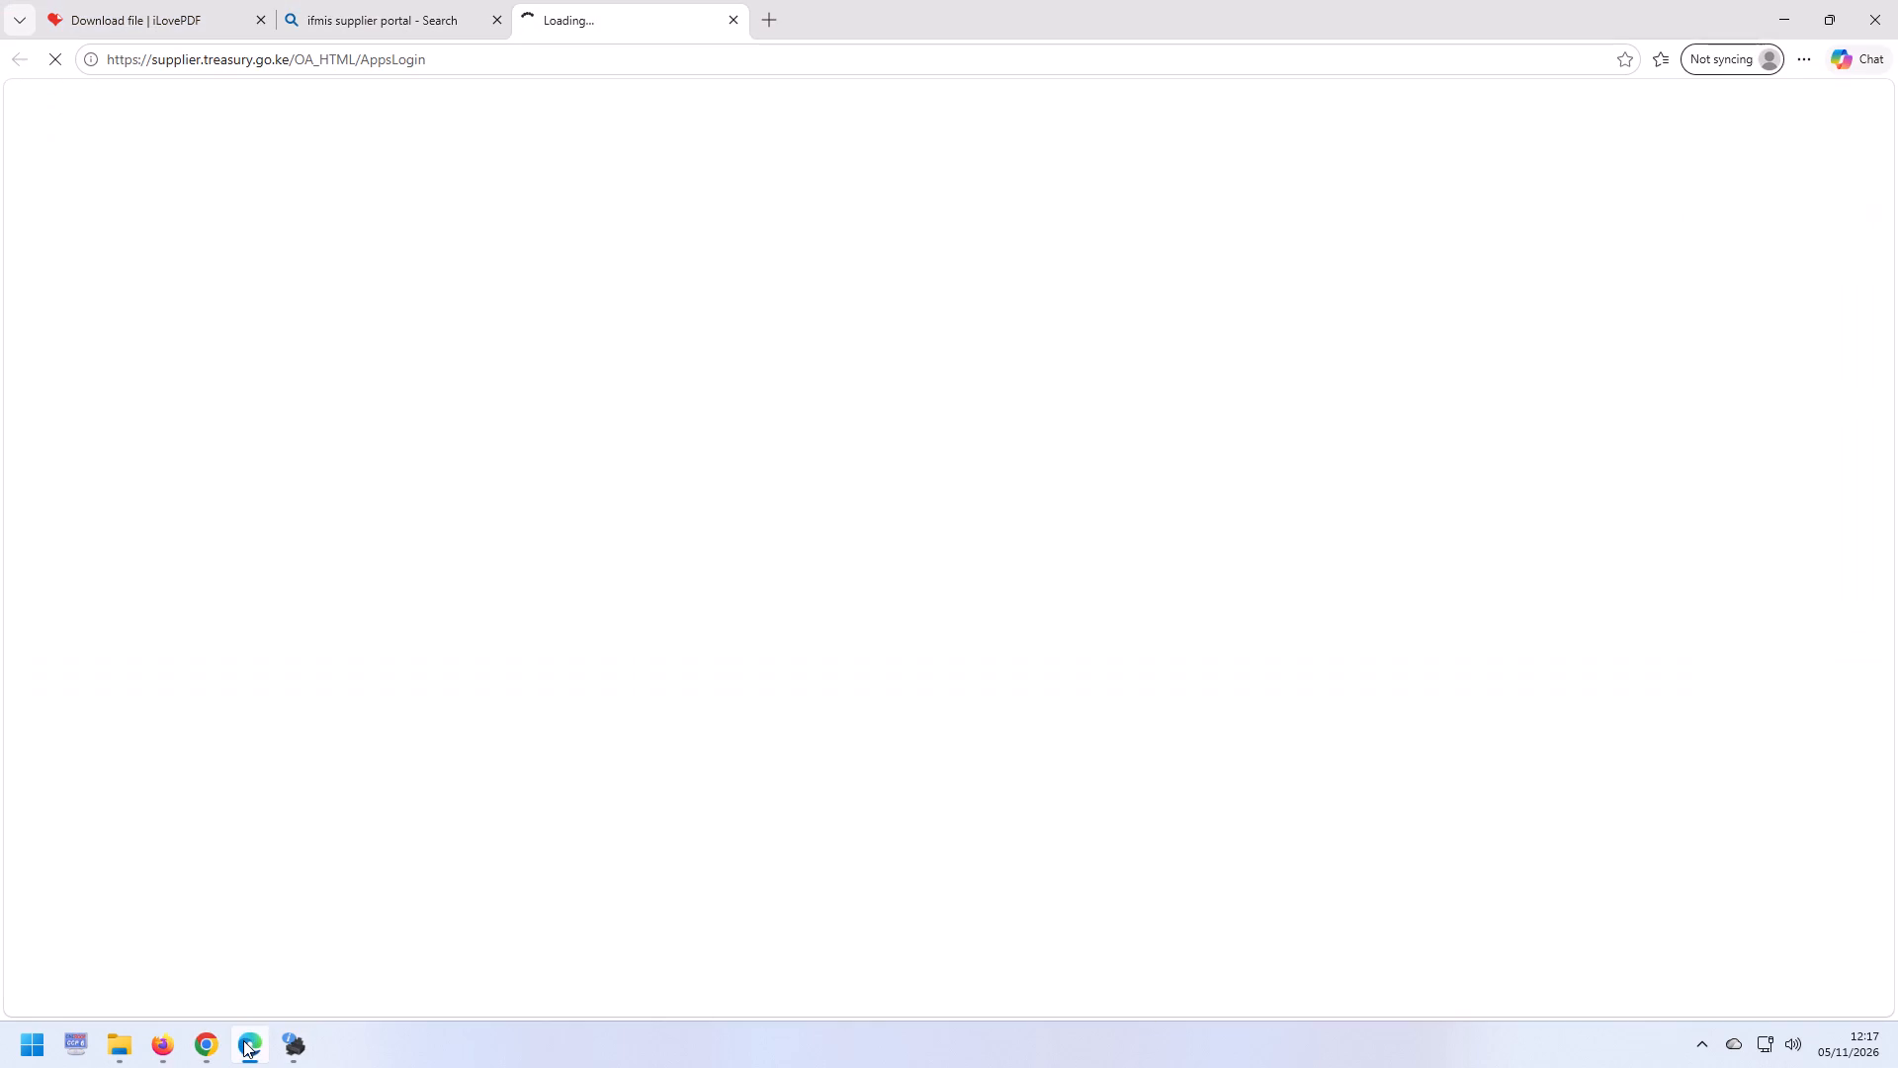
{"action": "left_click", "coordinate": [1897, 0]}
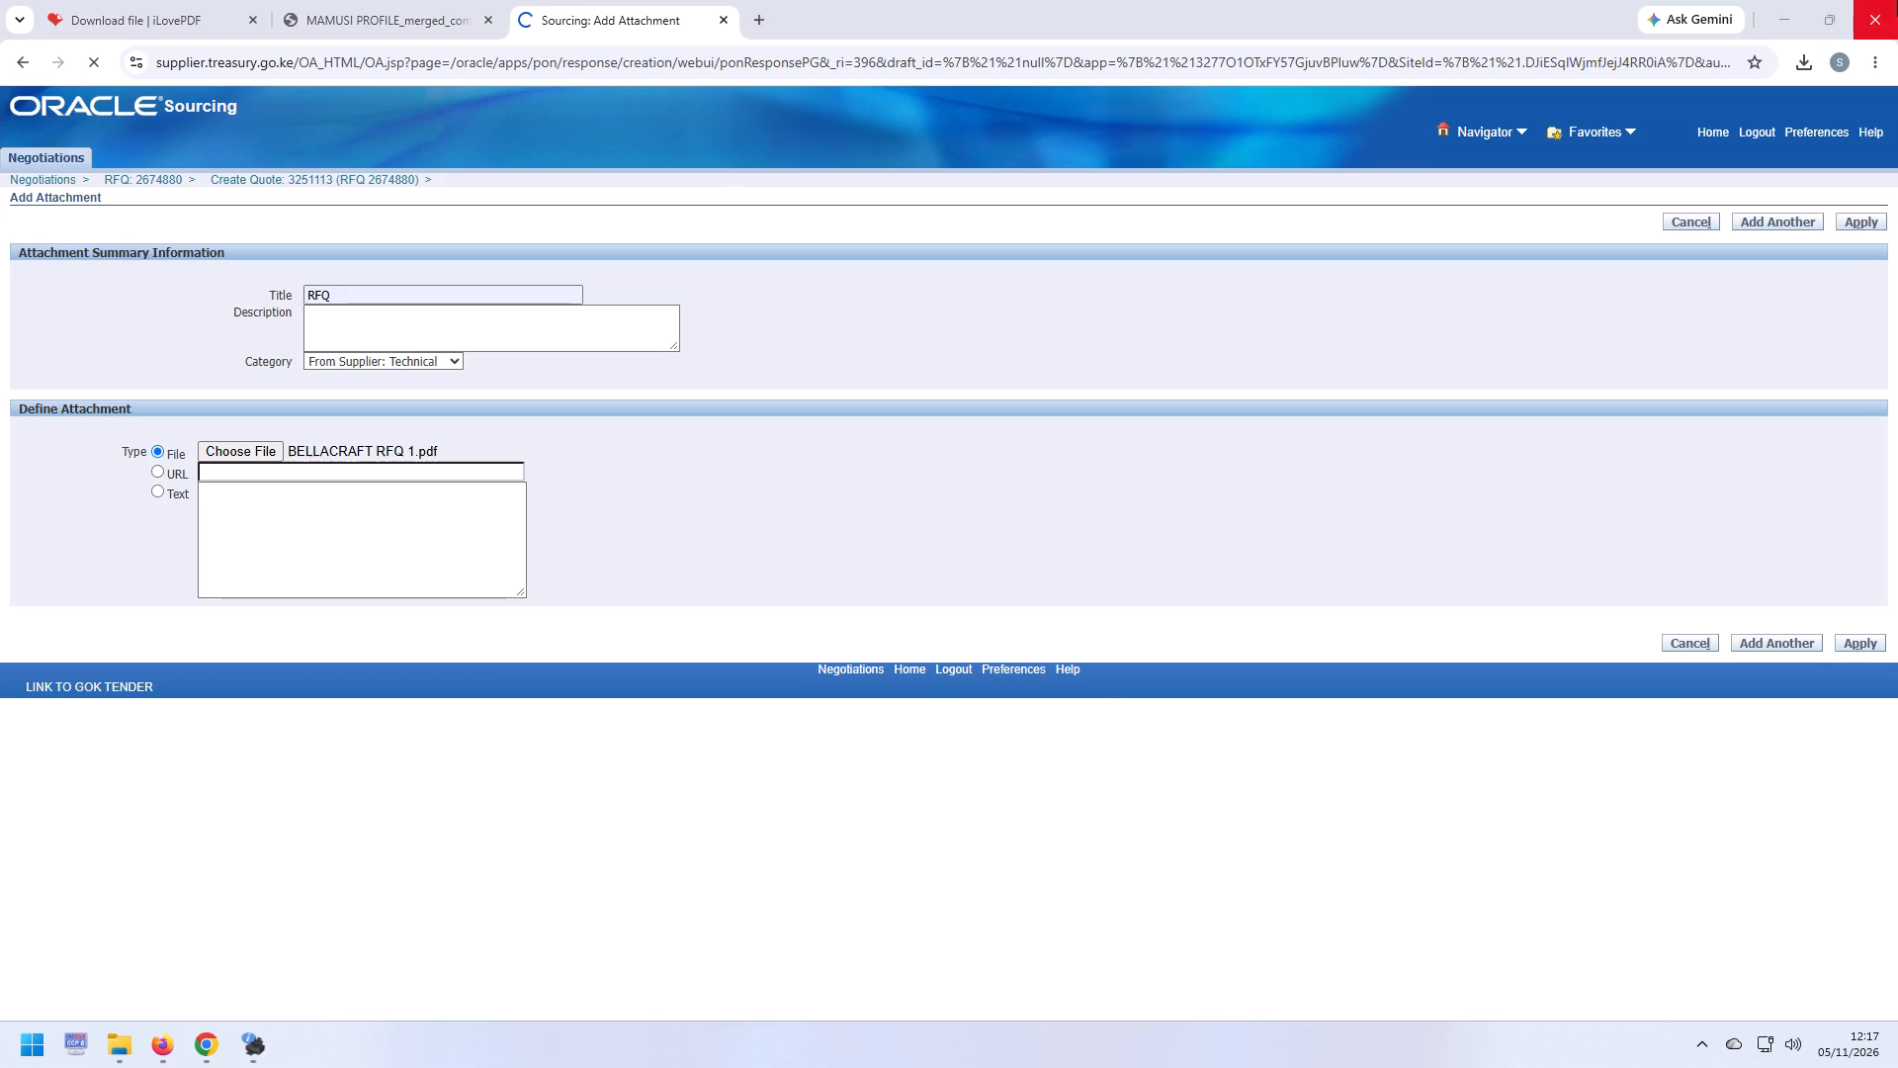
{"action": "left_click_drag", "start_coordinate": [48, 1040], "coordinate": [41, 1053]}
{"action": "left_click", "coordinate": [39, 1050]}
{"action": "left_click", "coordinate": [39, 1050]}
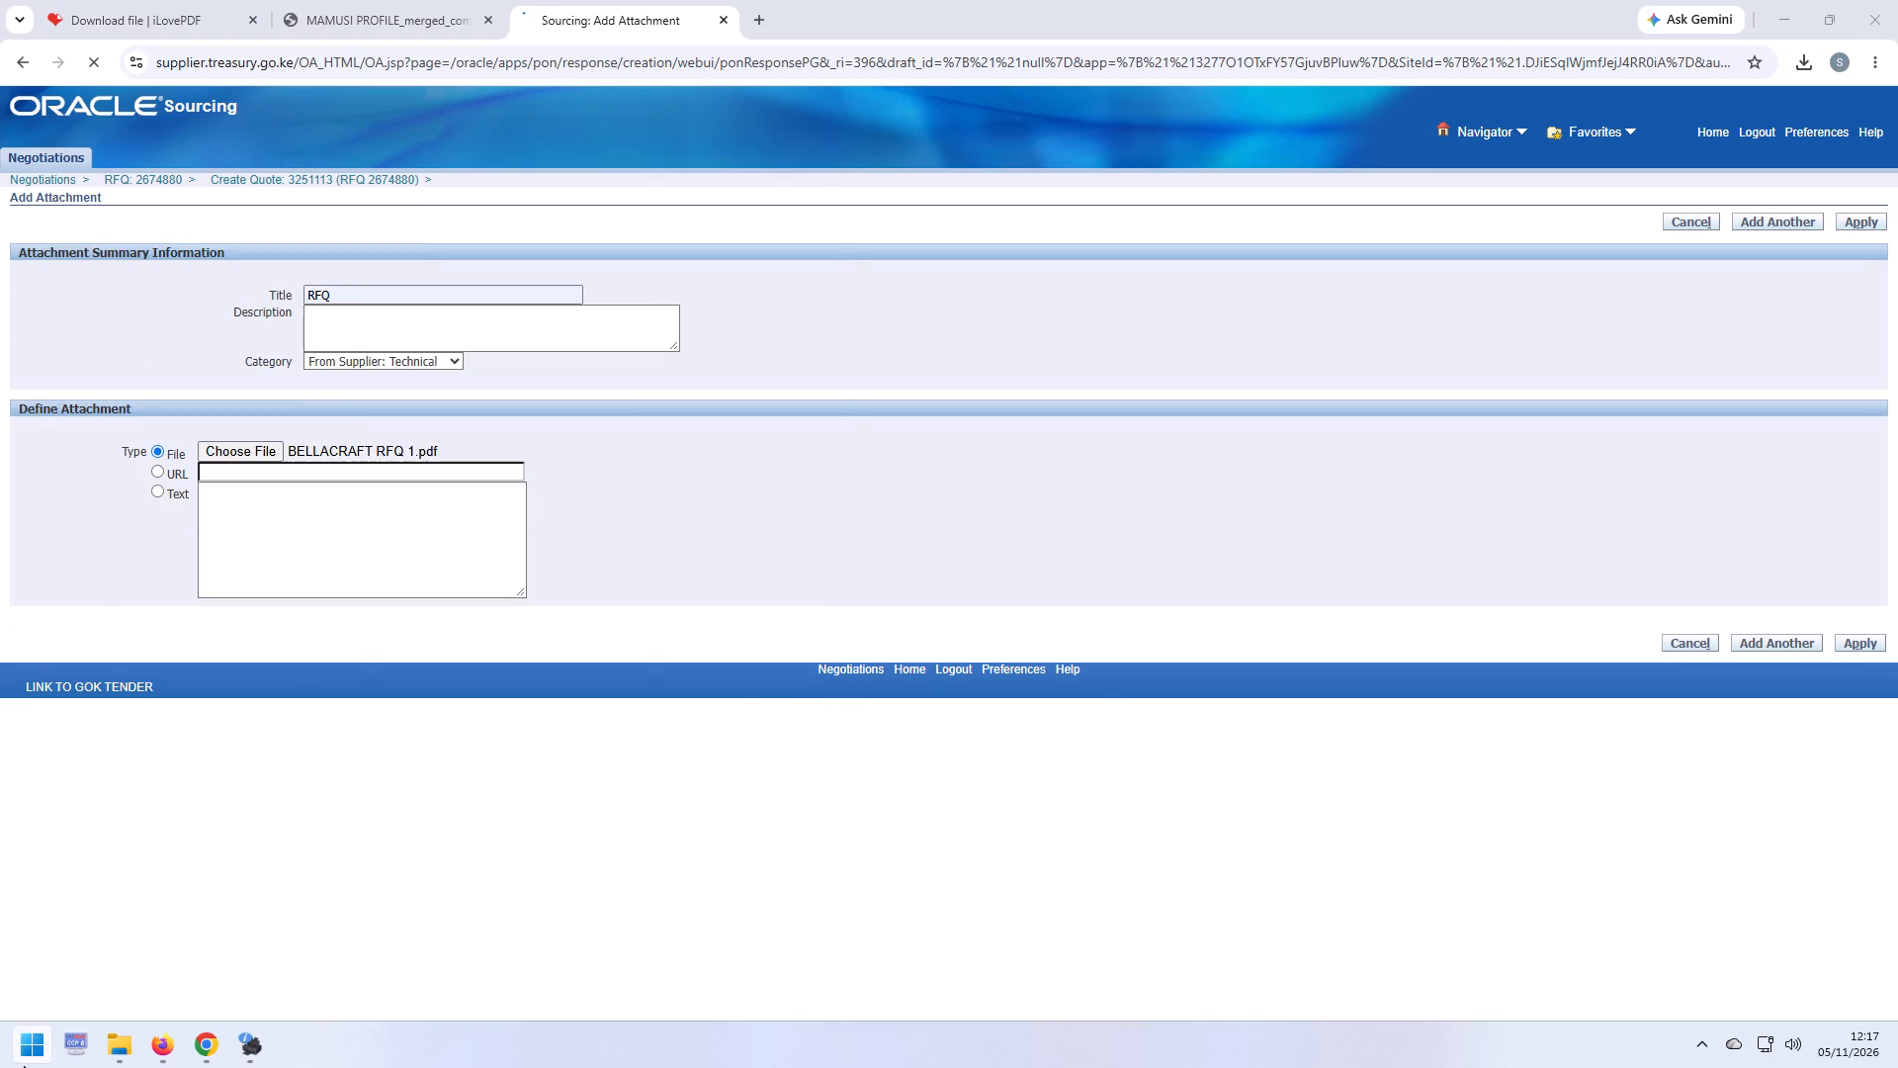
{"action": "left_click", "coordinate": [24, 1066]}
{"action": "left_click", "coordinate": [108, 307]}
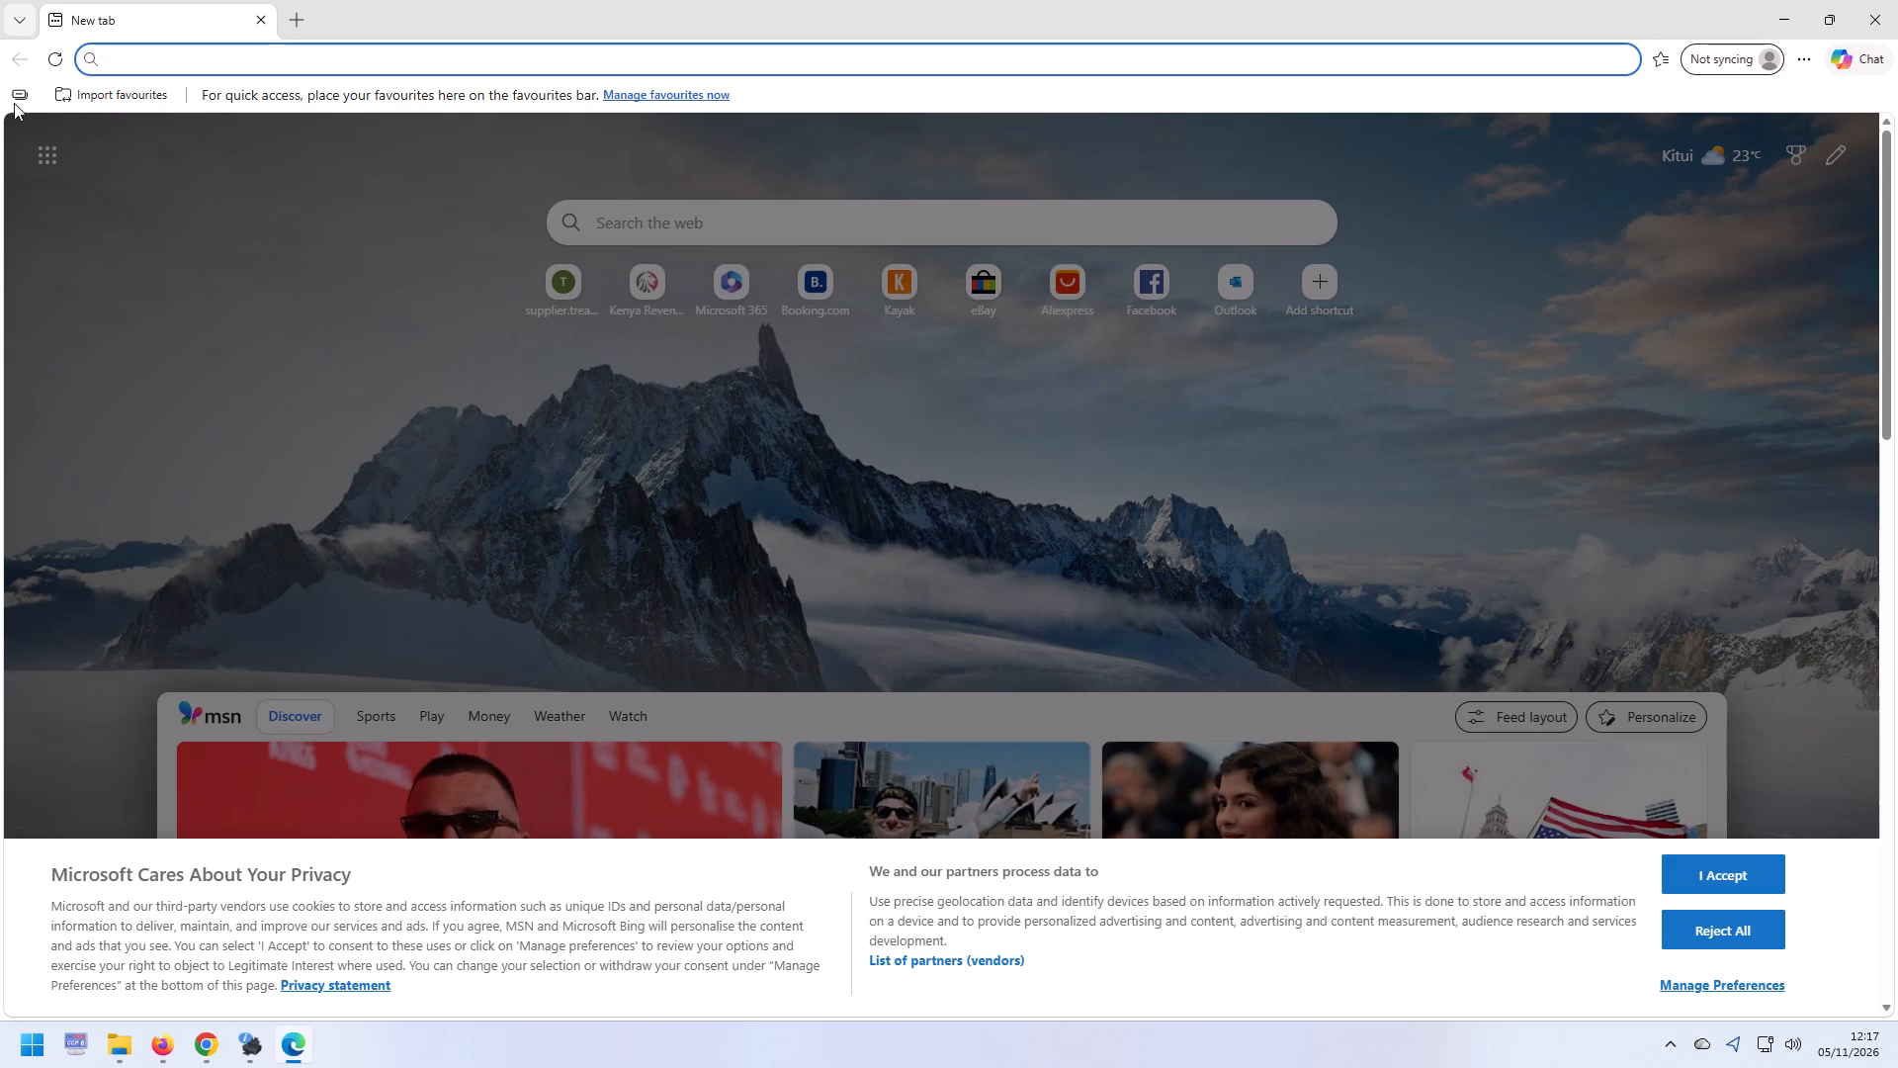
Start a new web search or address entry in the blank Edge tab.
{"action": "left_click", "coordinate": [196, 64]}
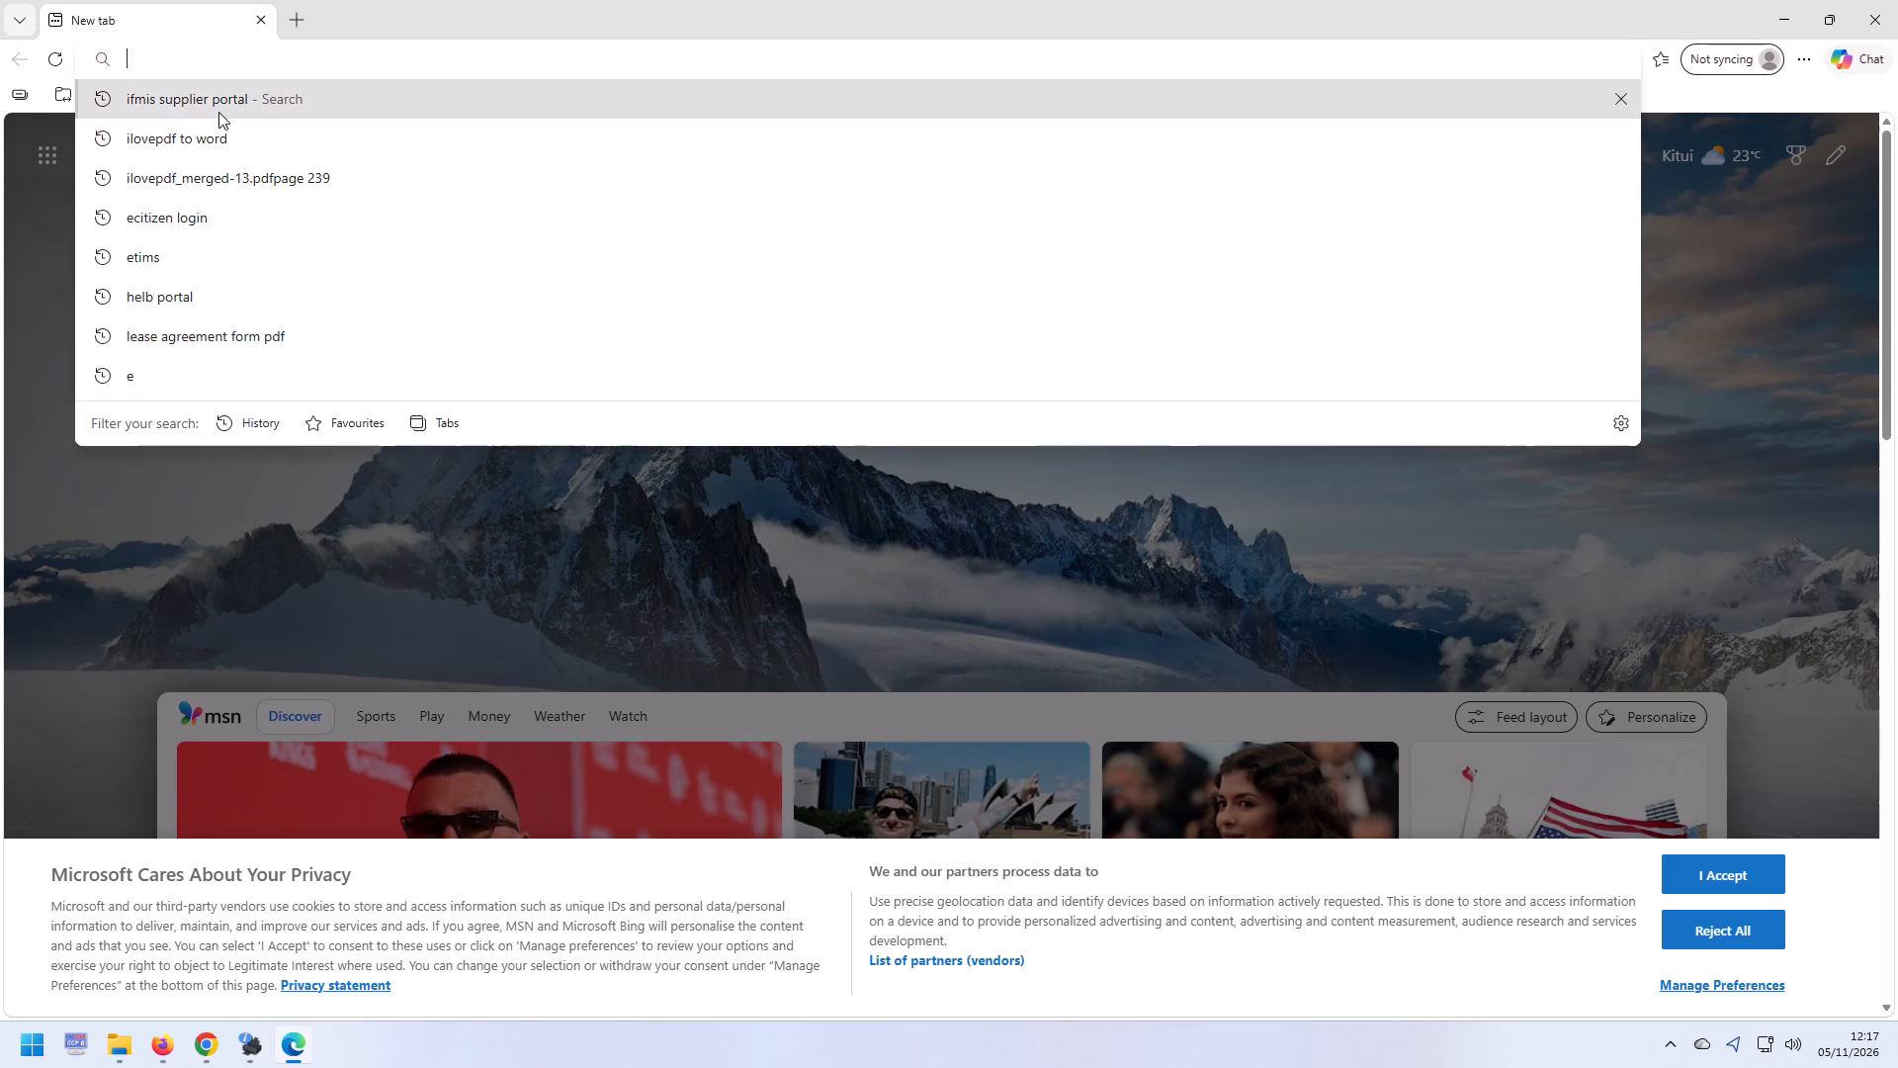
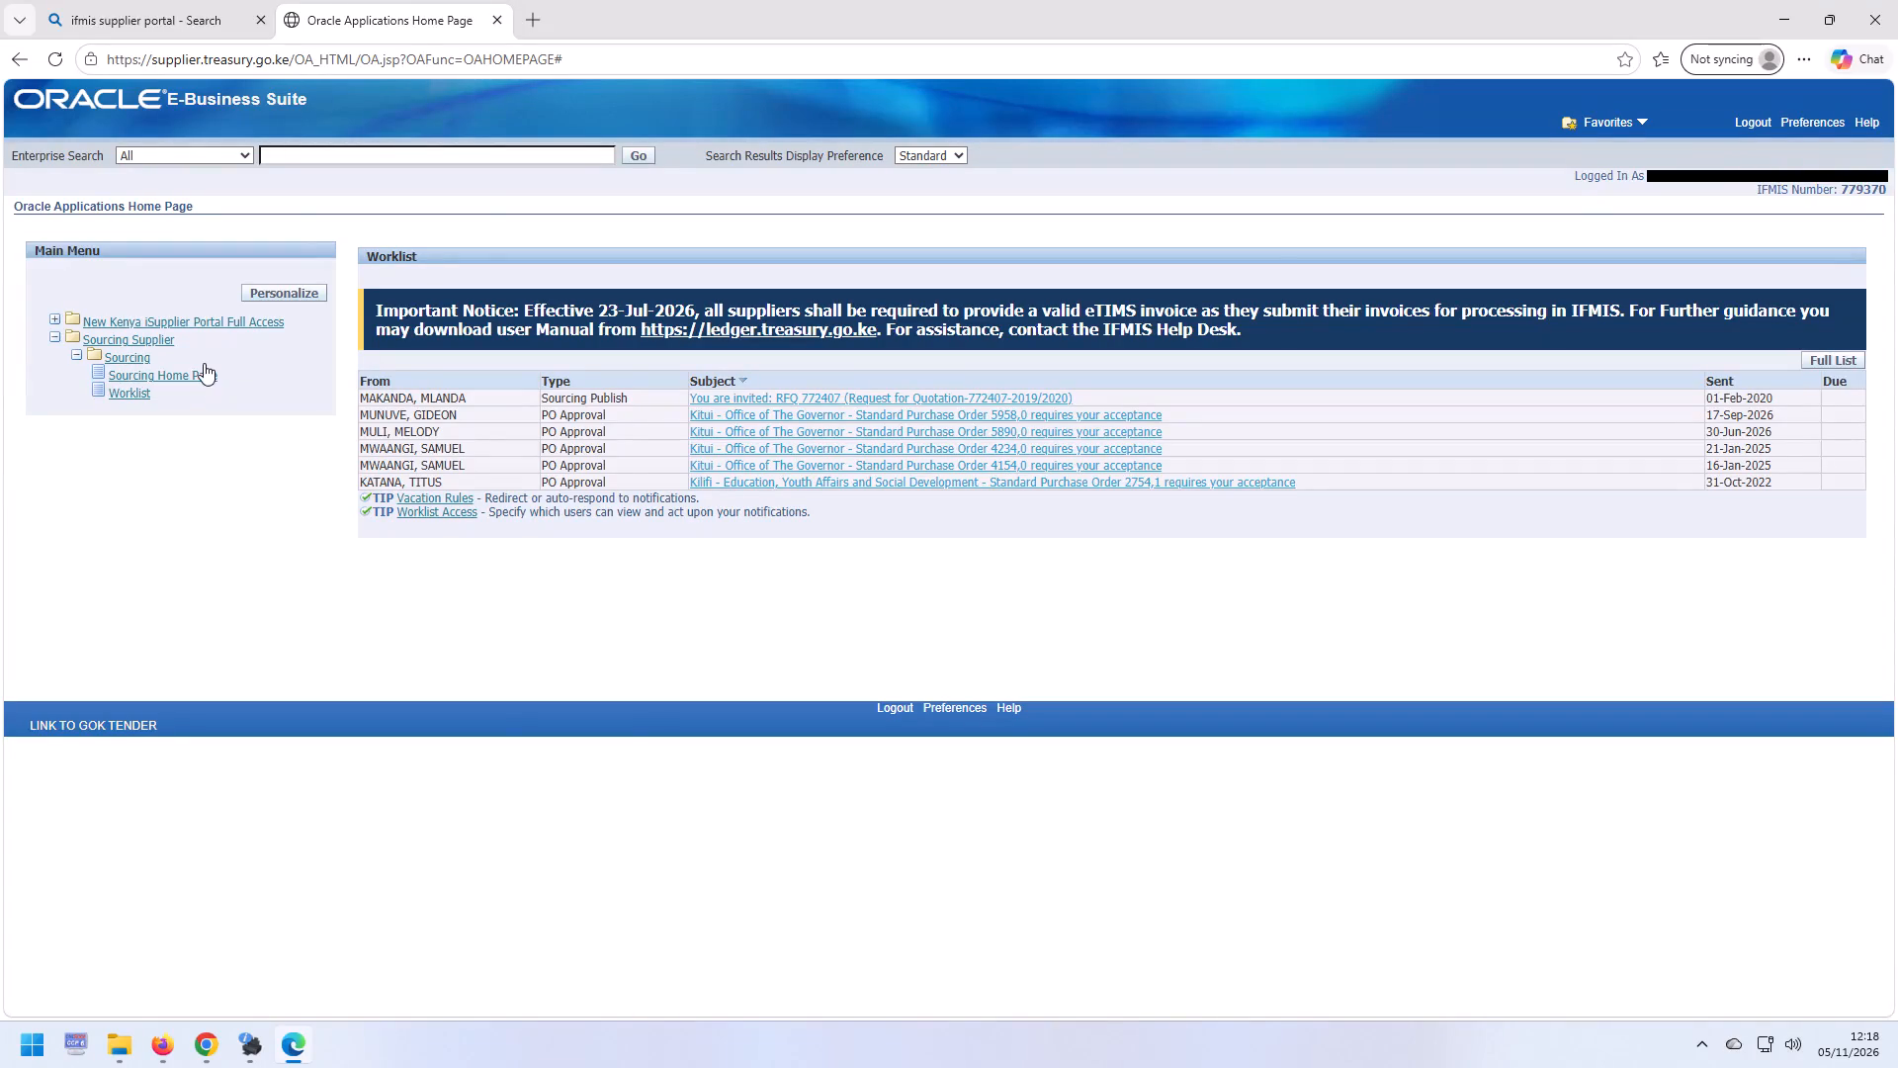
Open the Sourcing Home Page from the Sourcing folder under the Sourcing Supplier responsibility.
{"action": "left_click", "coordinate": [169, 348]}
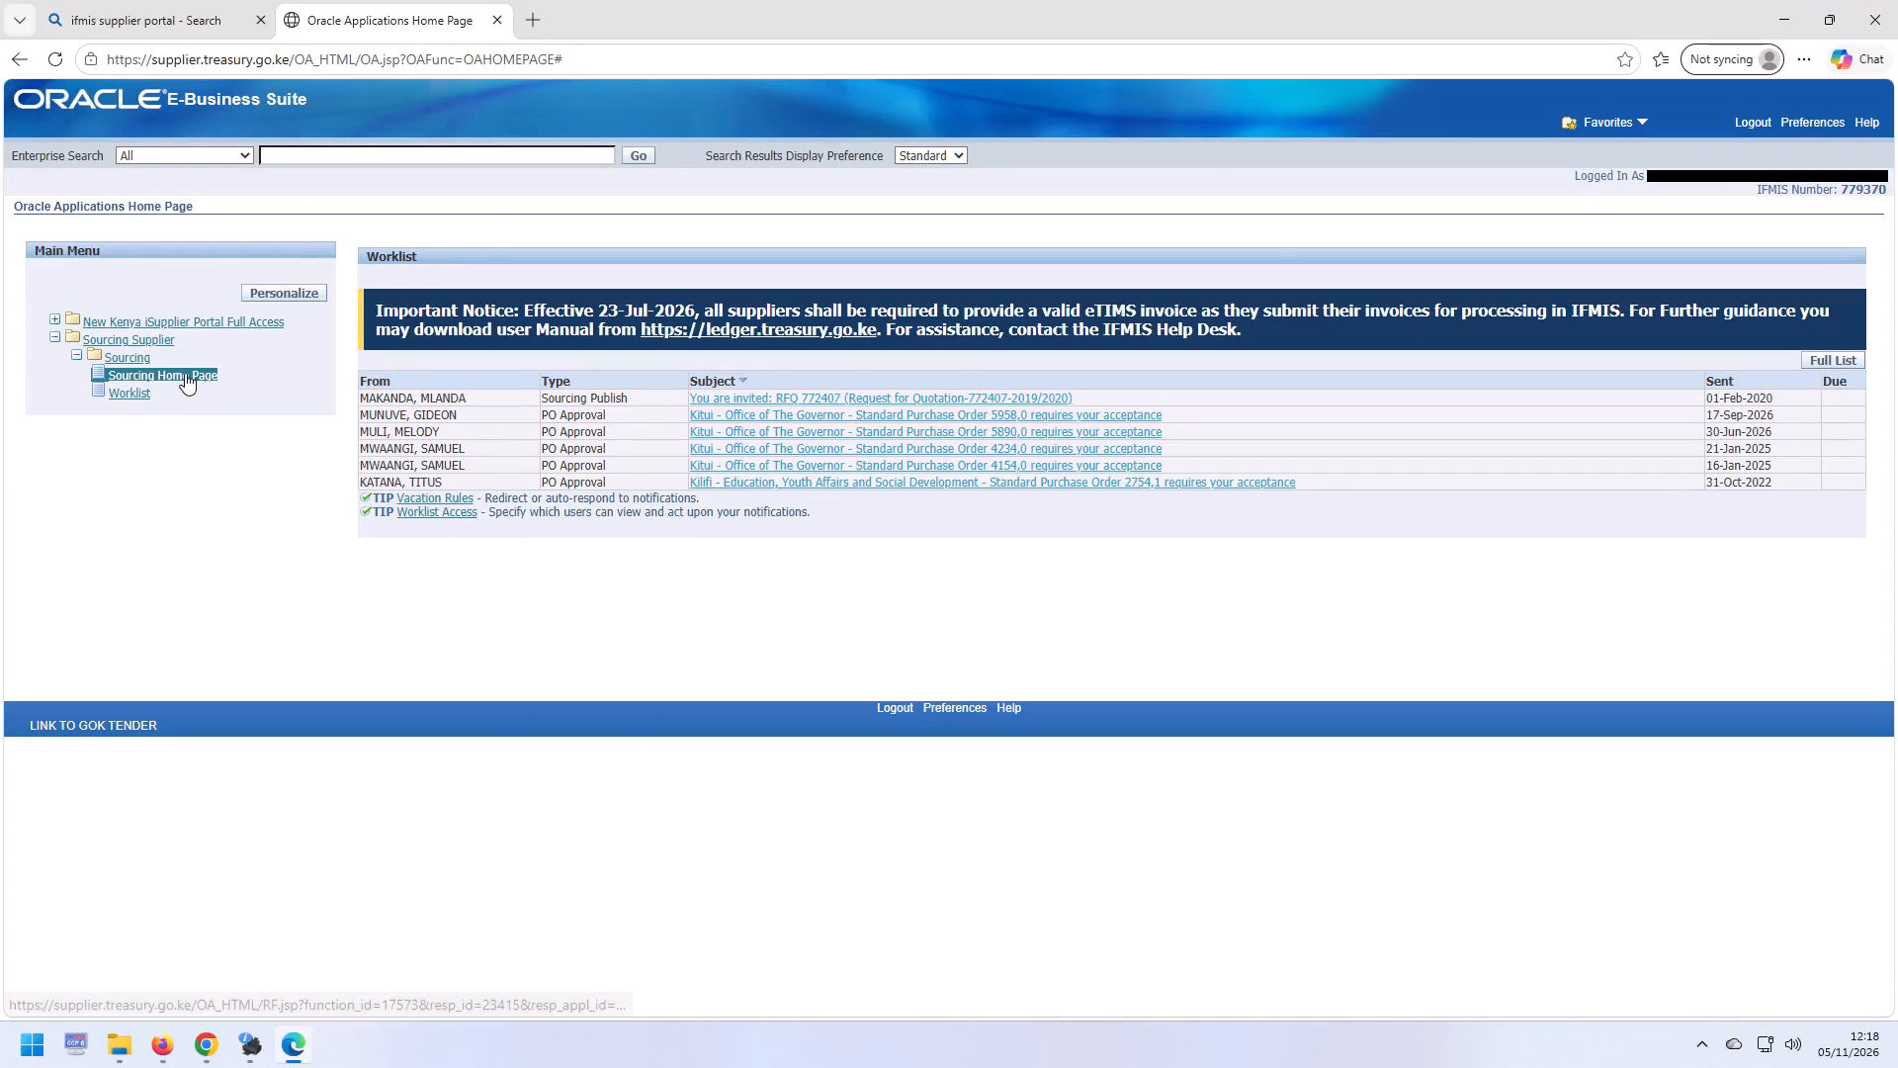
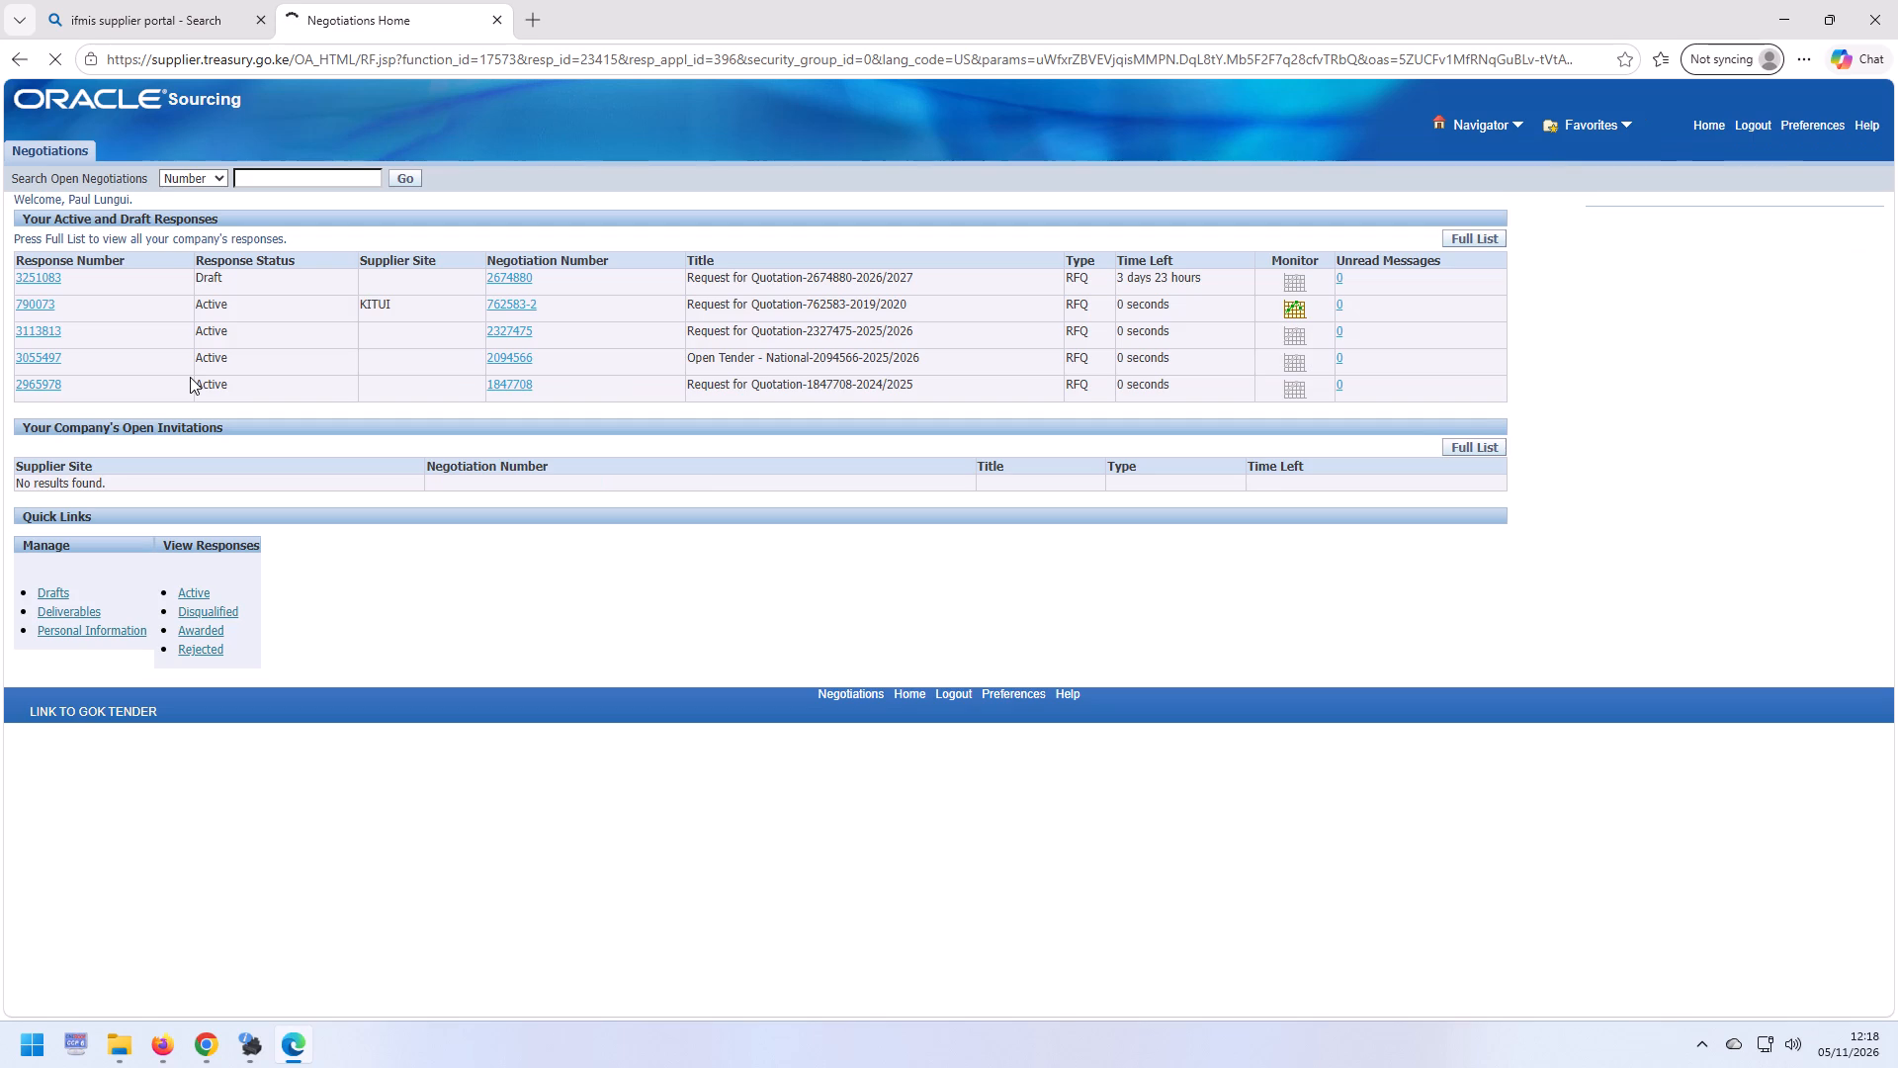
Open RFQ negotiation 2674880 from the active and draft responses and run its Create Quote action.
{"action": "left_click", "coordinate": [518, 283]}
{"action": "left_click", "coordinate": [1862, 211]}
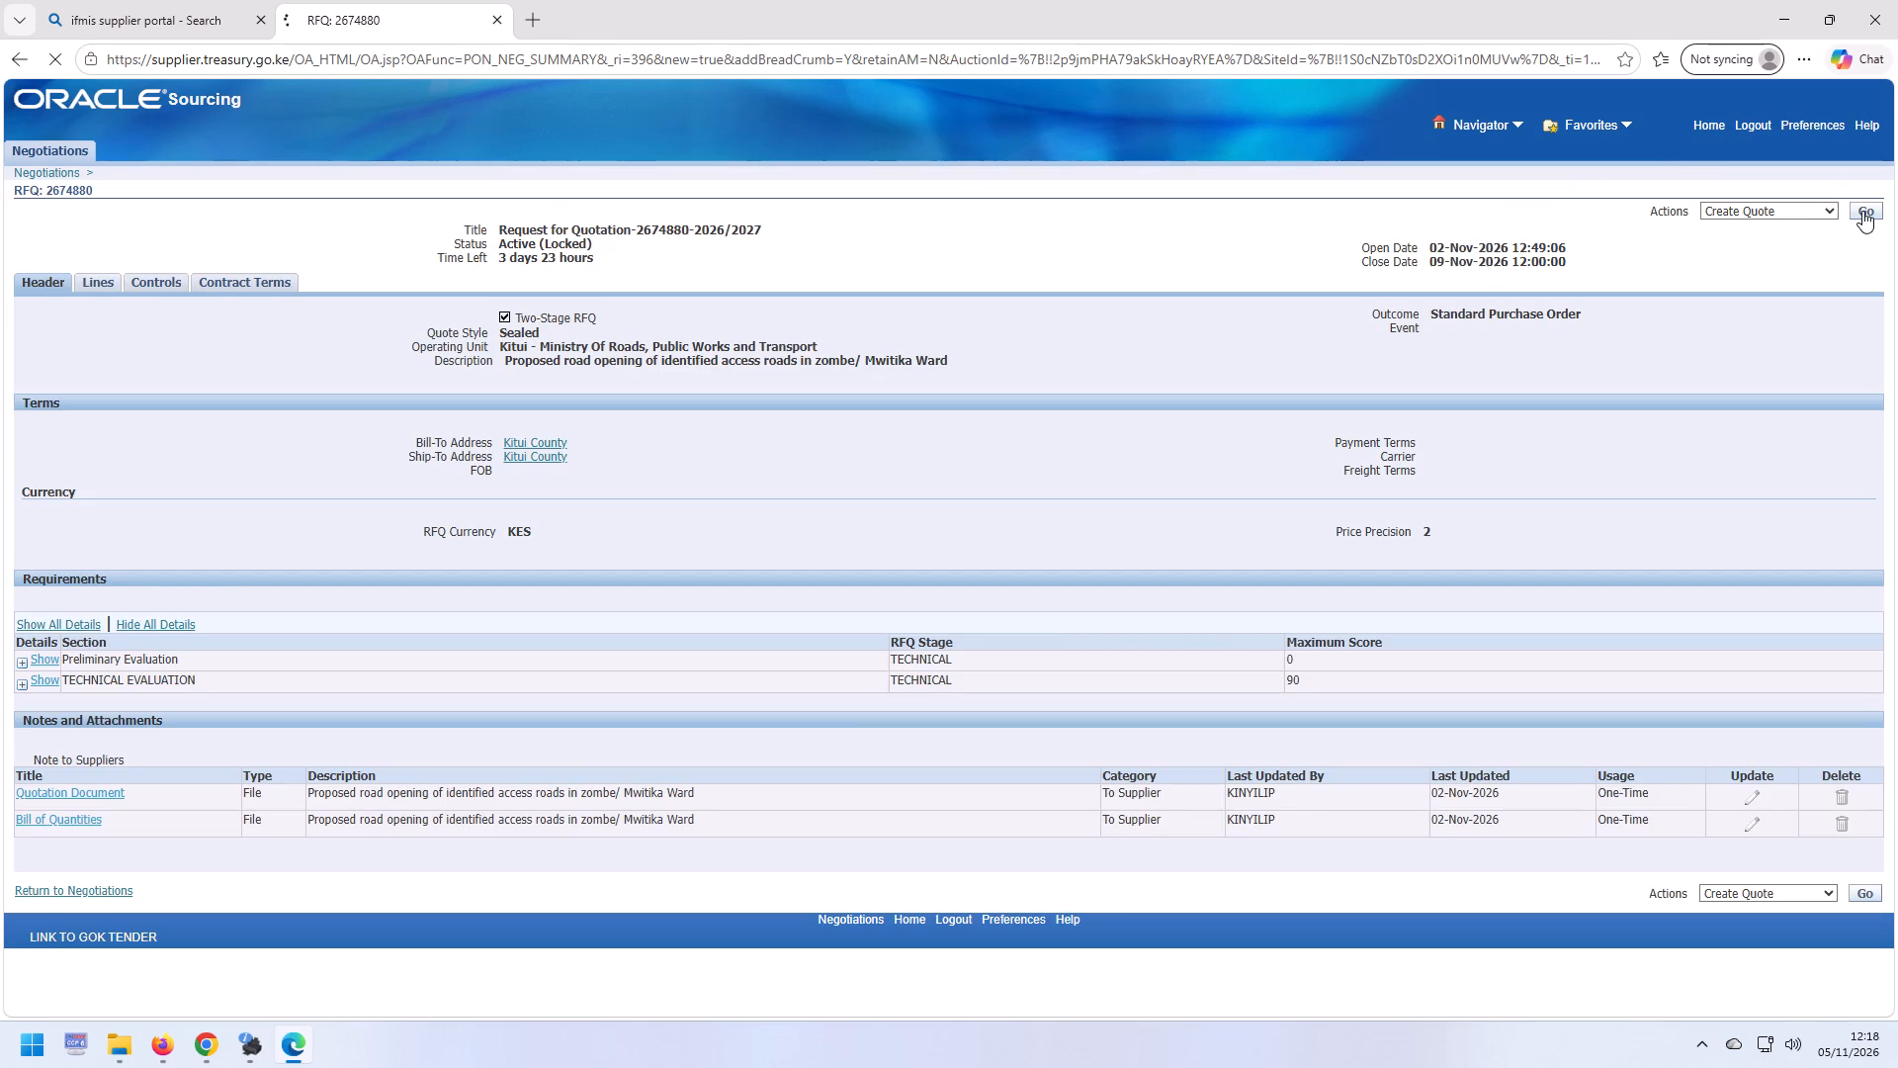
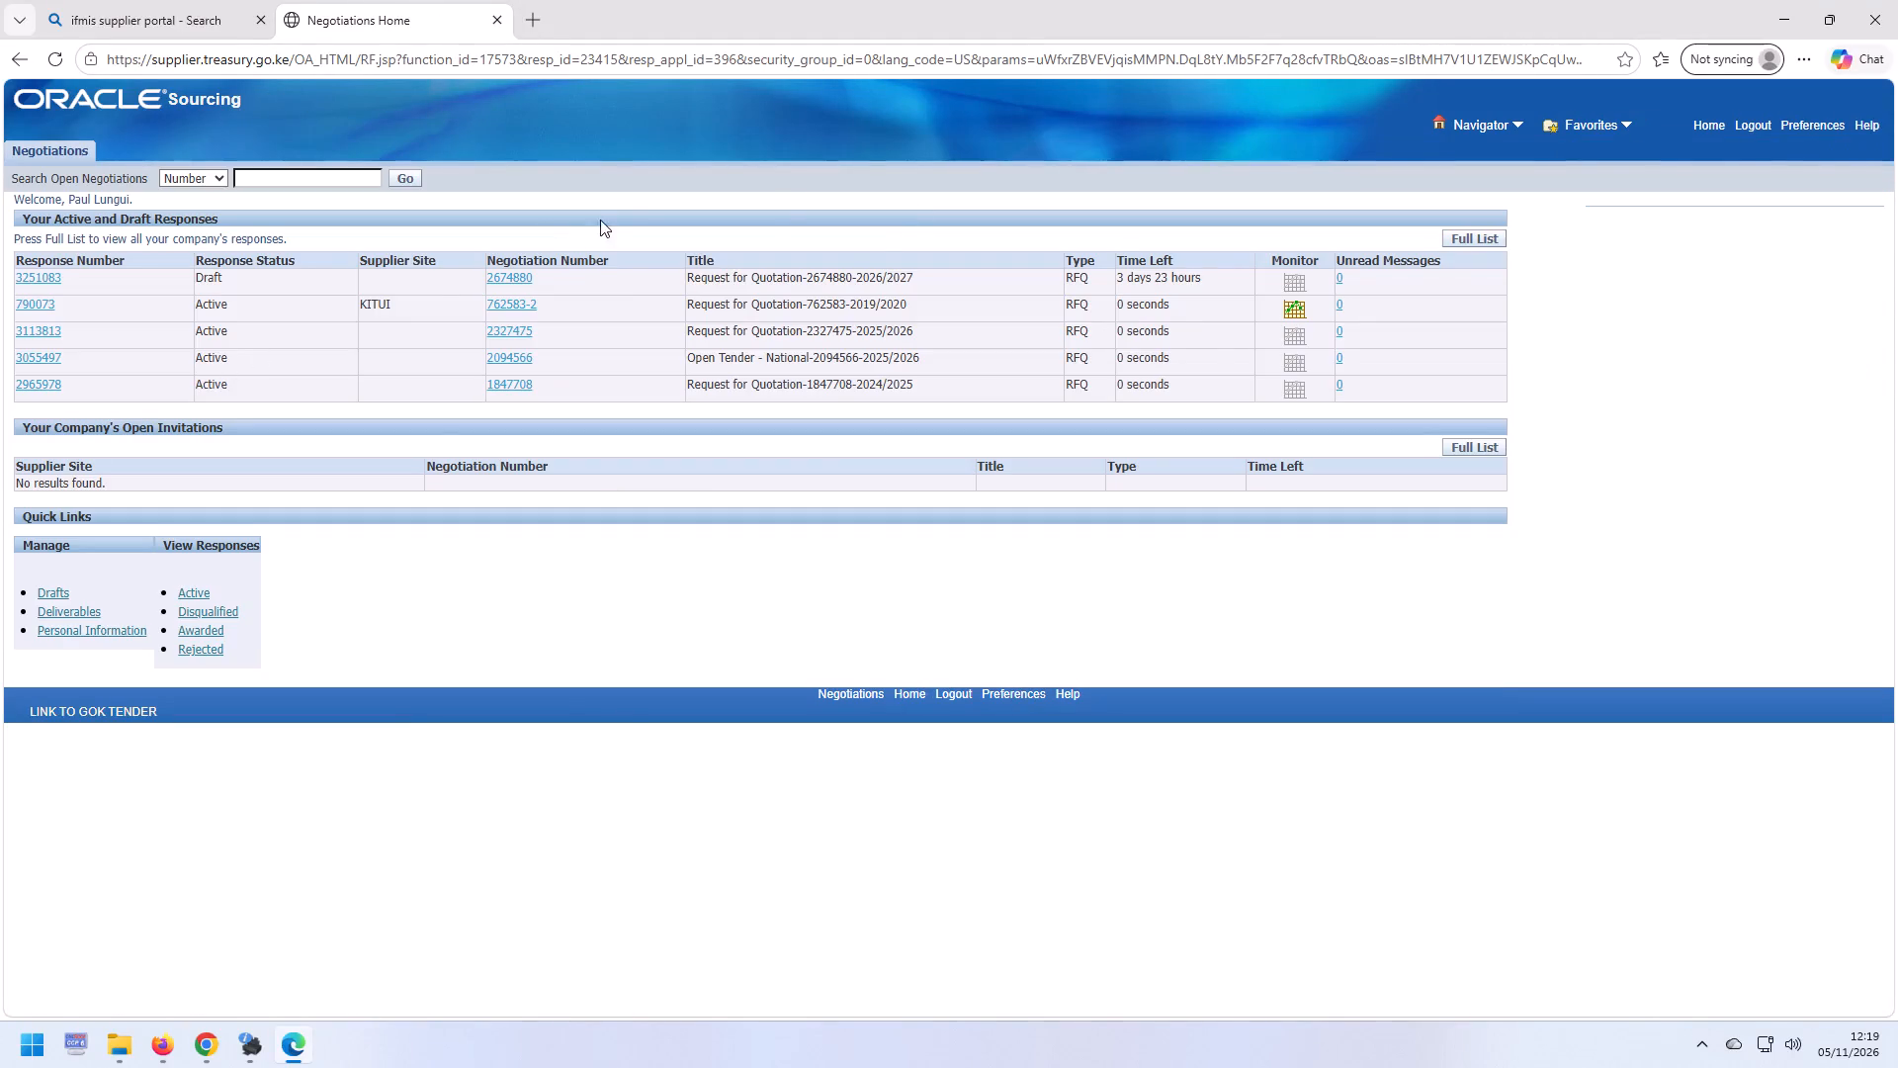
Open RFQ negotiation 2674880 from the active and draft responses again and try its Create Quote action.
{"action": "left_click", "coordinate": [523, 277]}
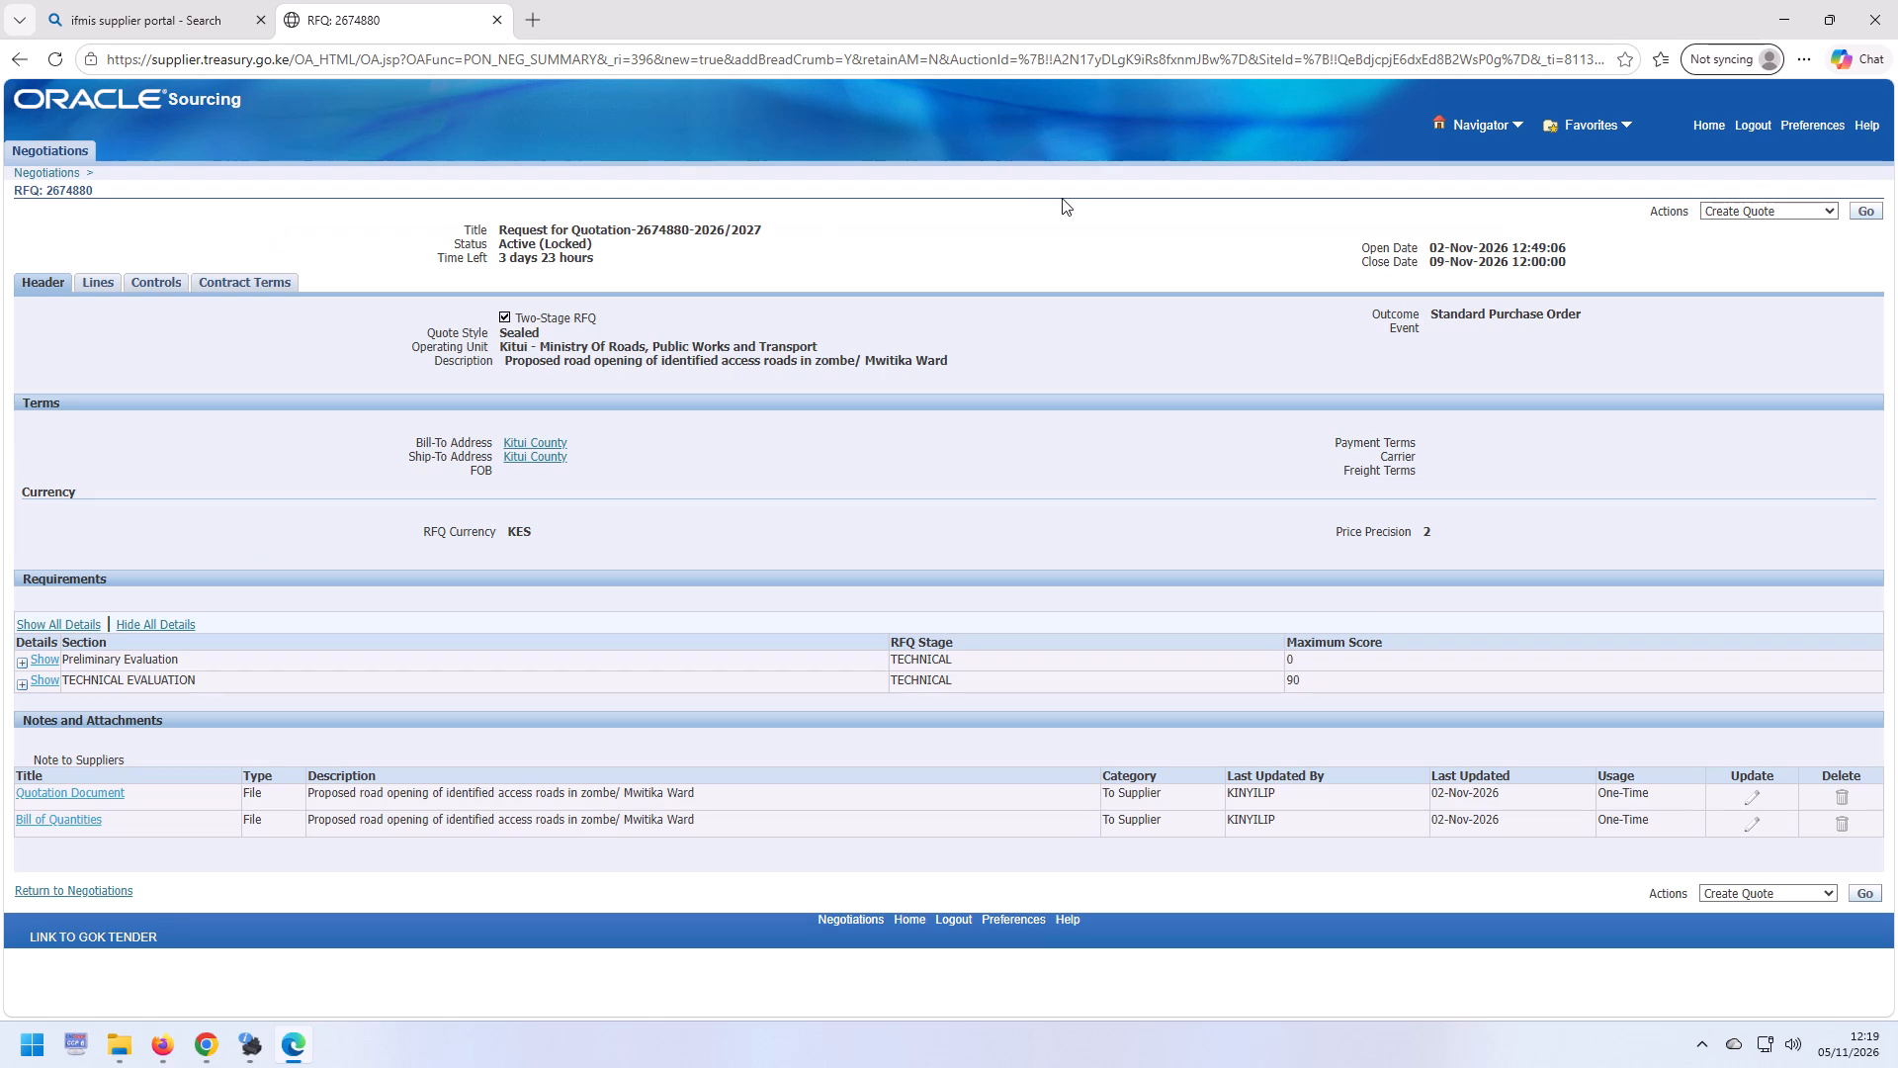
{"action": "left_click", "coordinate": [1864, 213]}
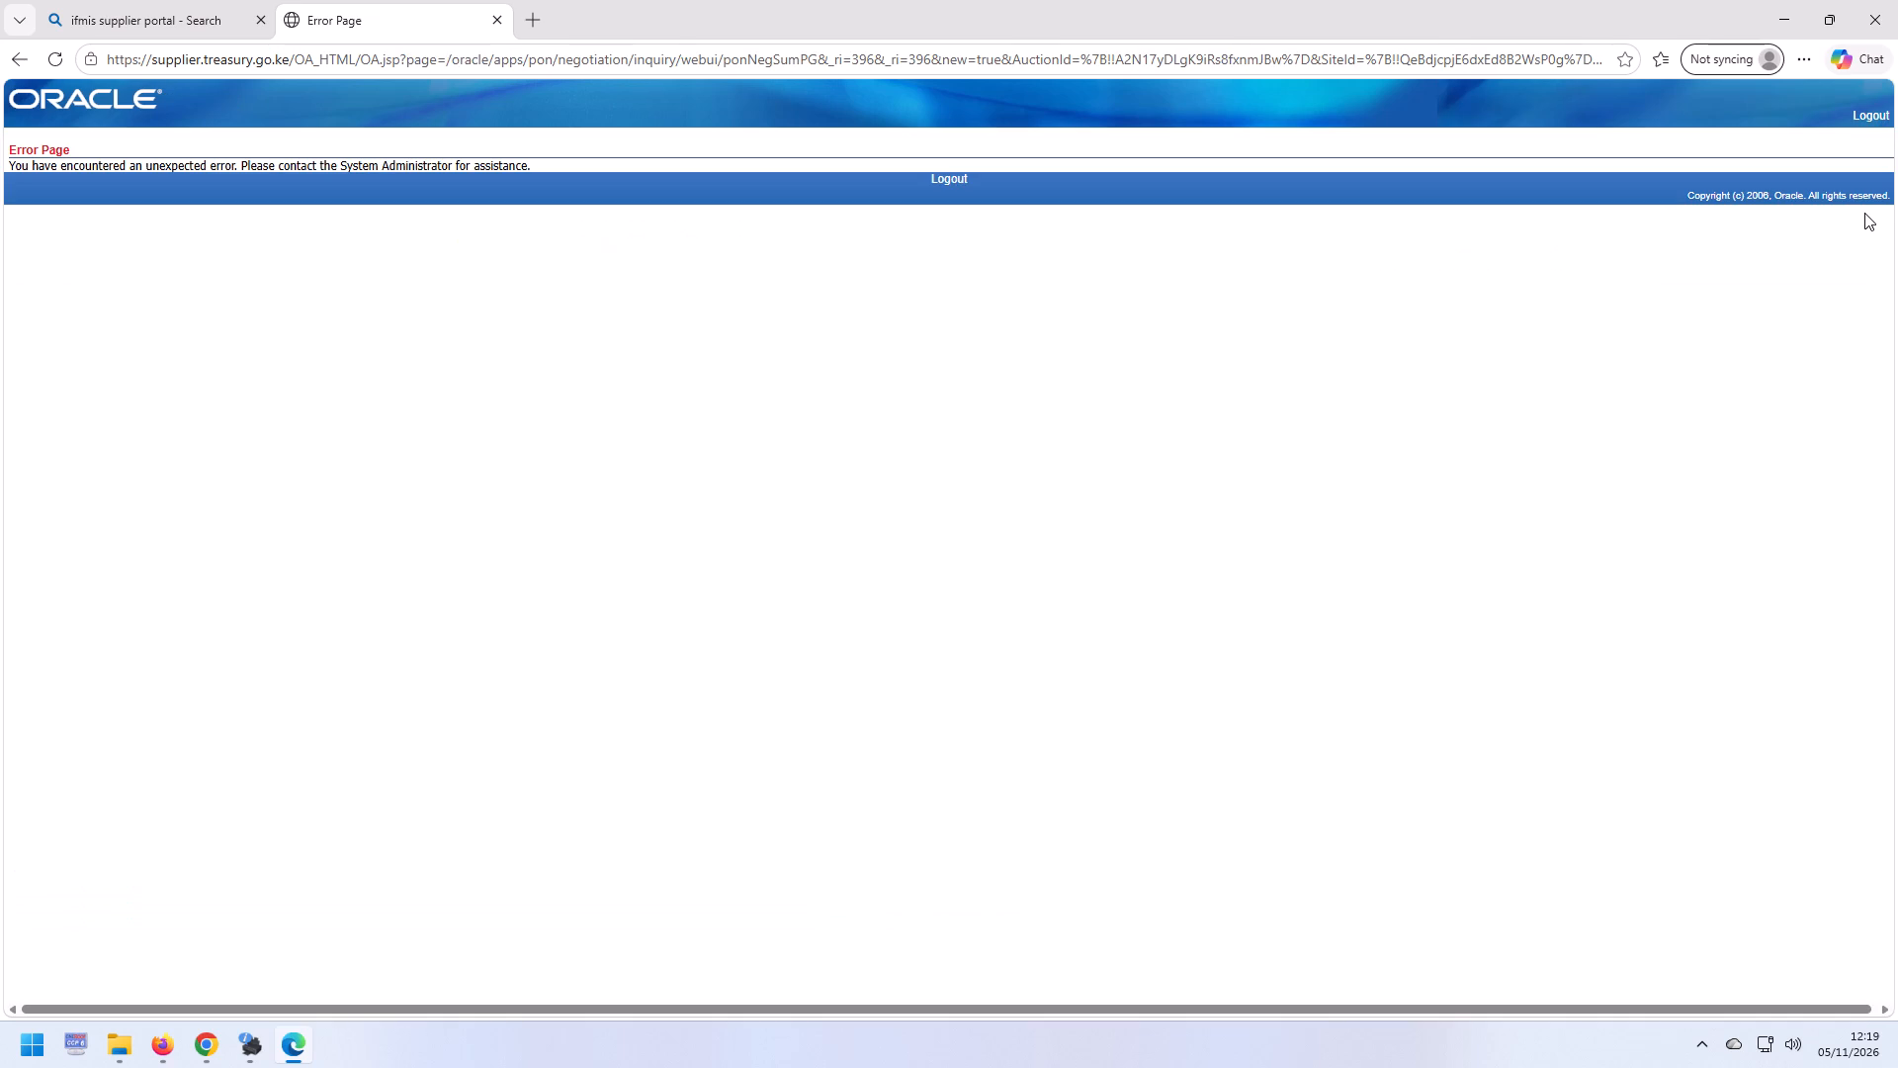
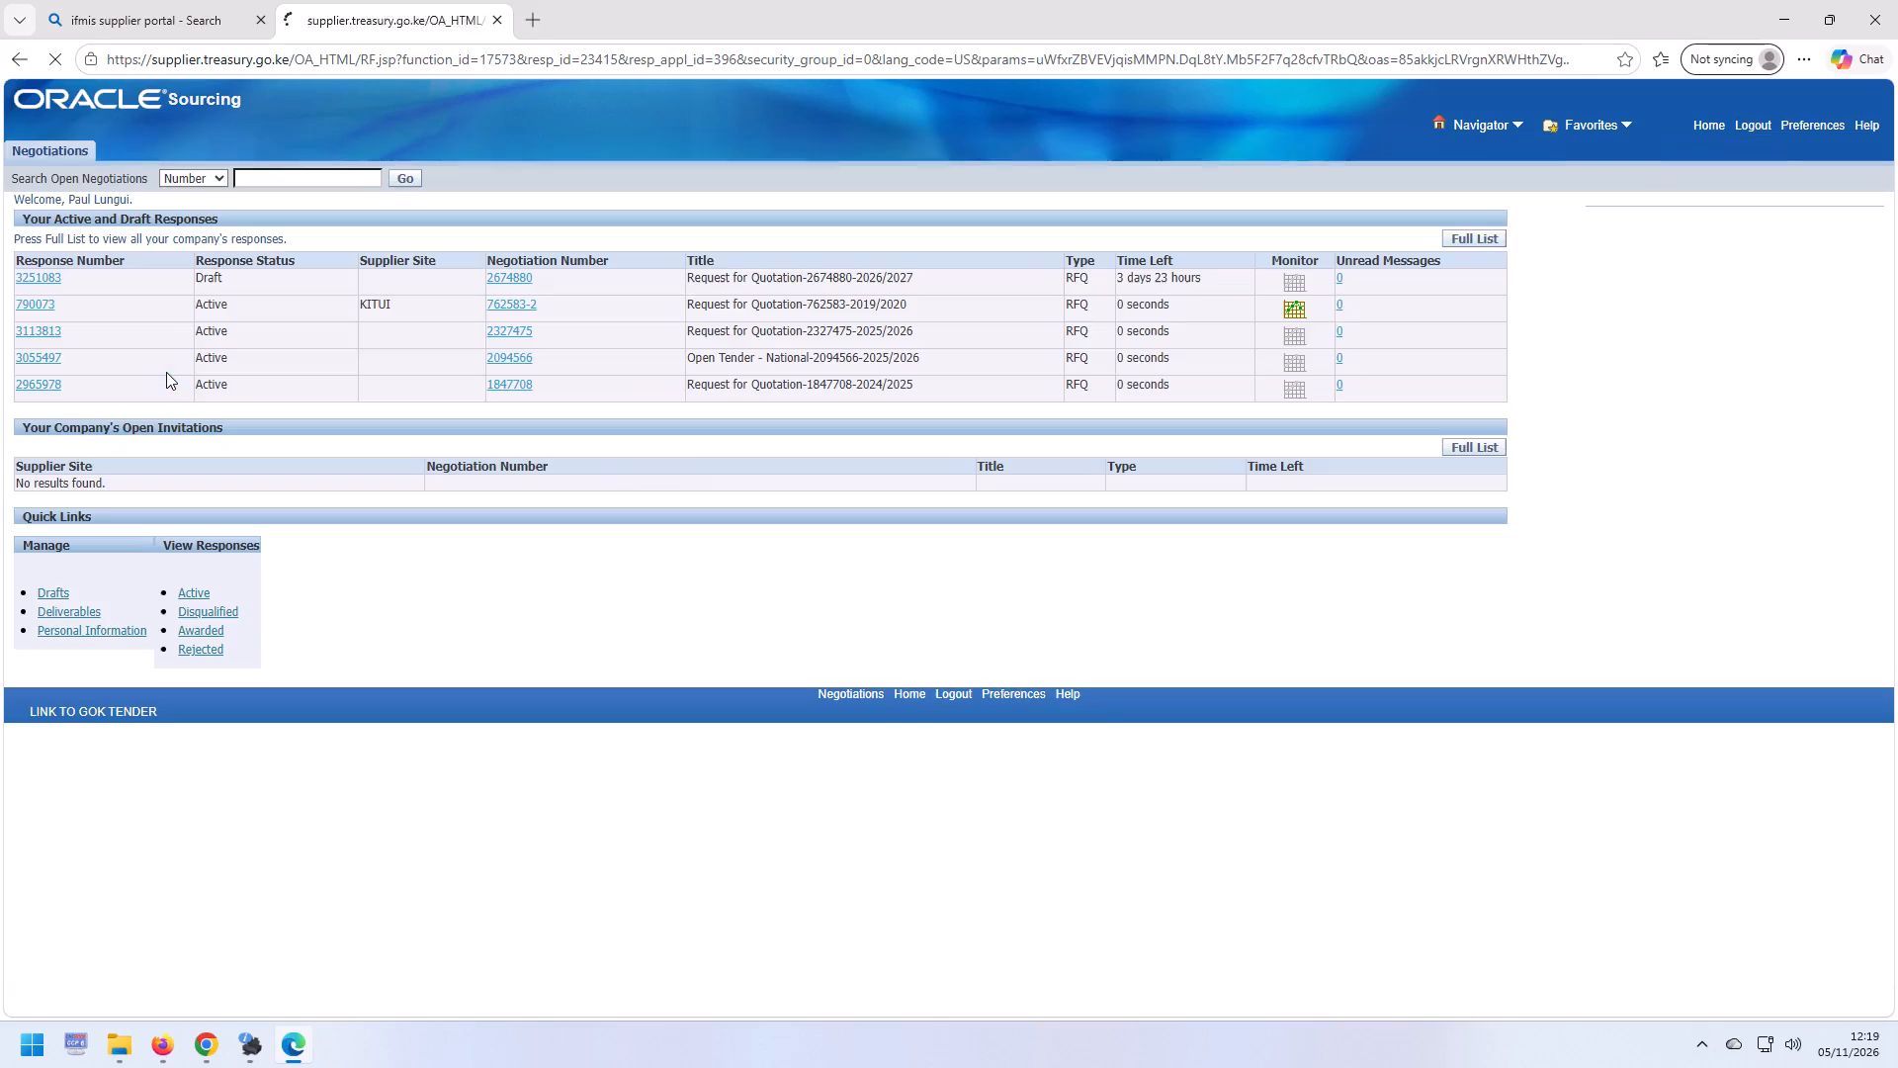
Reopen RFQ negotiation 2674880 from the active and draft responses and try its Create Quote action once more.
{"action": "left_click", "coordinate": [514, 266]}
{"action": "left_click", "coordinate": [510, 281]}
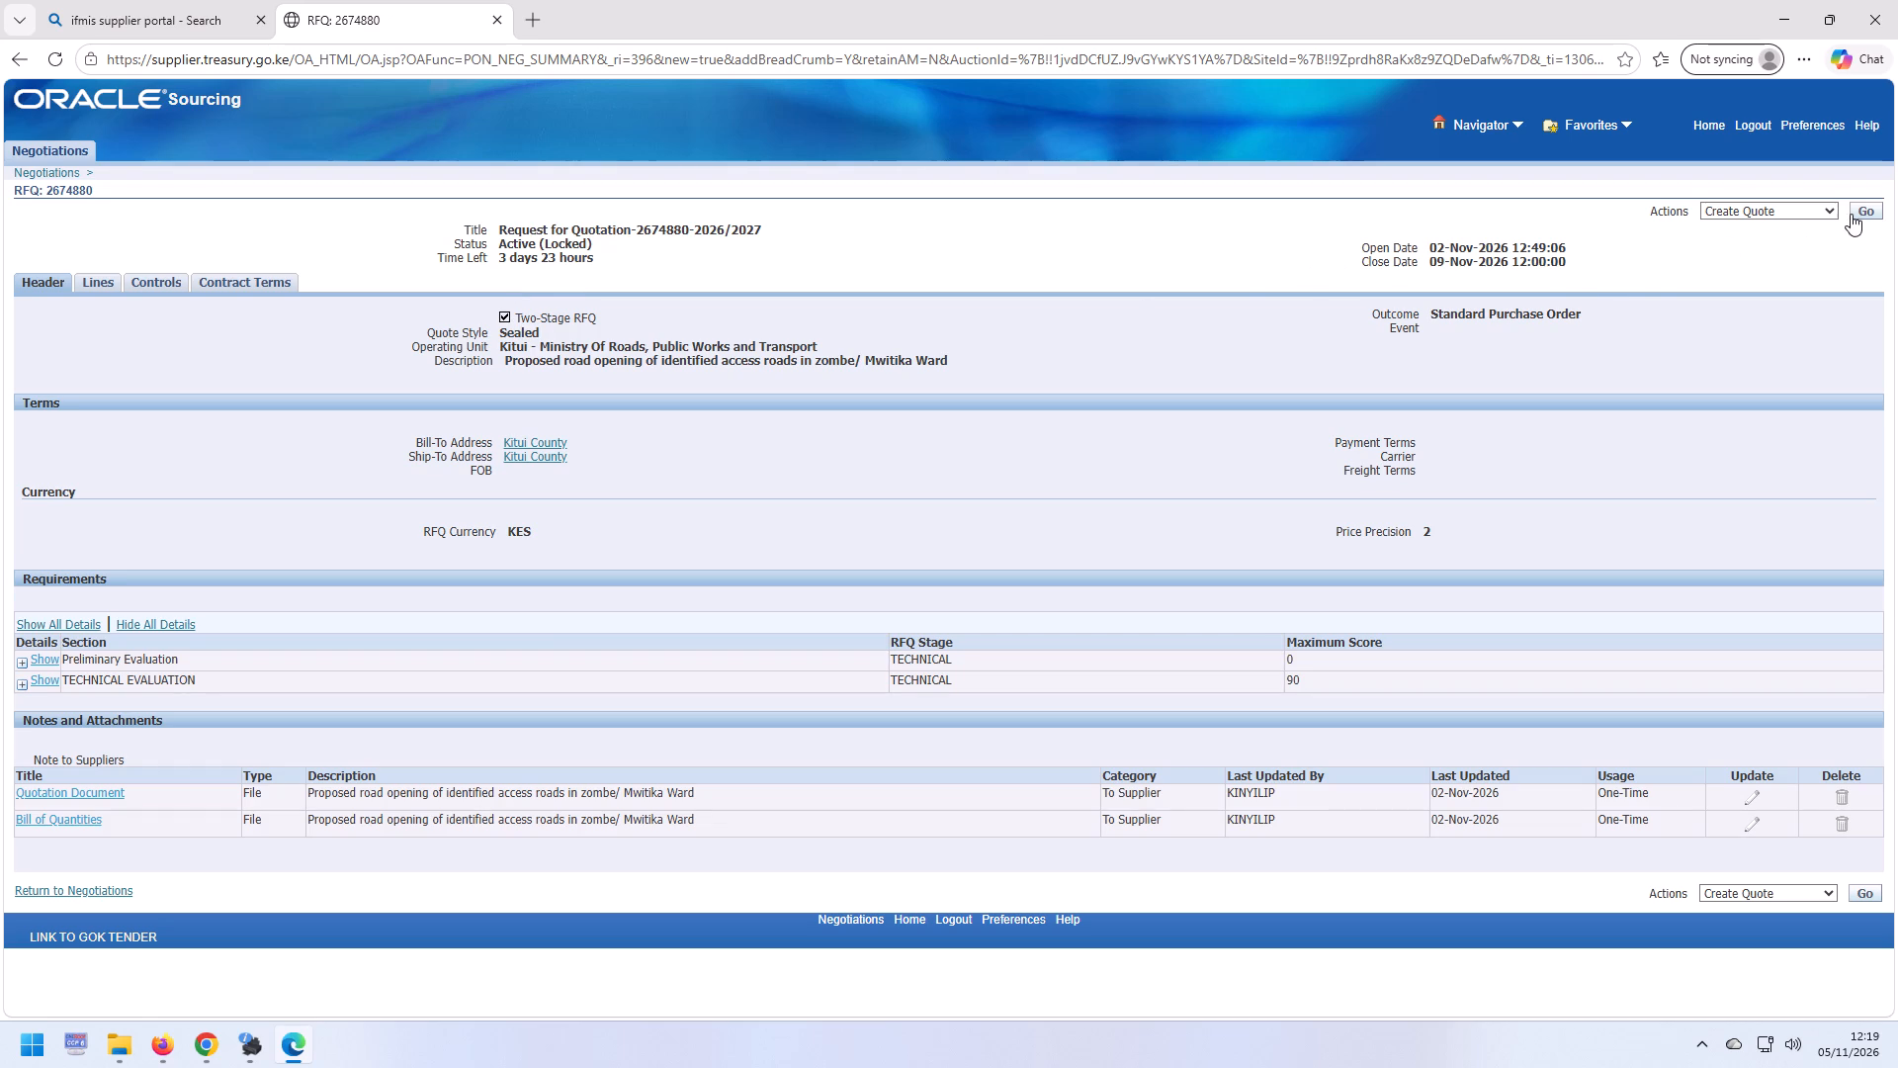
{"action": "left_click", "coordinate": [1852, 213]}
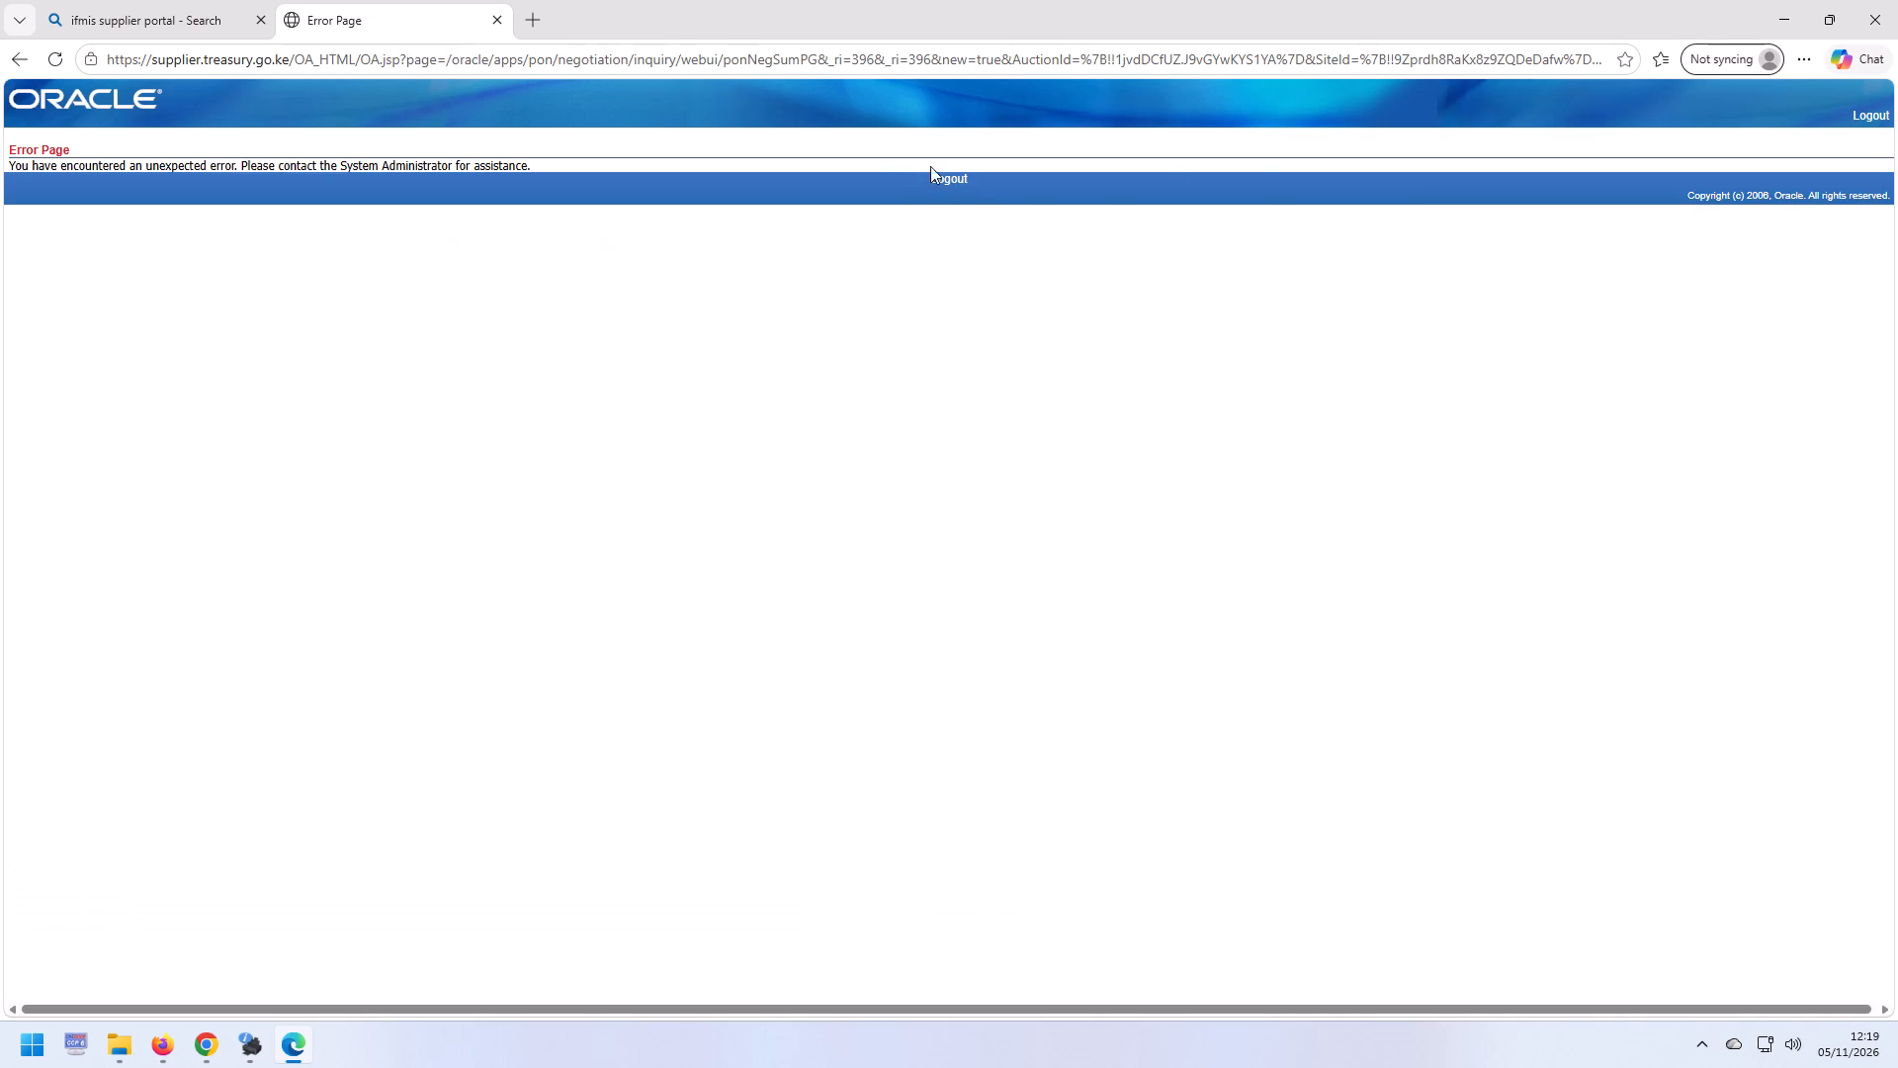
Try to log out of the supplier portal from the error page.
{"action": "left_click", "coordinate": [961, 178]}
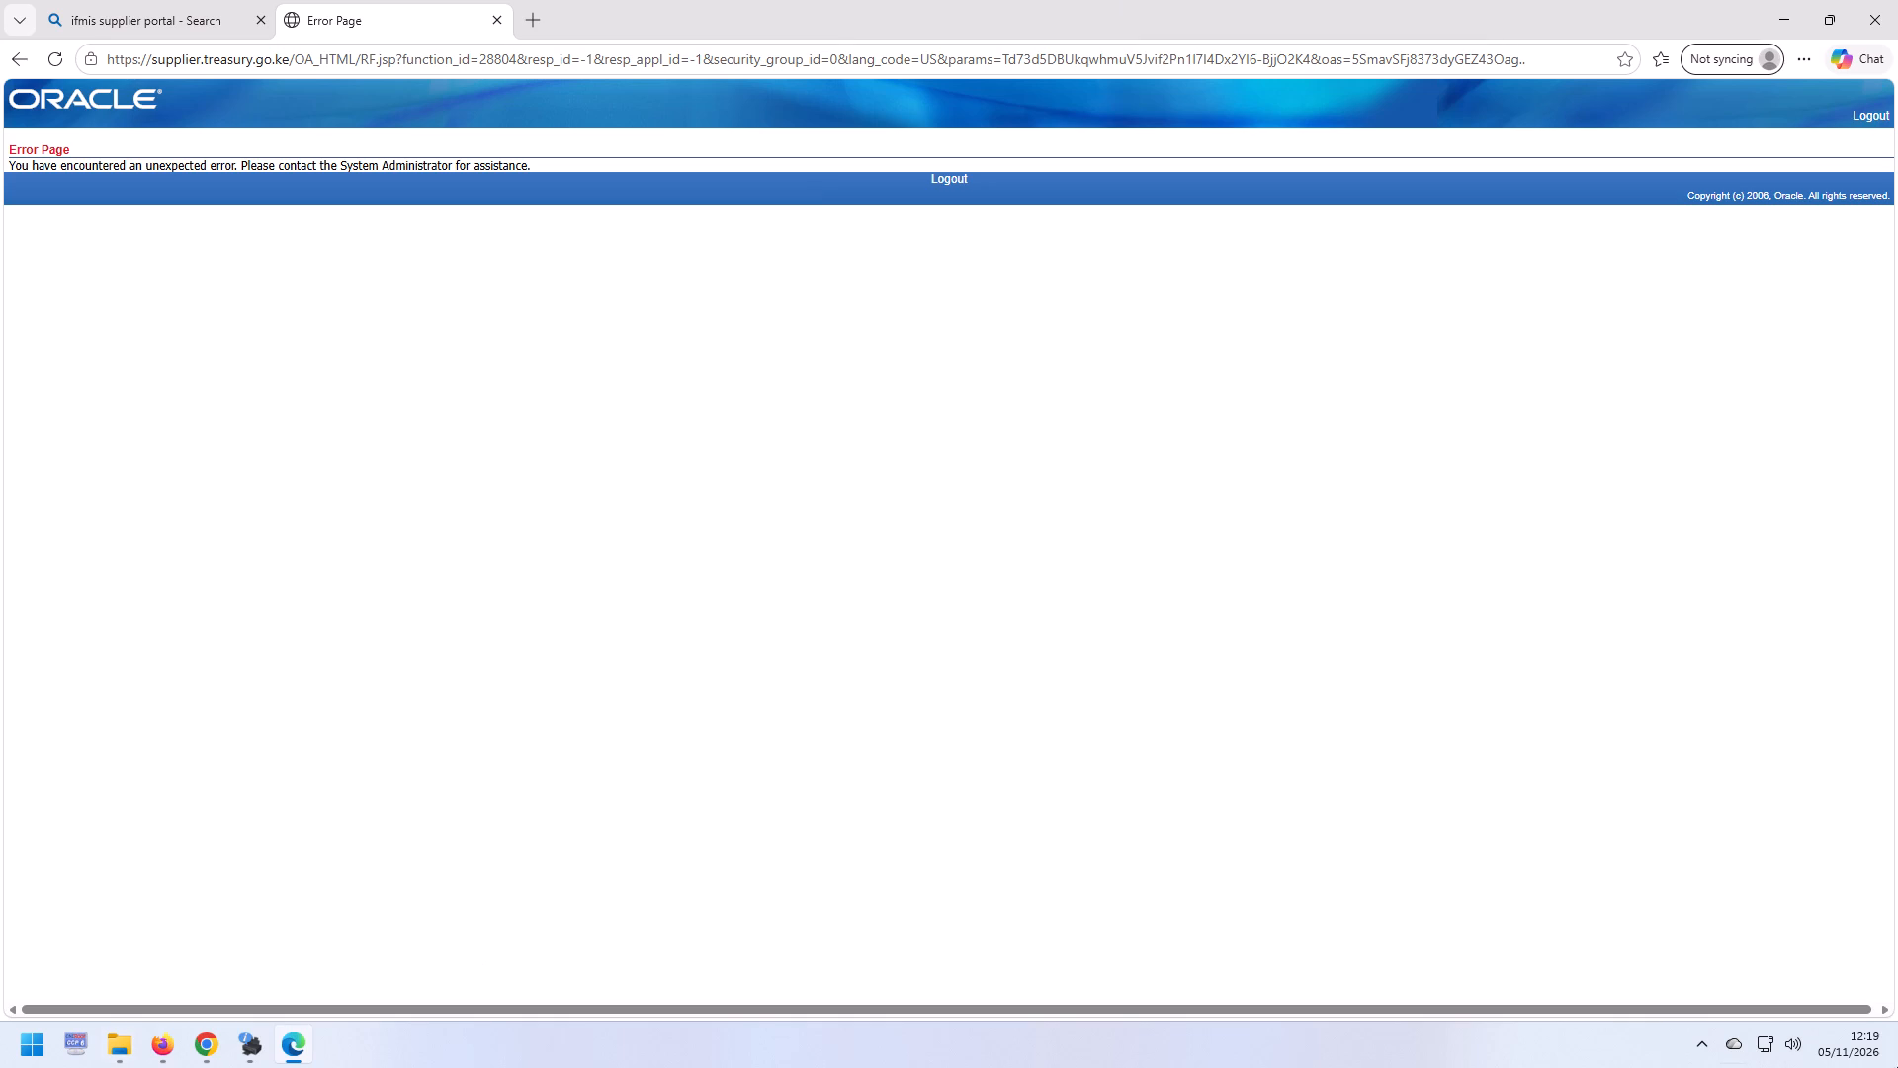
{"action": "left_click", "coordinate": [927, 184]}
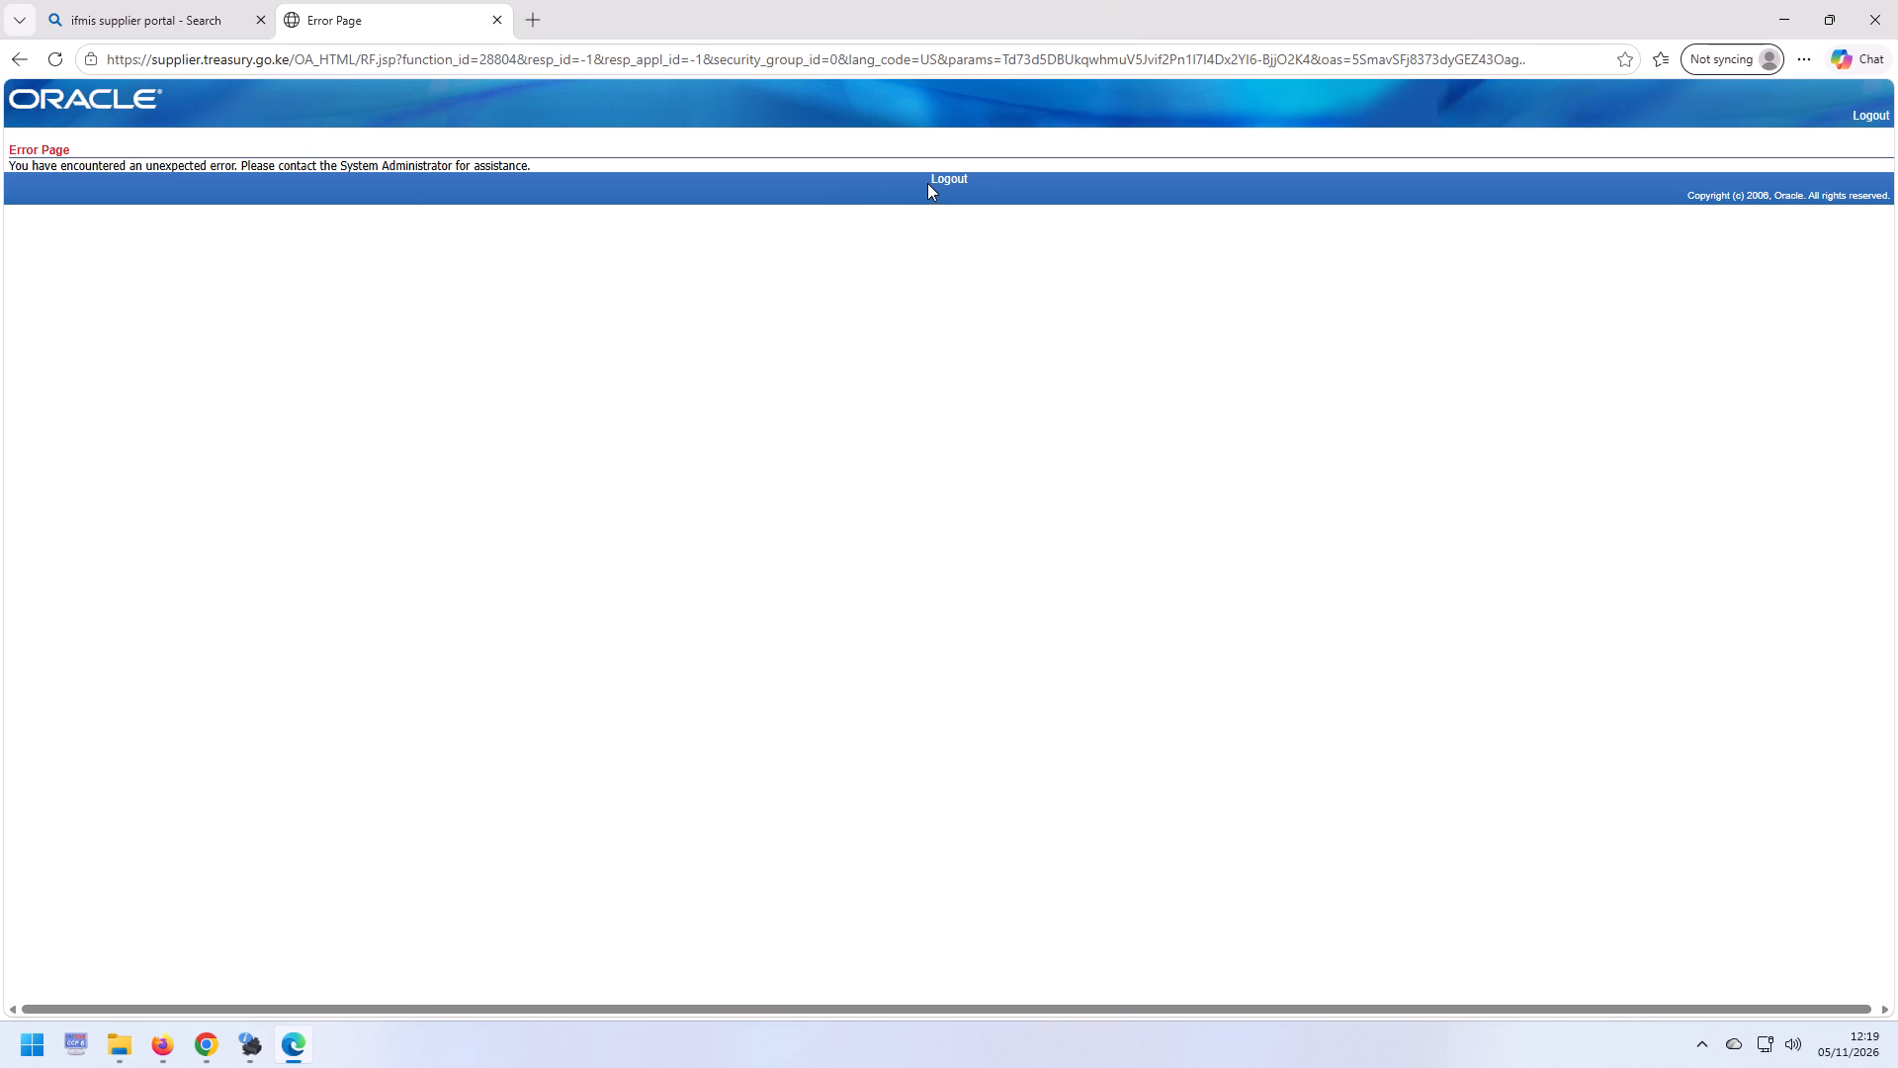
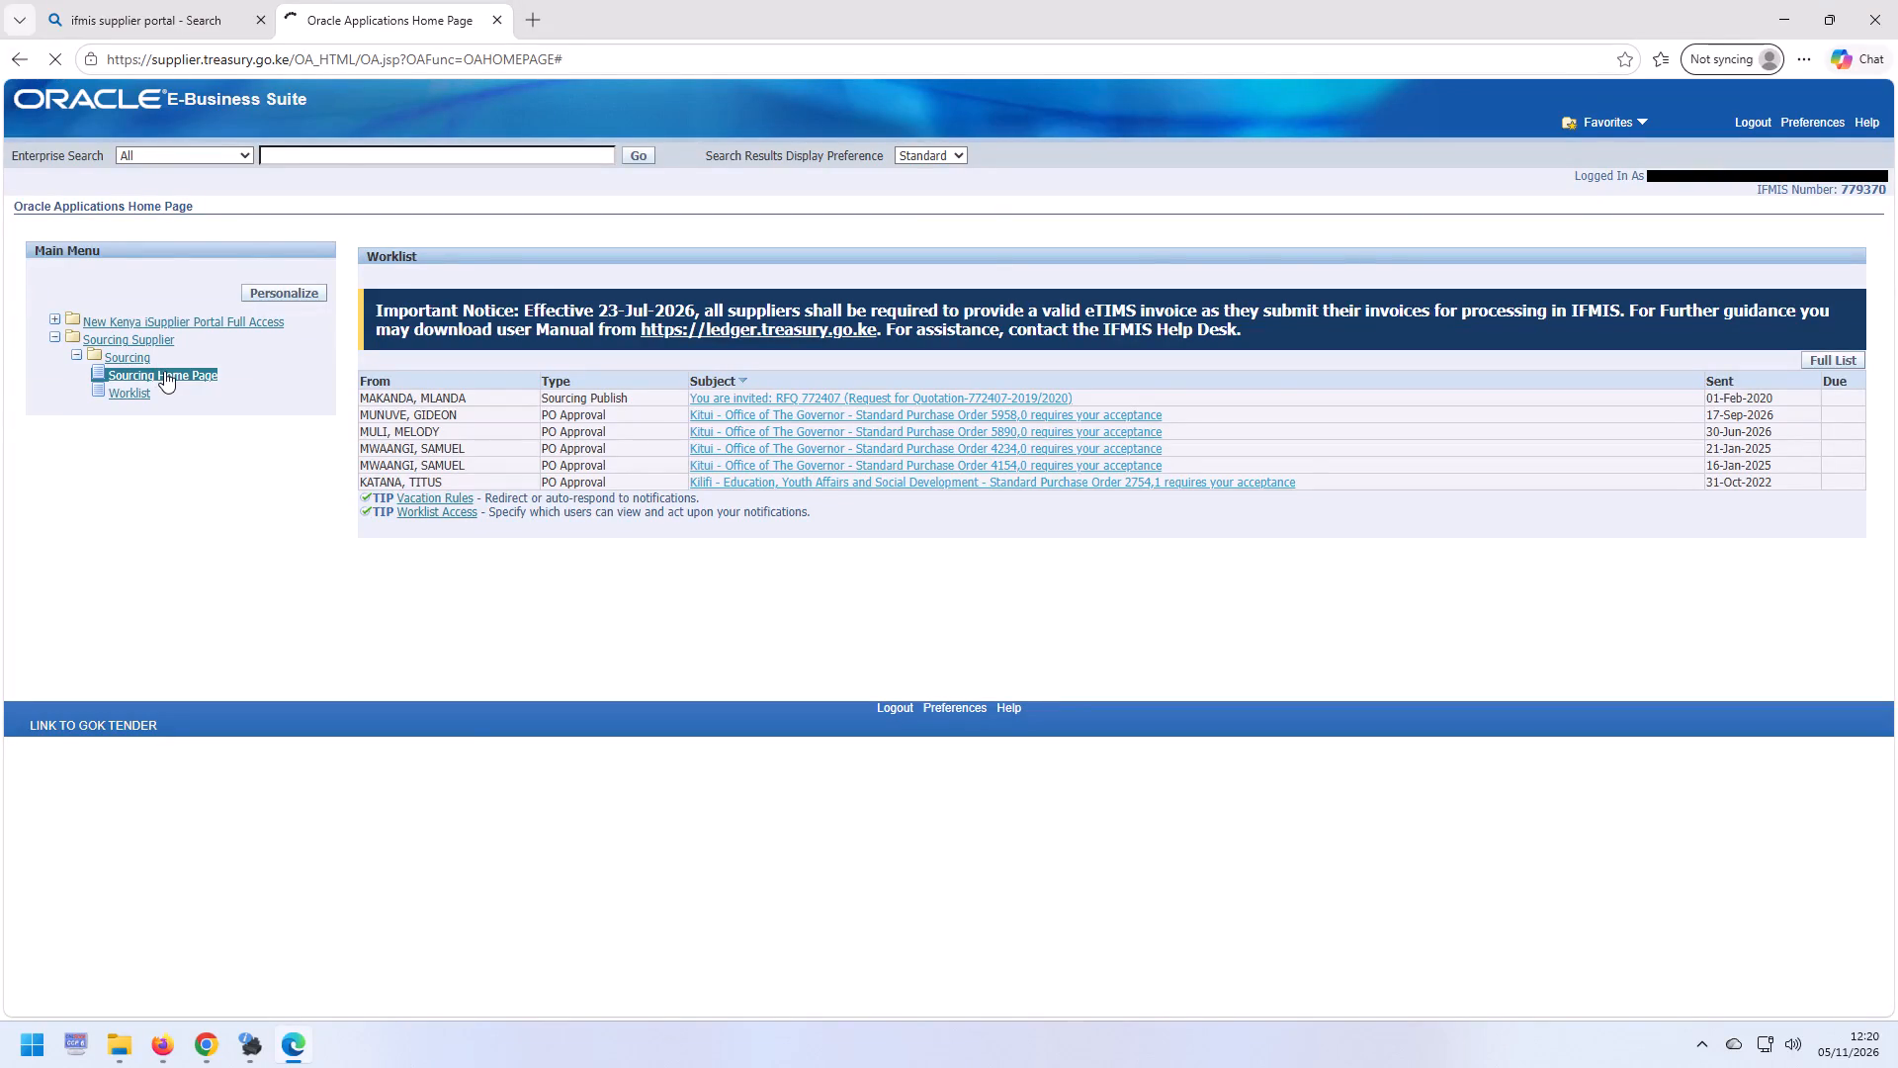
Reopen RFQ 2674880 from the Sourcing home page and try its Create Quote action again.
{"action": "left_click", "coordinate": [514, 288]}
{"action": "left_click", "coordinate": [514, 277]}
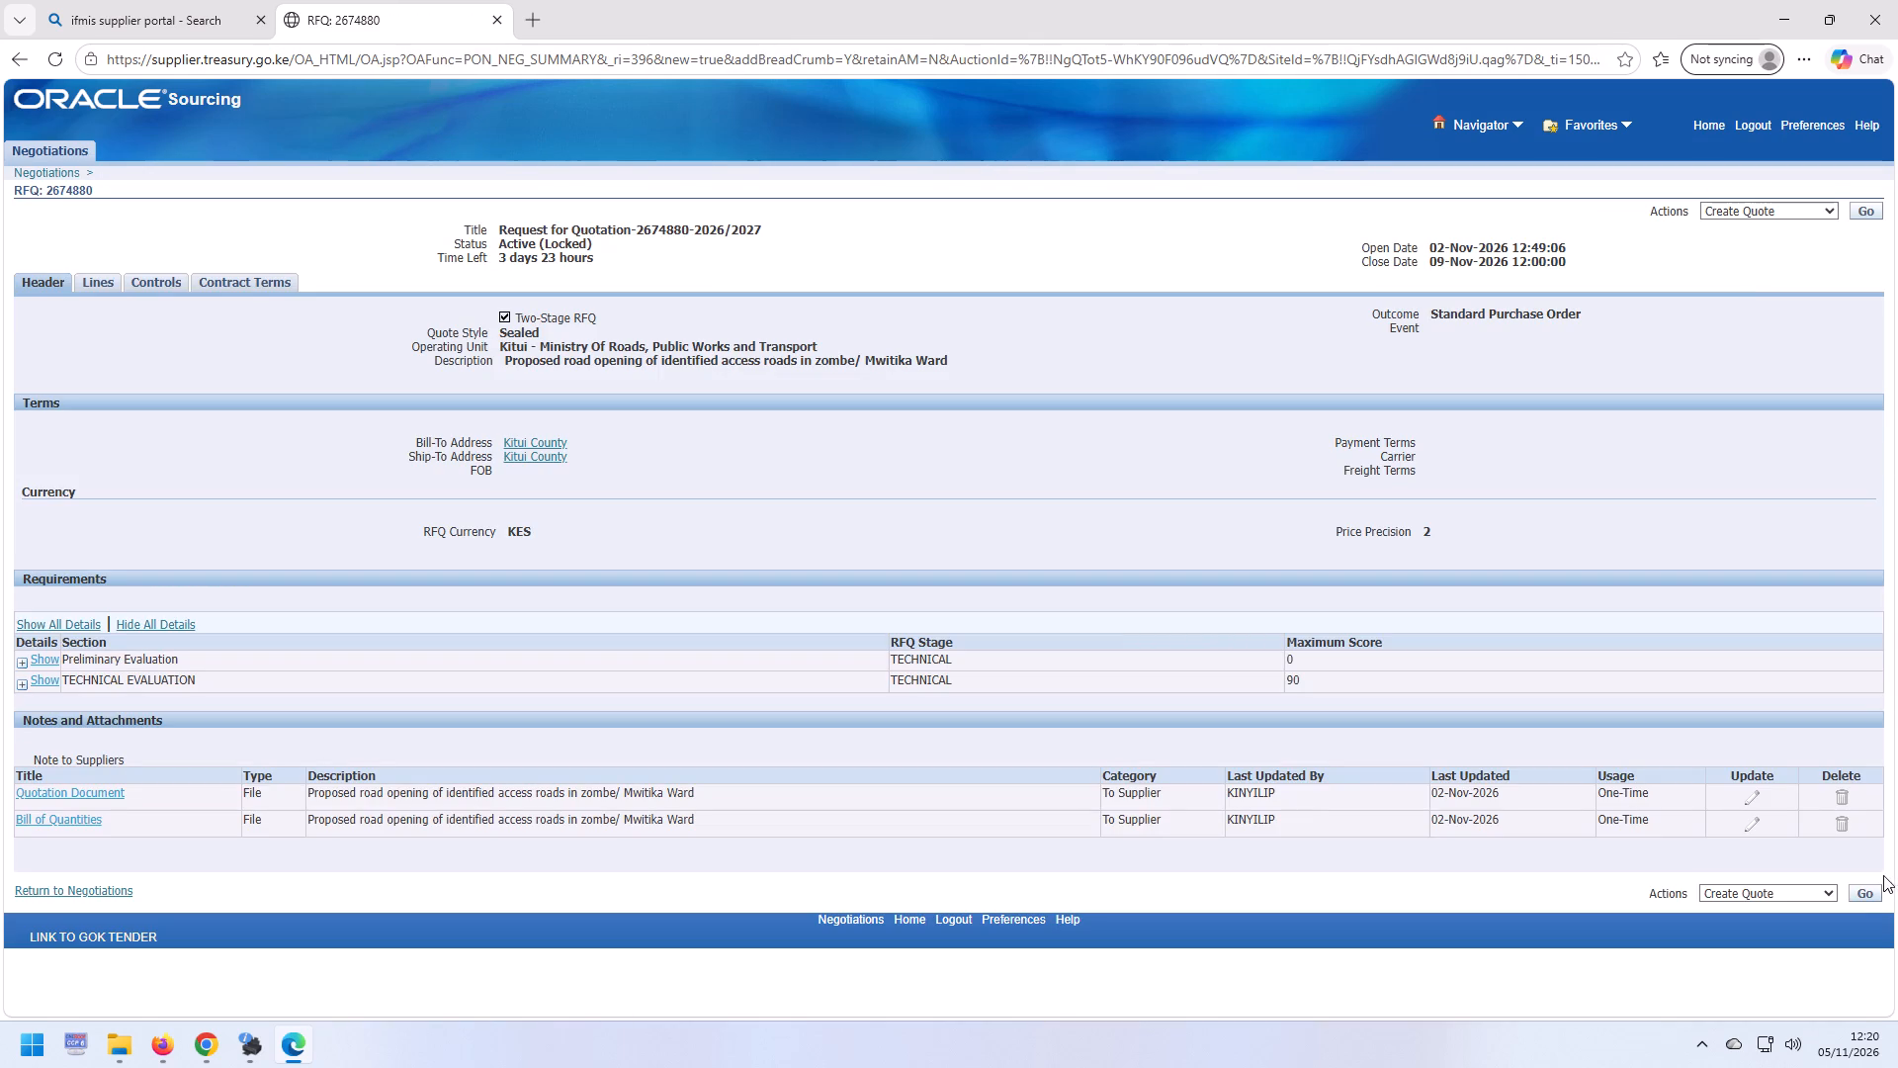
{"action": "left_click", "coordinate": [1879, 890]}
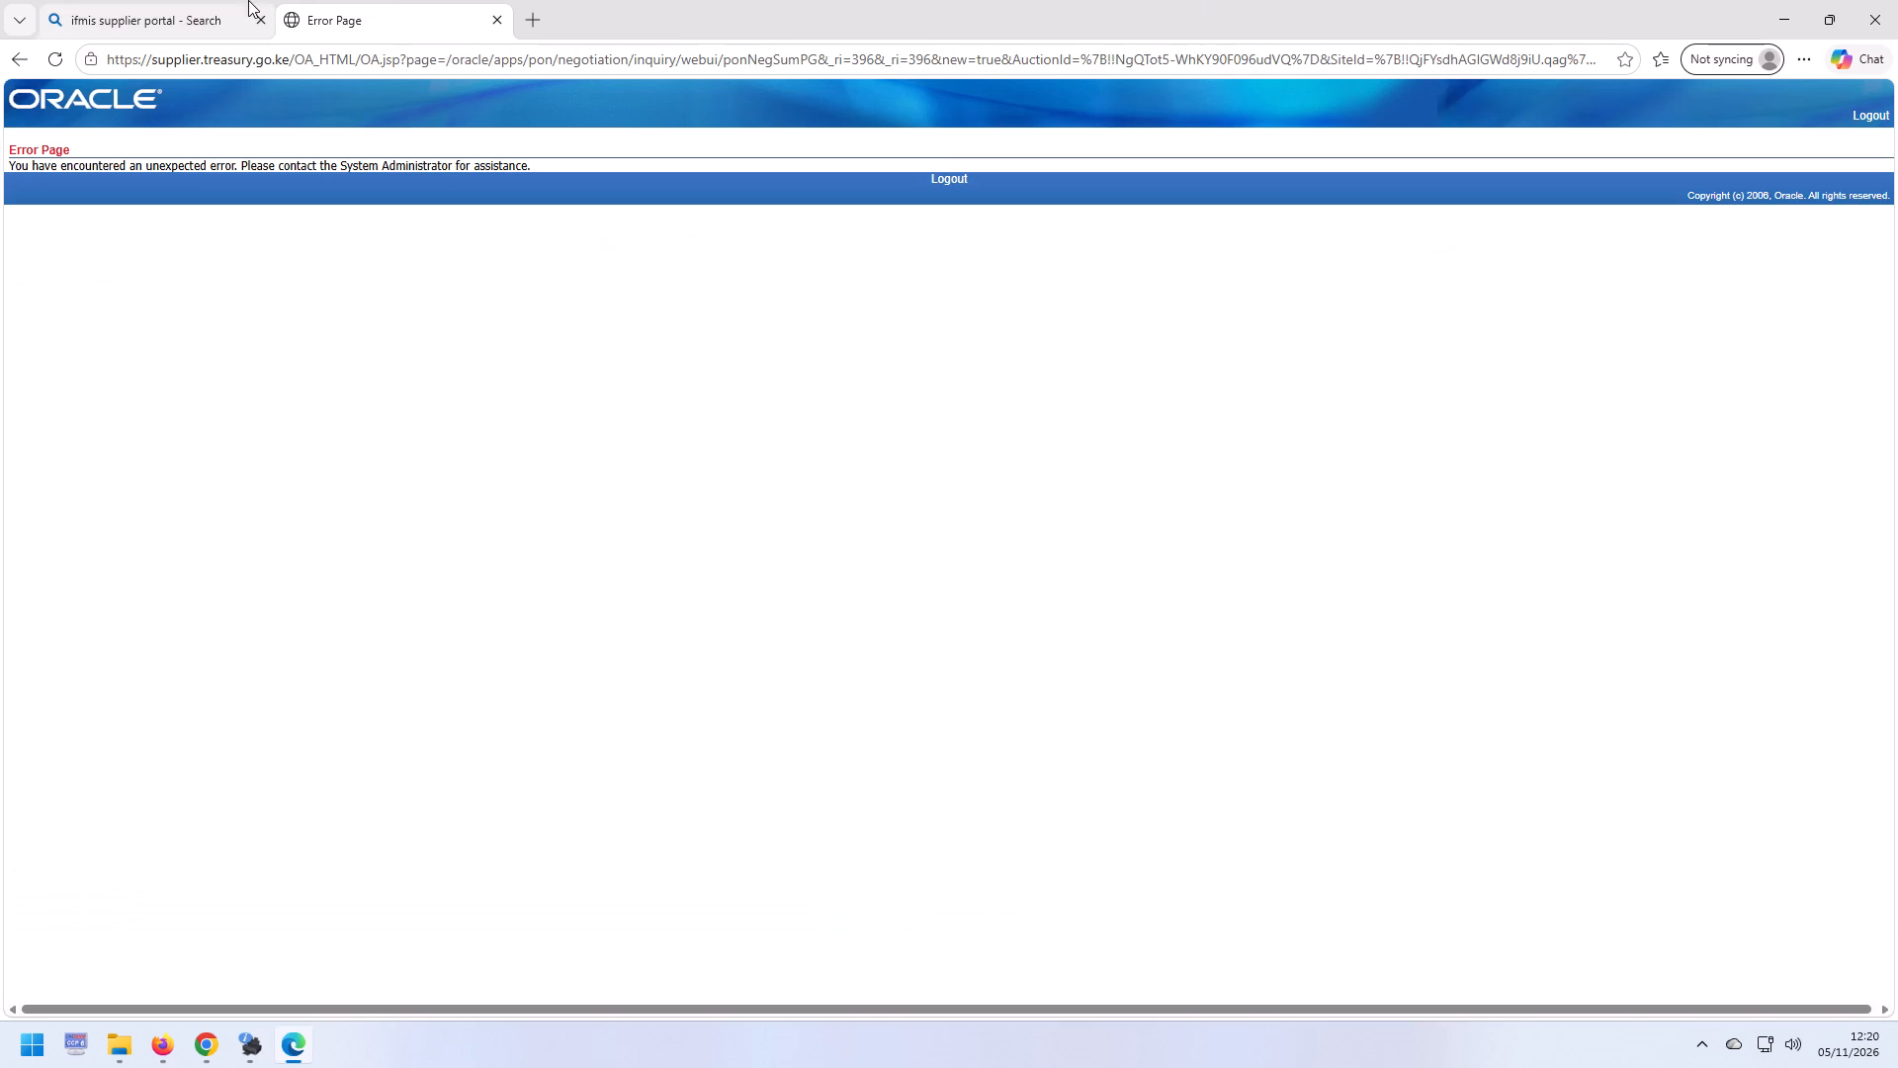
Close the Edge window with the supplier portal error page, returning to the Add Attachment page in Chrome.
{"action": "left_click", "coordinate": [1897, 0]}
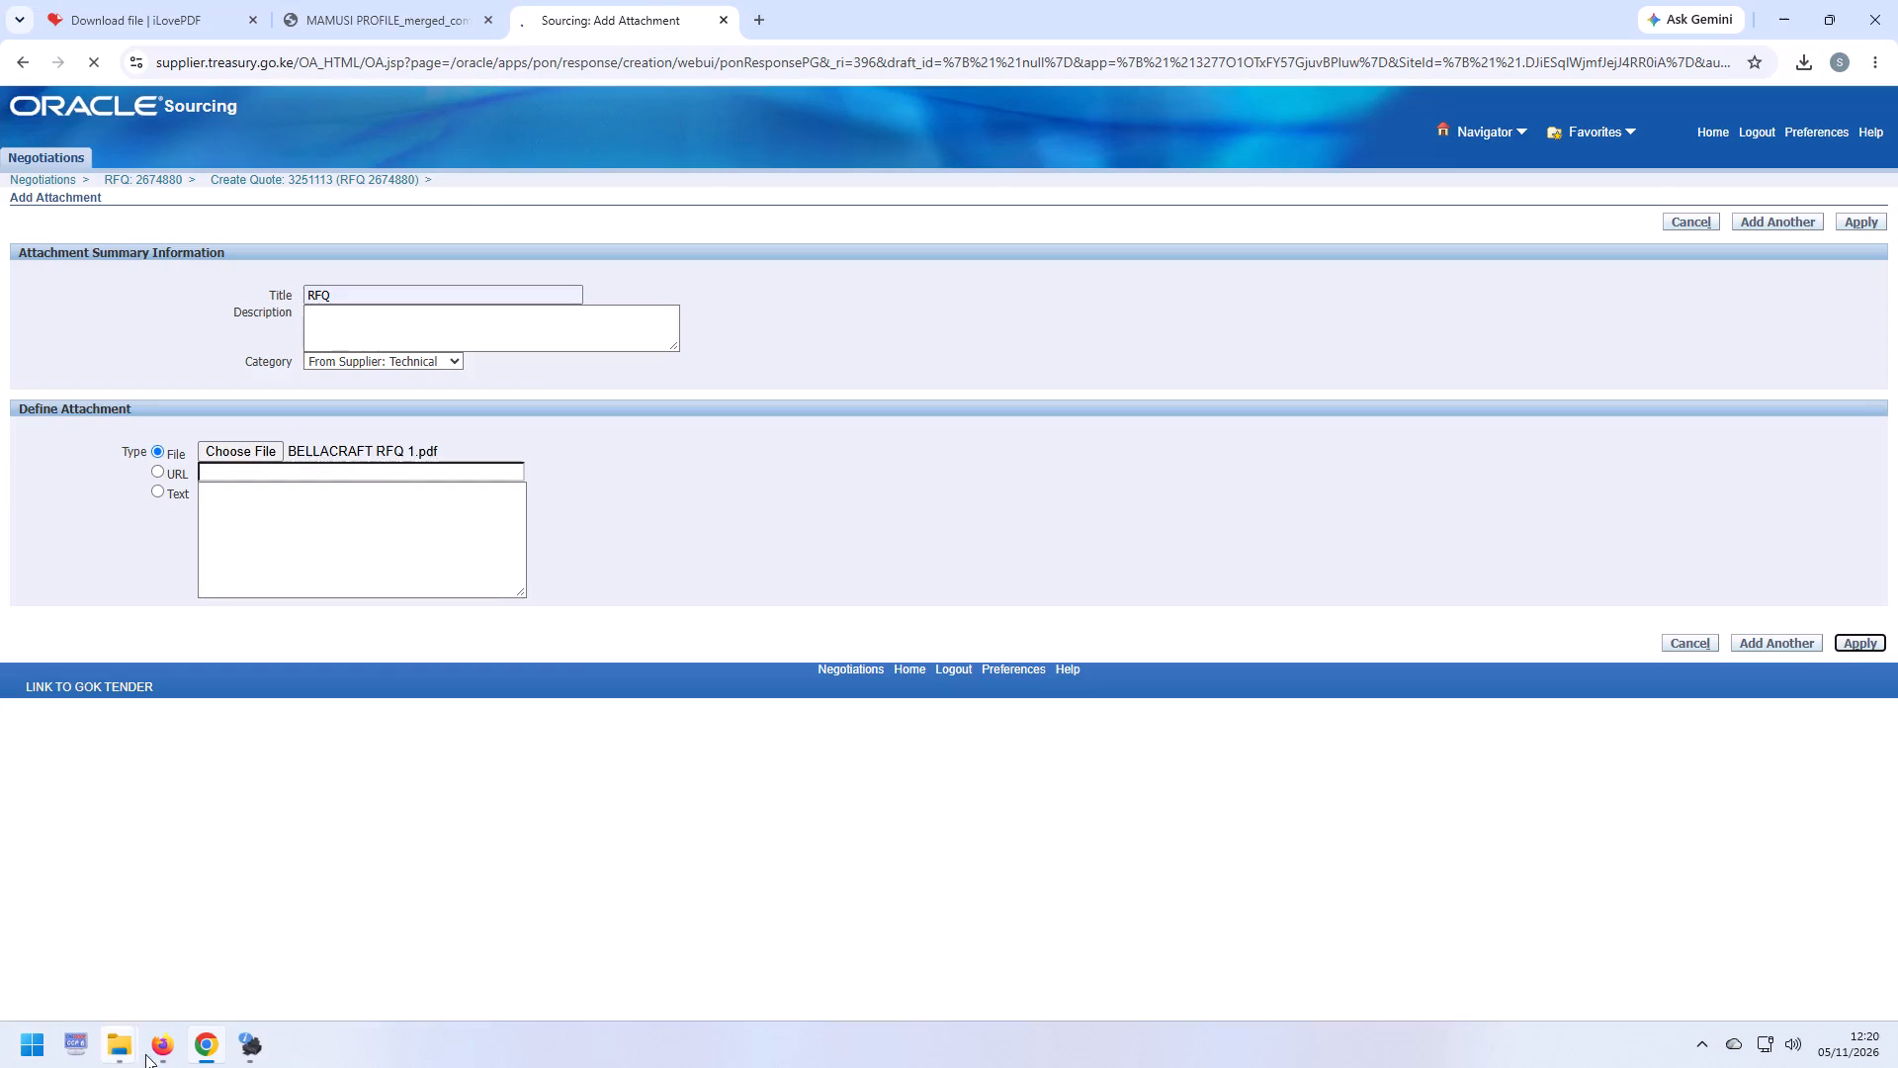
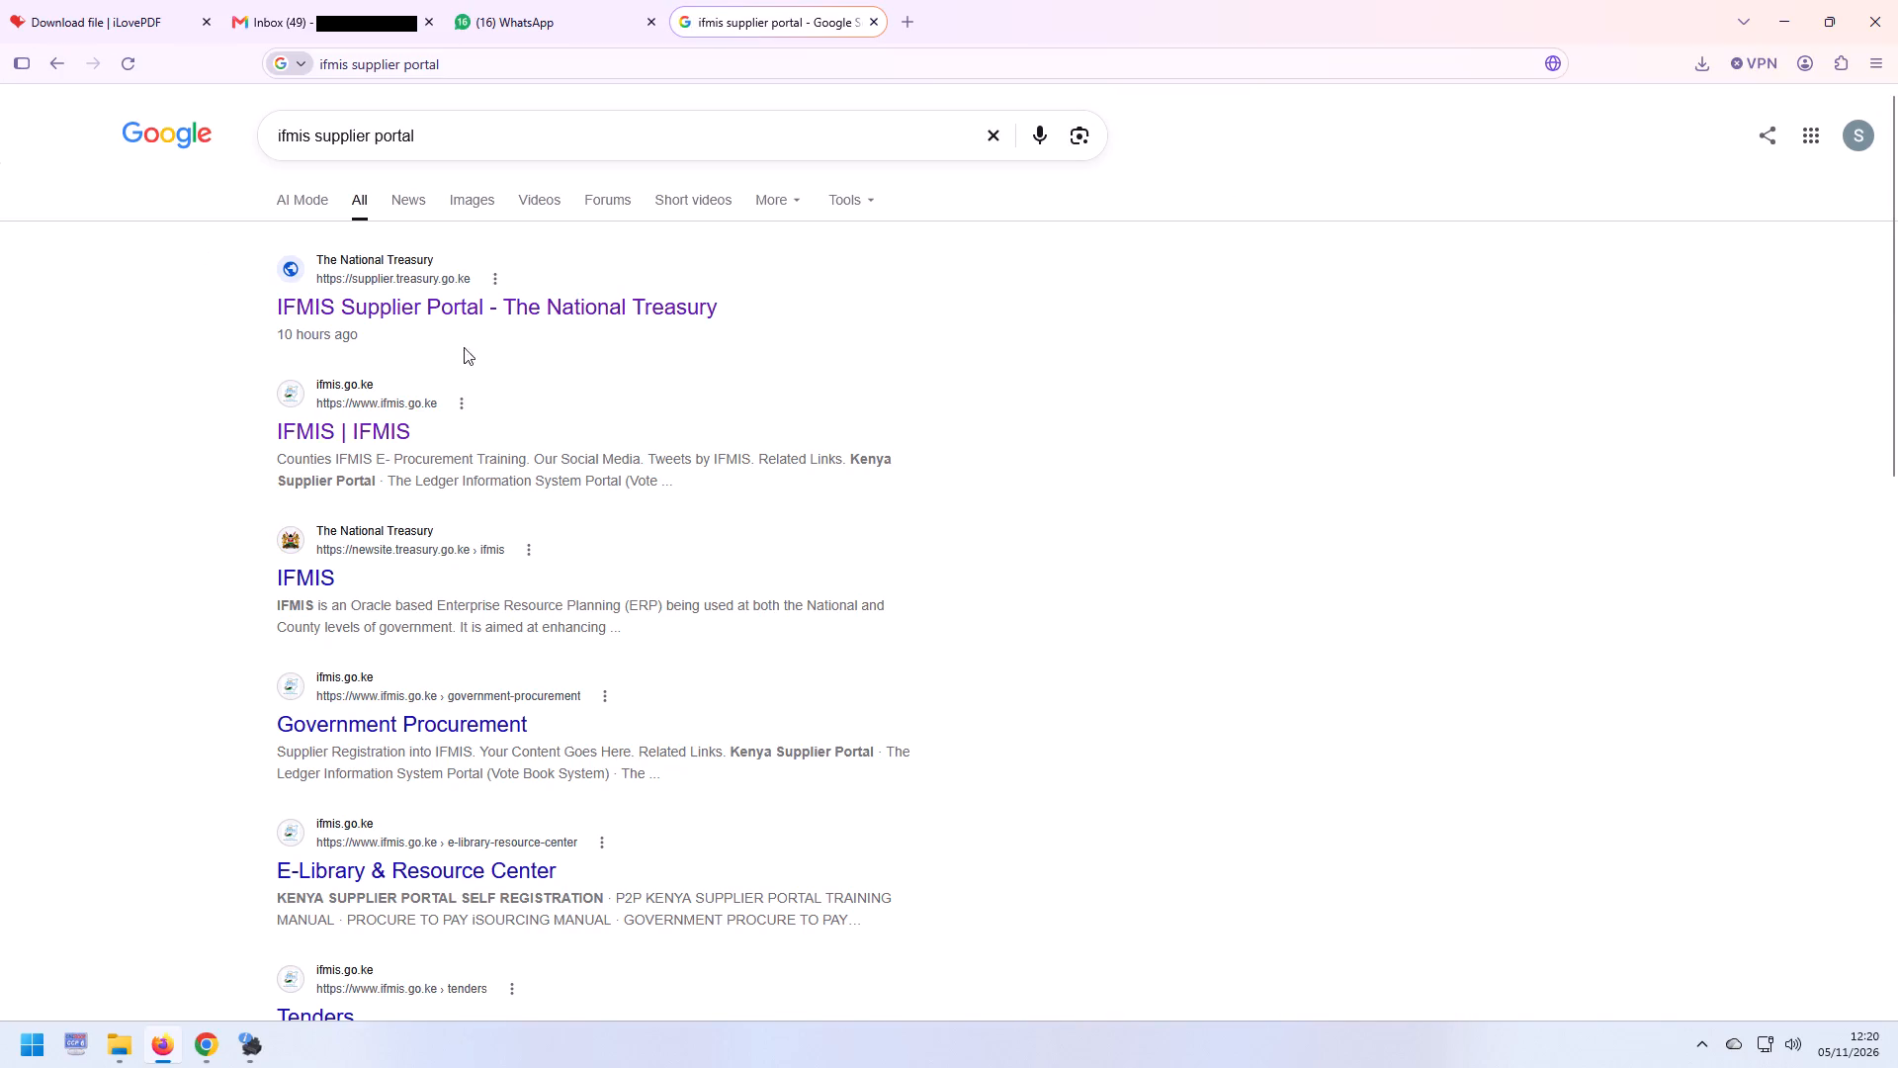
Open the IFMIS Supplier Portal at supplier.treasury.go.ke from the Google search results in Firefox.
{"action": "left_click", "coordinate": [463, 284]}
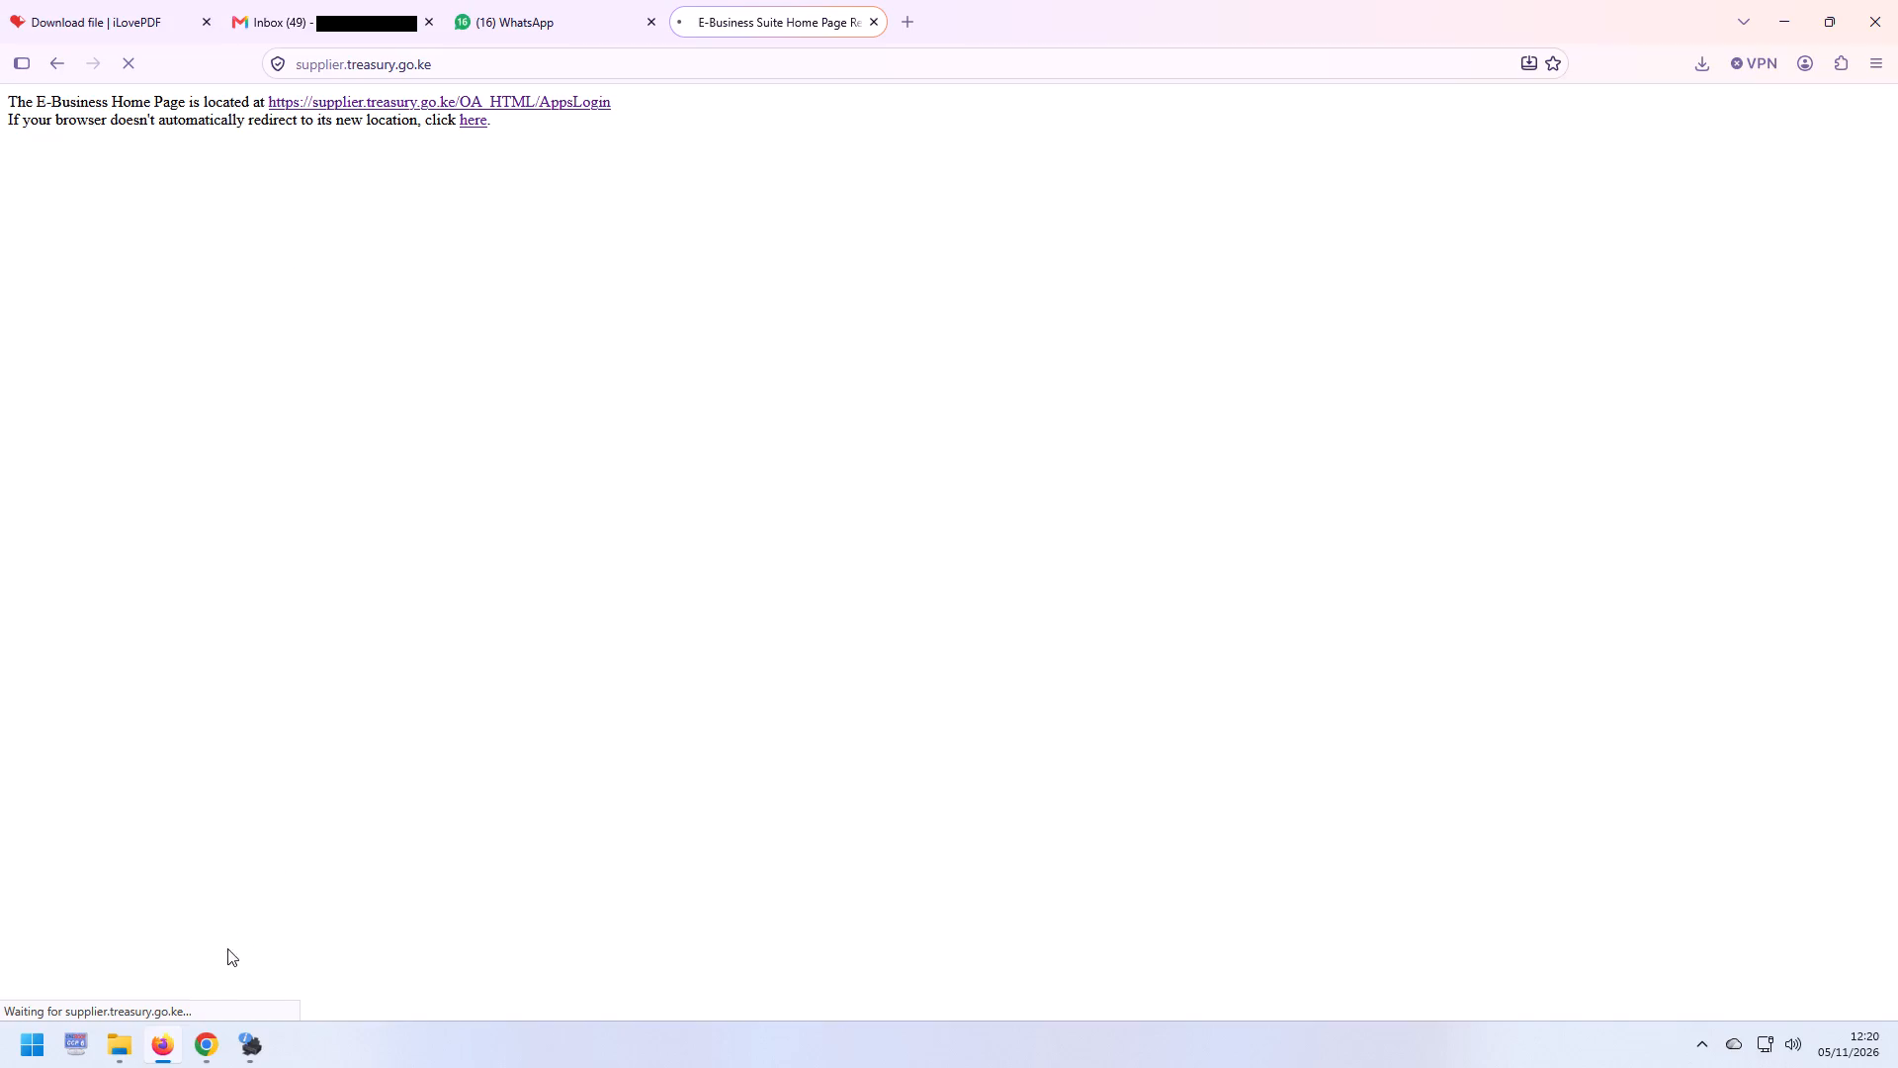
Check the attachment upload for RFQ 2674880 in Chrome and the supplier portal page in Firefox, ending on Chrome's Add Attachment page.
{"action": "left_click", "coordinate": [207, 1044]}
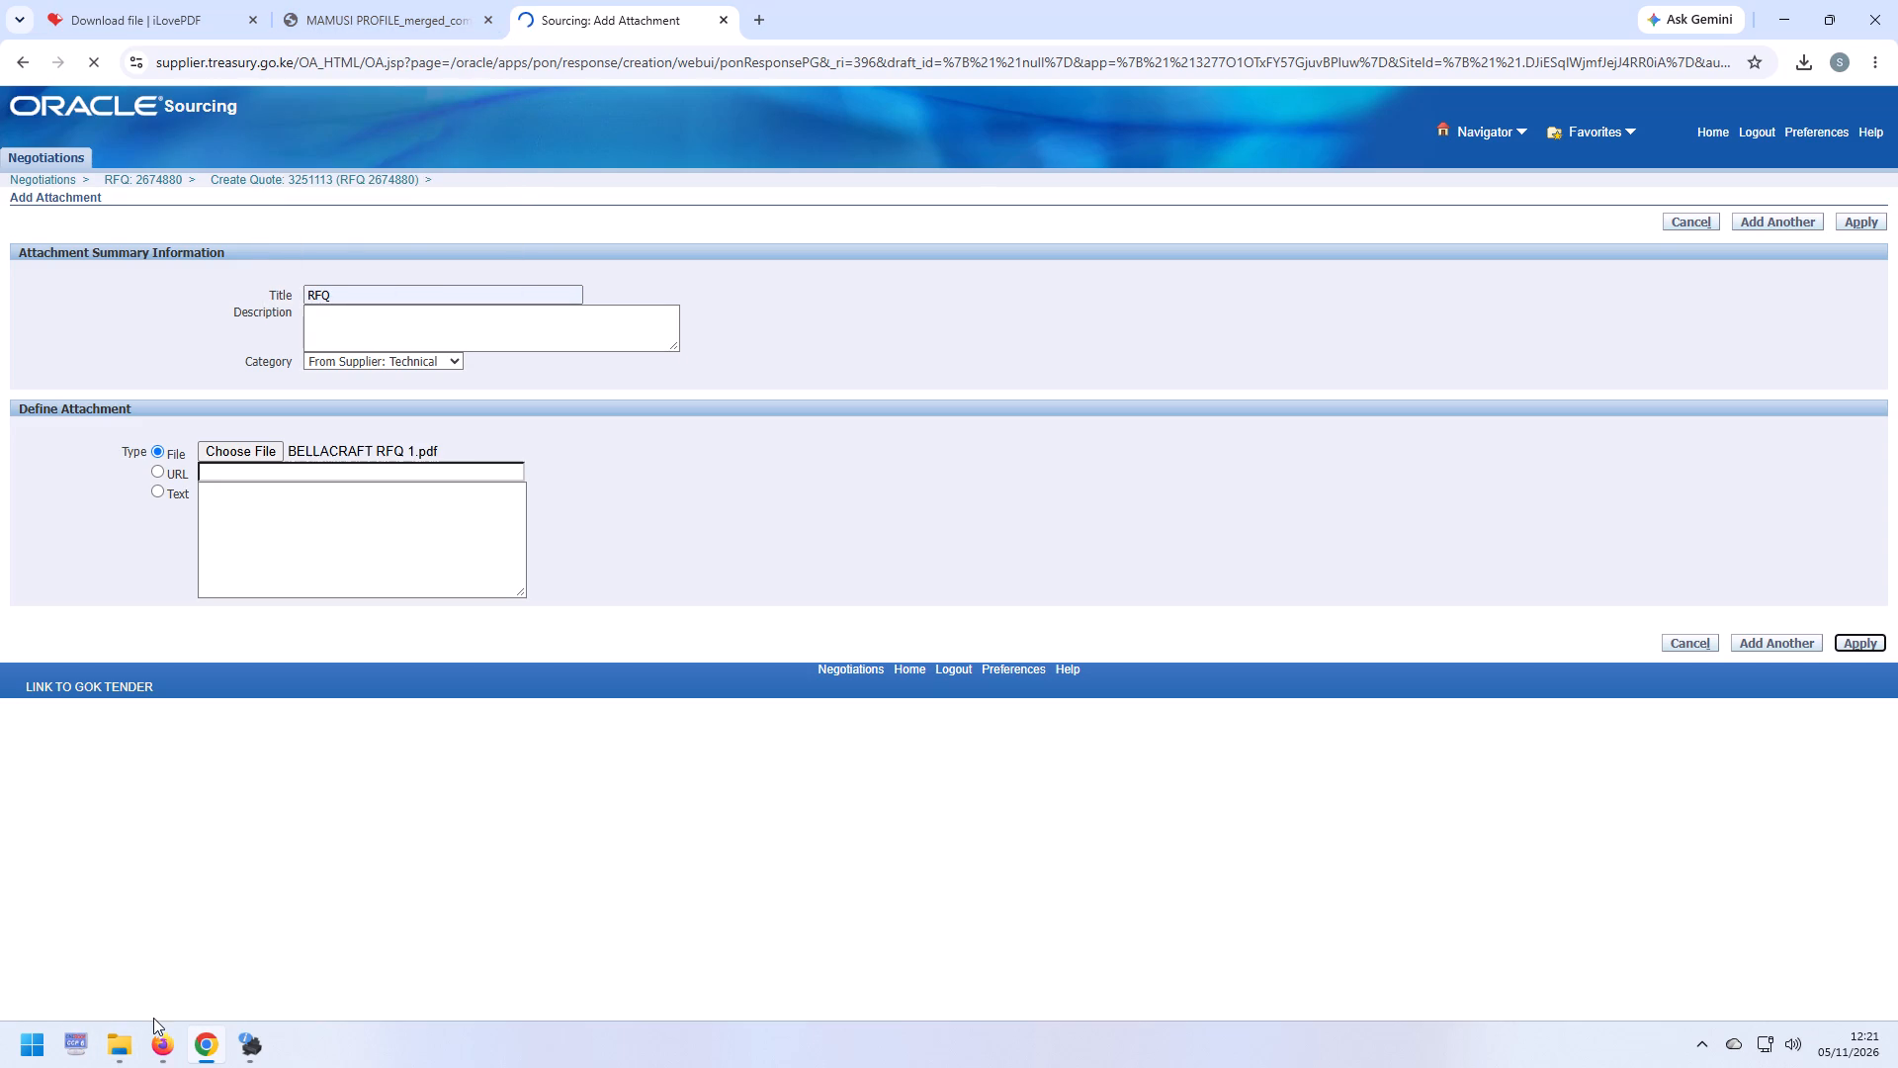
{"action": "left_click", "coordinate": [181, 1041]}
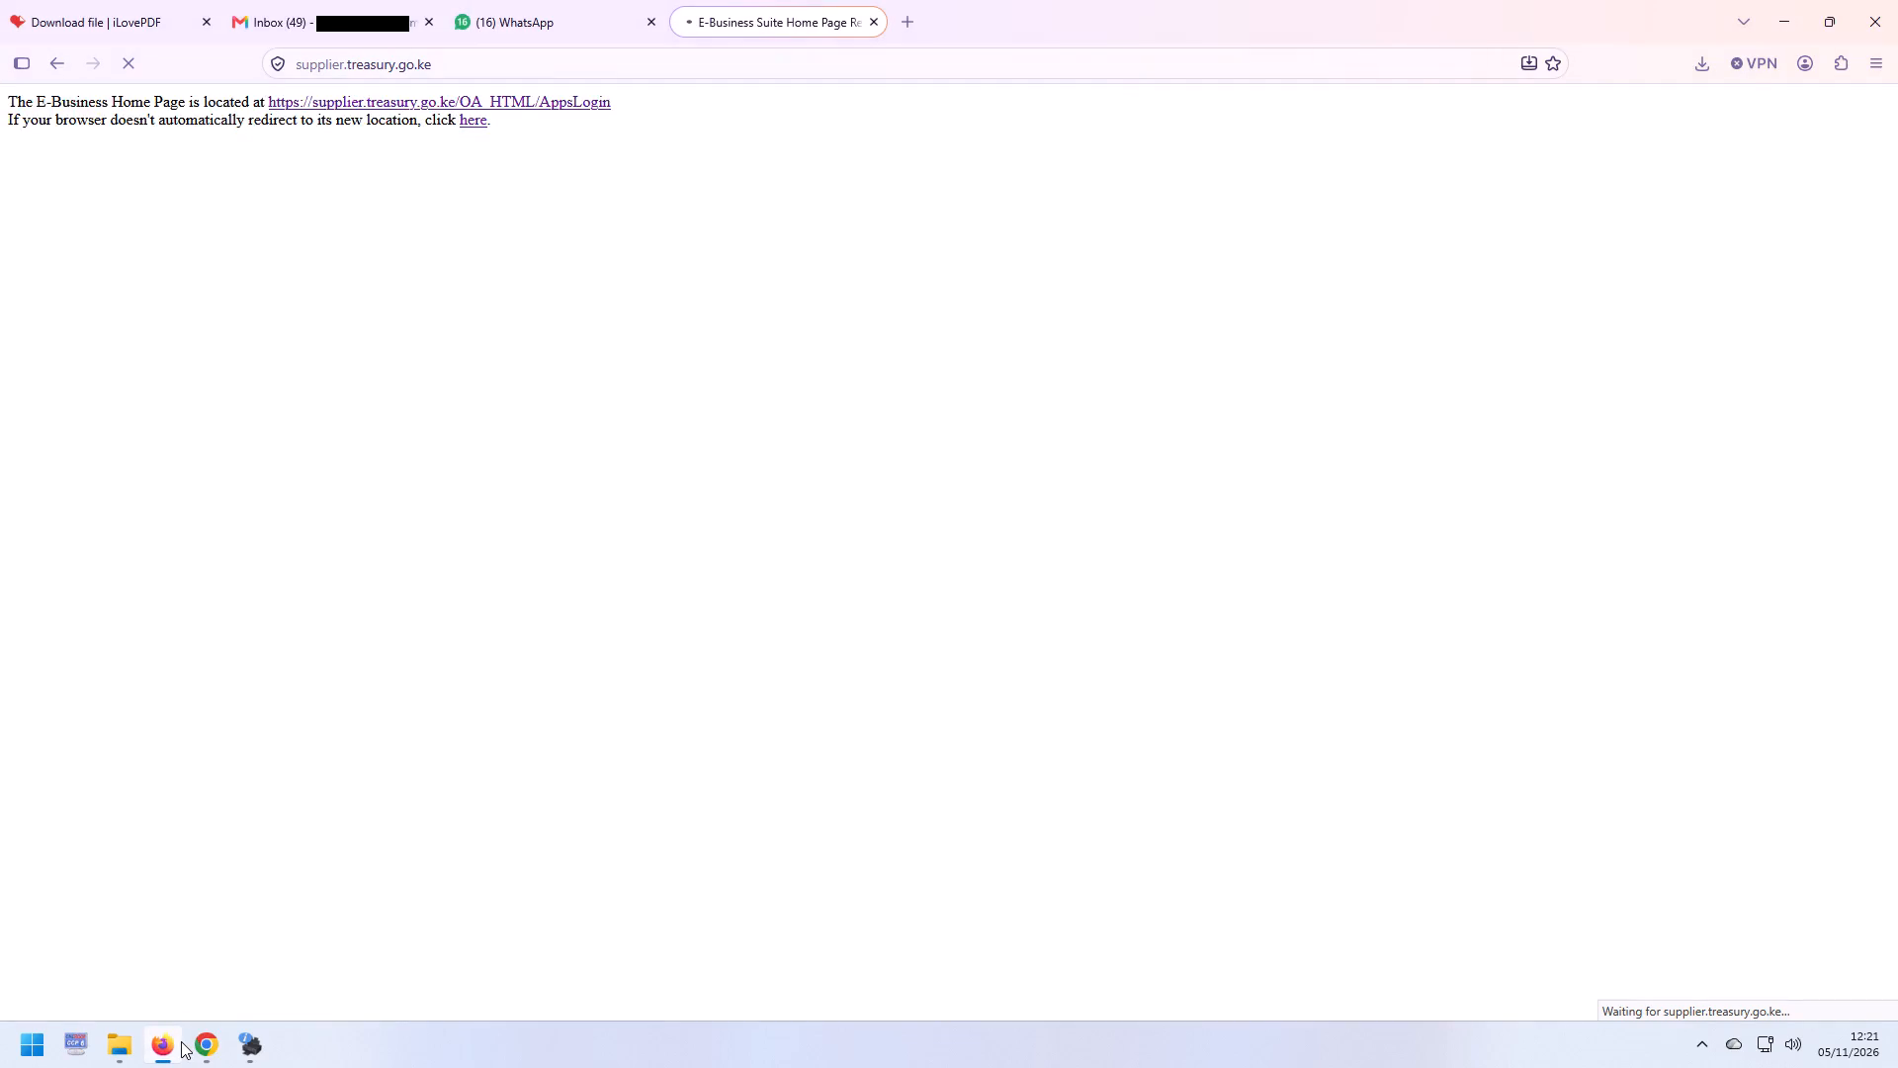
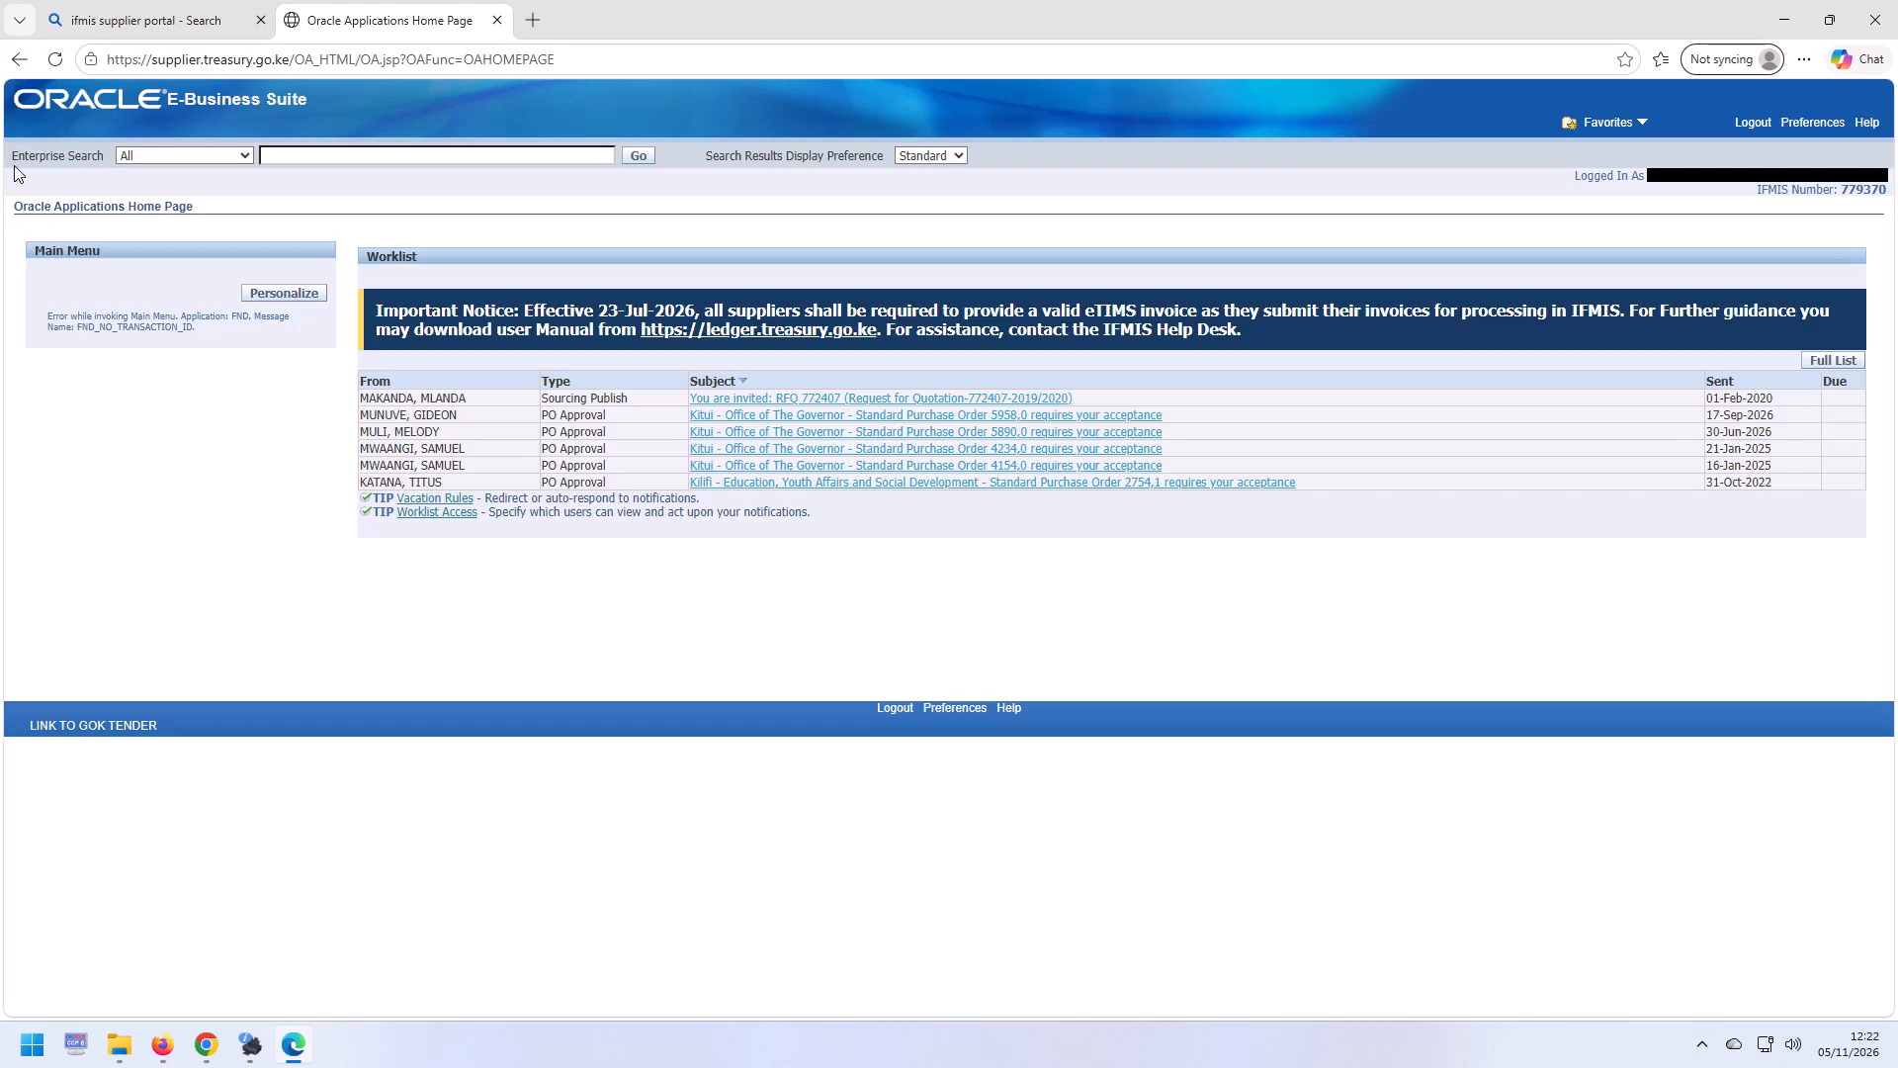
Reload the Oracle Applications home page and open the Sourcing Home Page under Sourcing Supplier > Sourcing.
{"action": "left_click", "coordinate": [61, 45]}
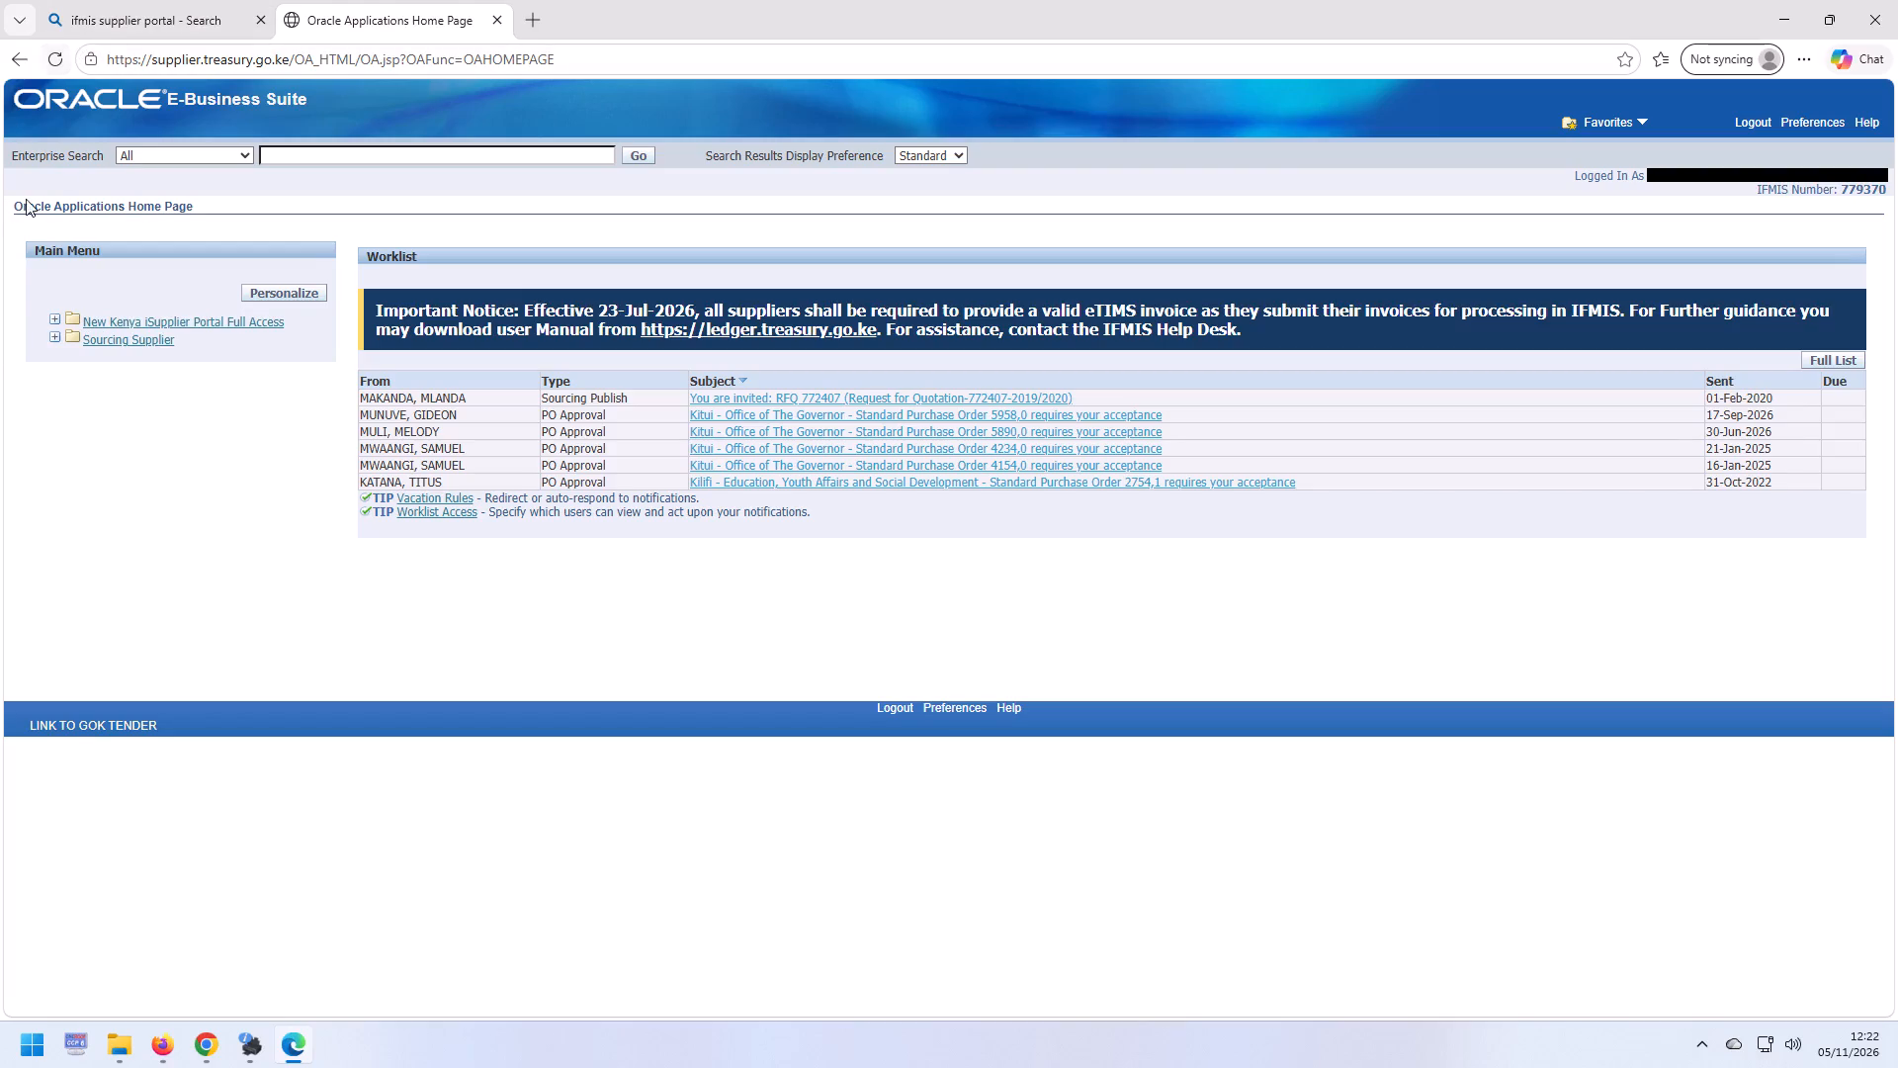
{"action": "left_click", "coordinate": [125, 348]}
{"action": "left_click", "coordinate": [130, 339]}
{"action": "left_click", "coordinate": [149, 367]}
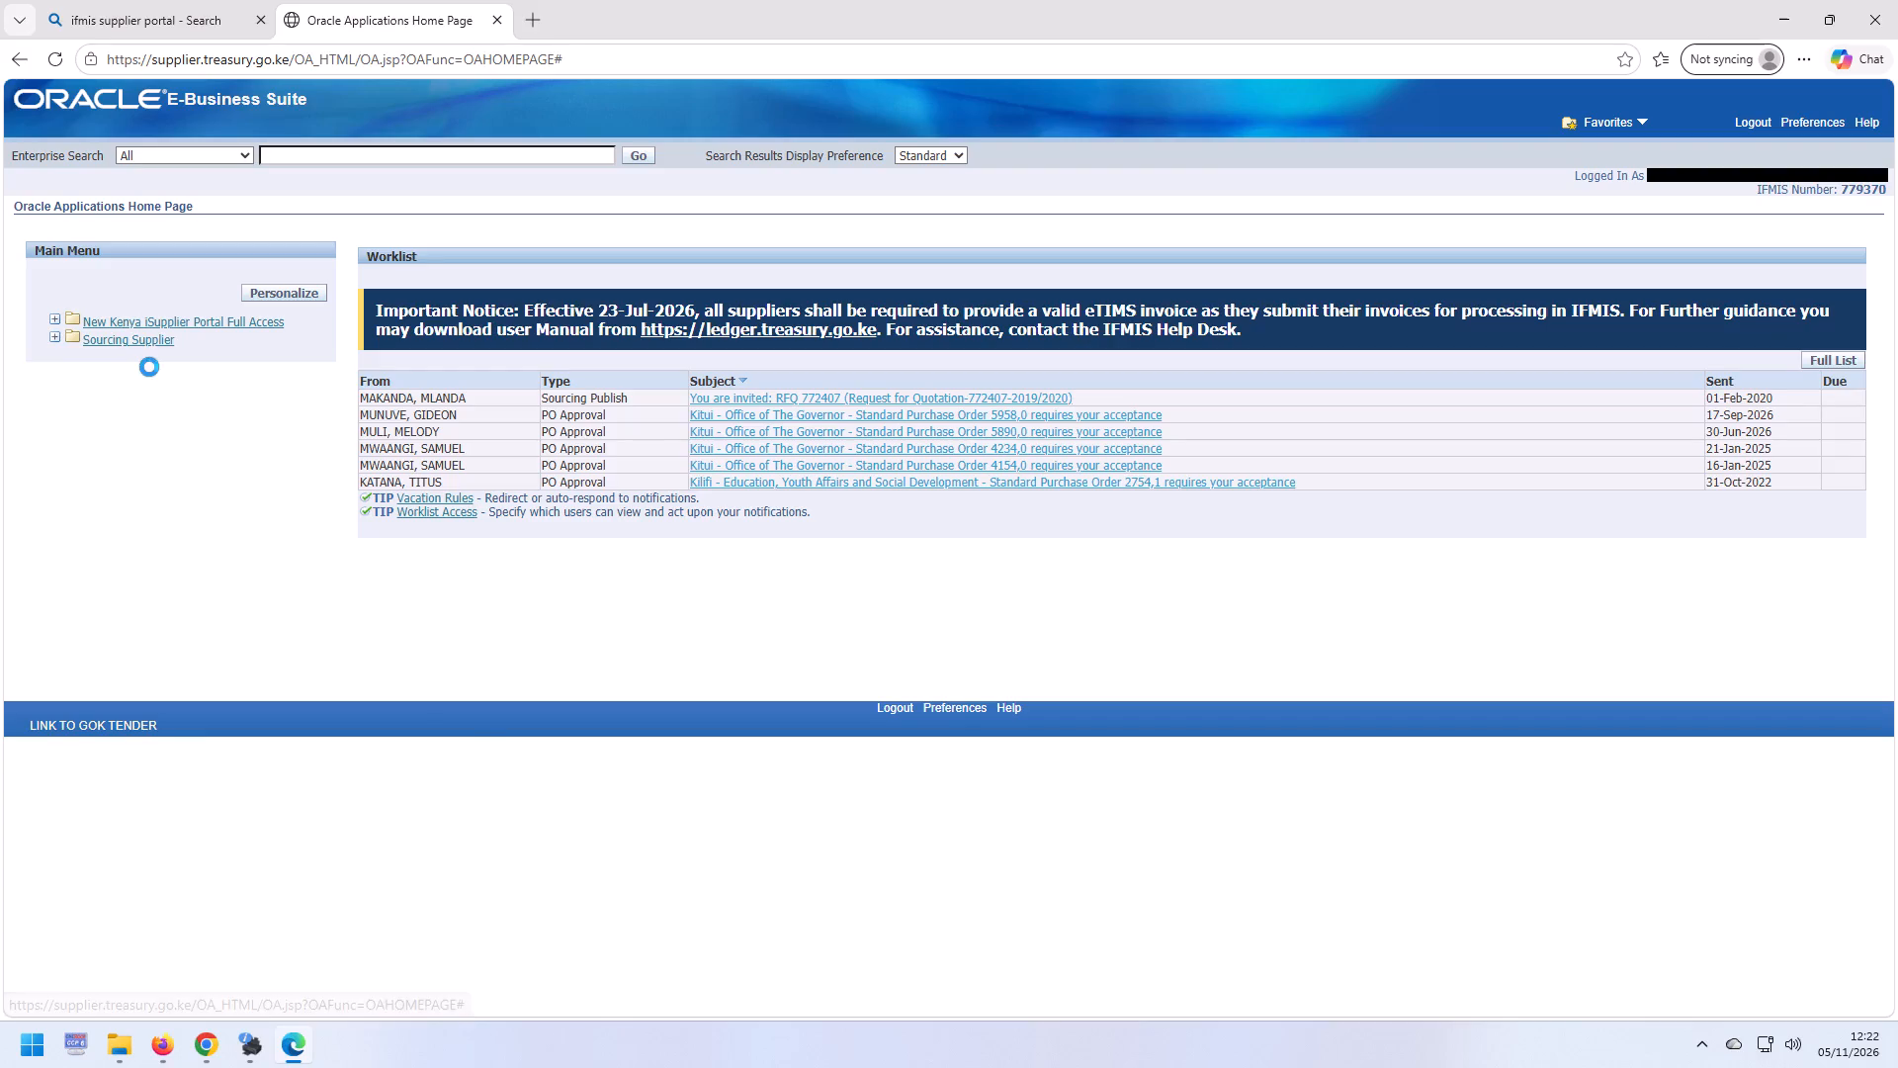
{"action": "left_click", "coordinate": [148, 333]}
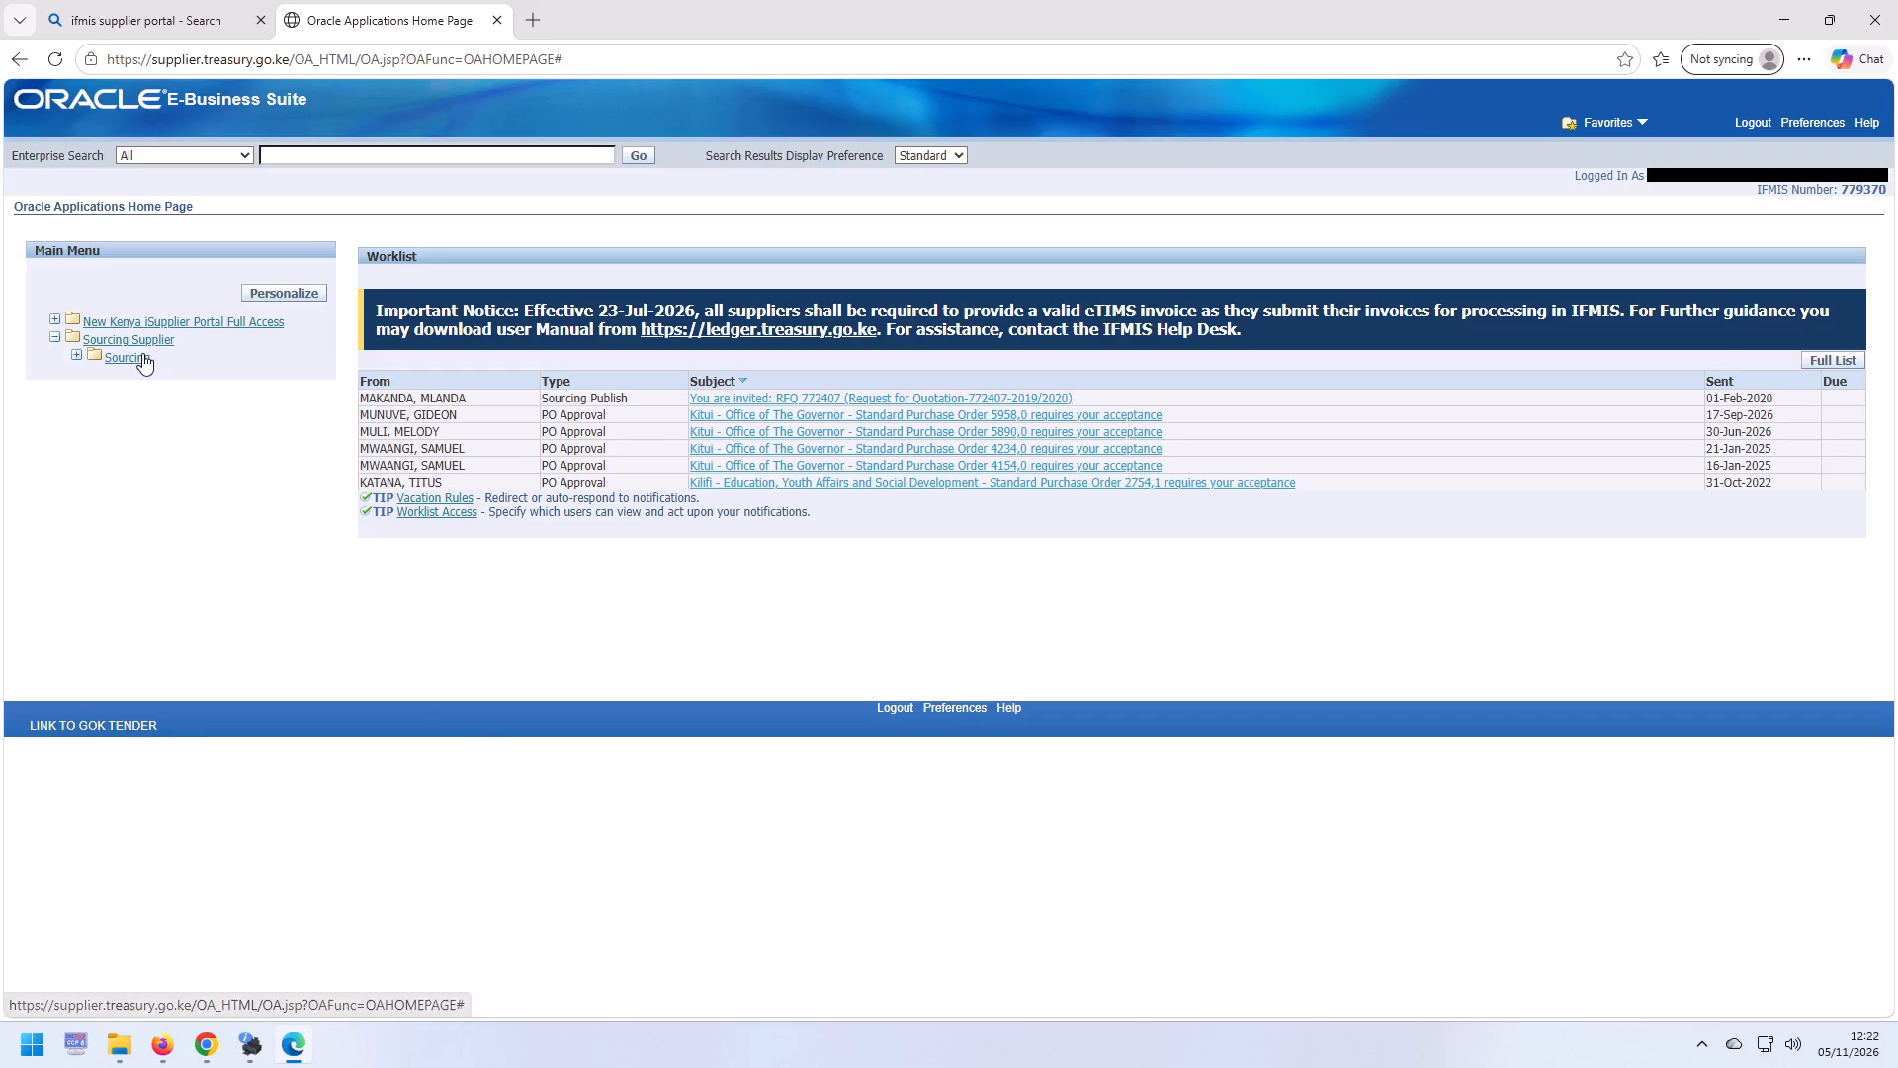
{"action": "left_click", "coordinate": [129, 361]}
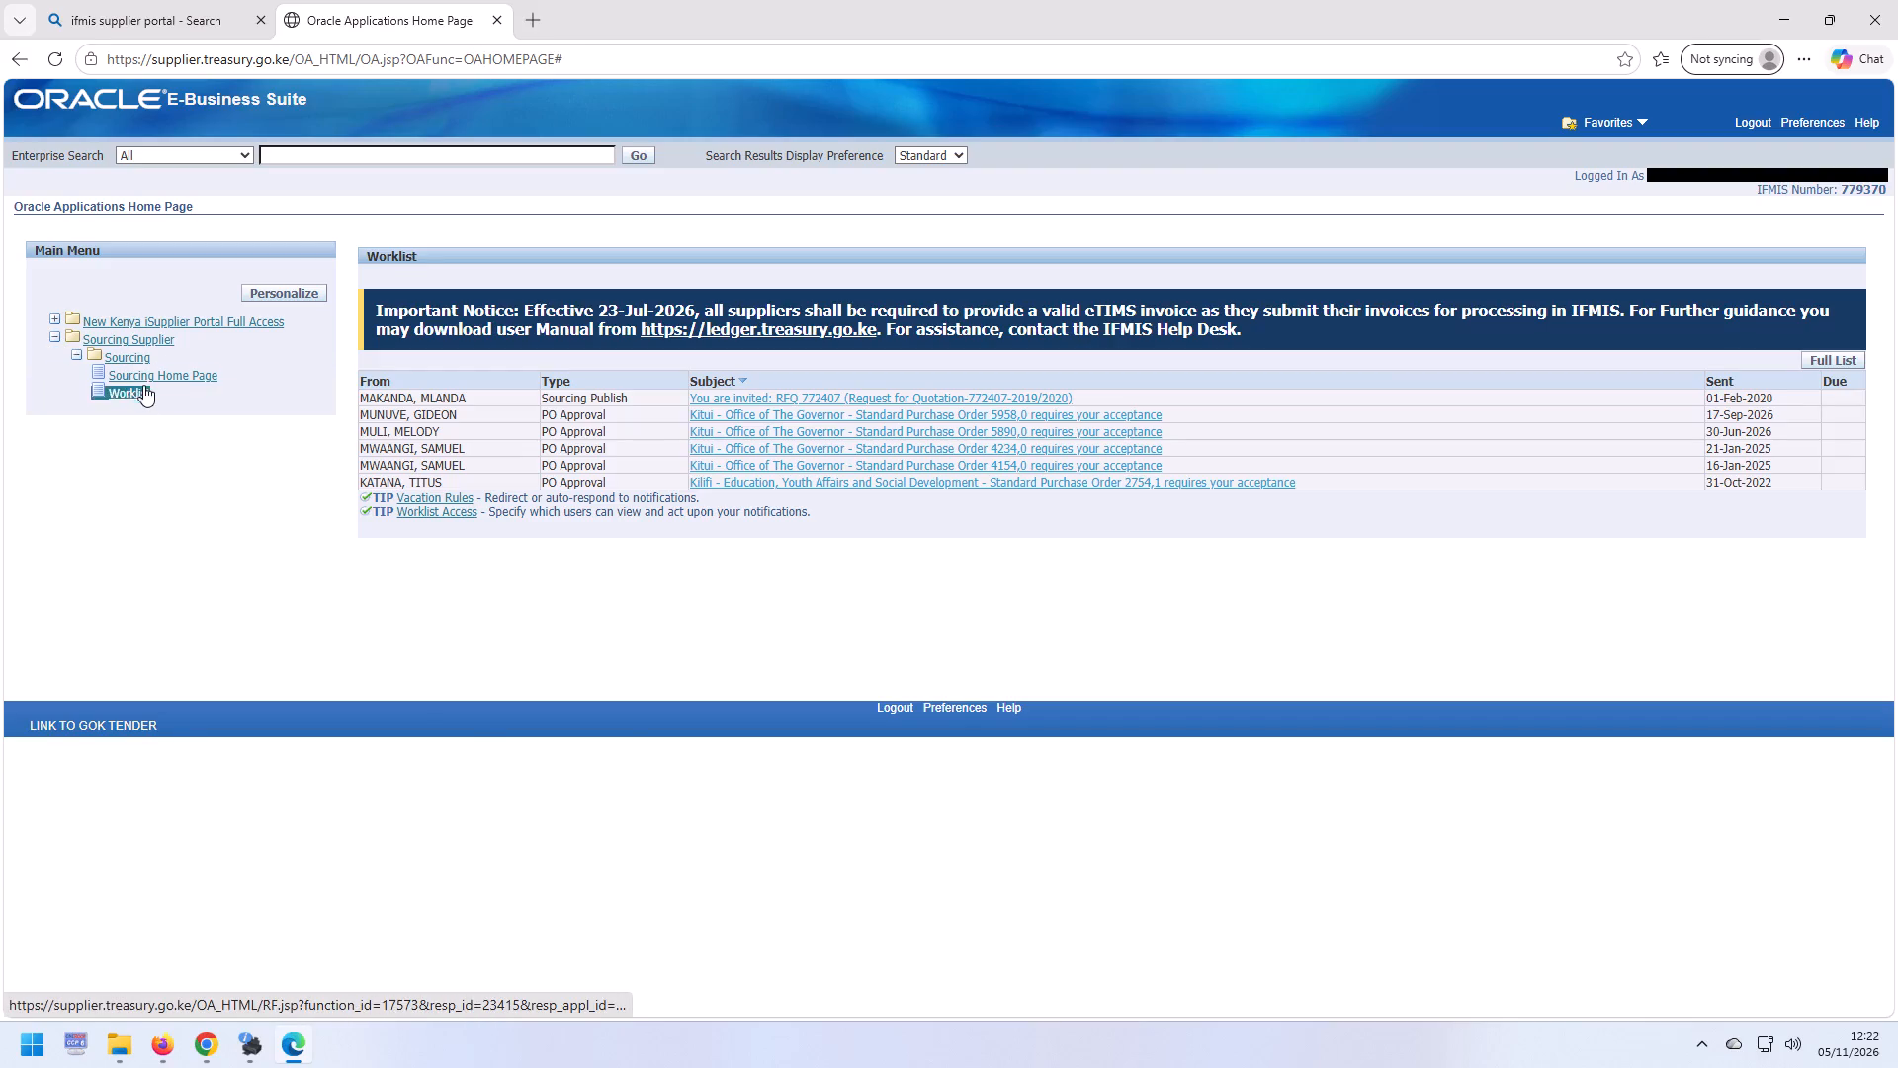
{"action": "left_click", "coordinate": [147, 380]}
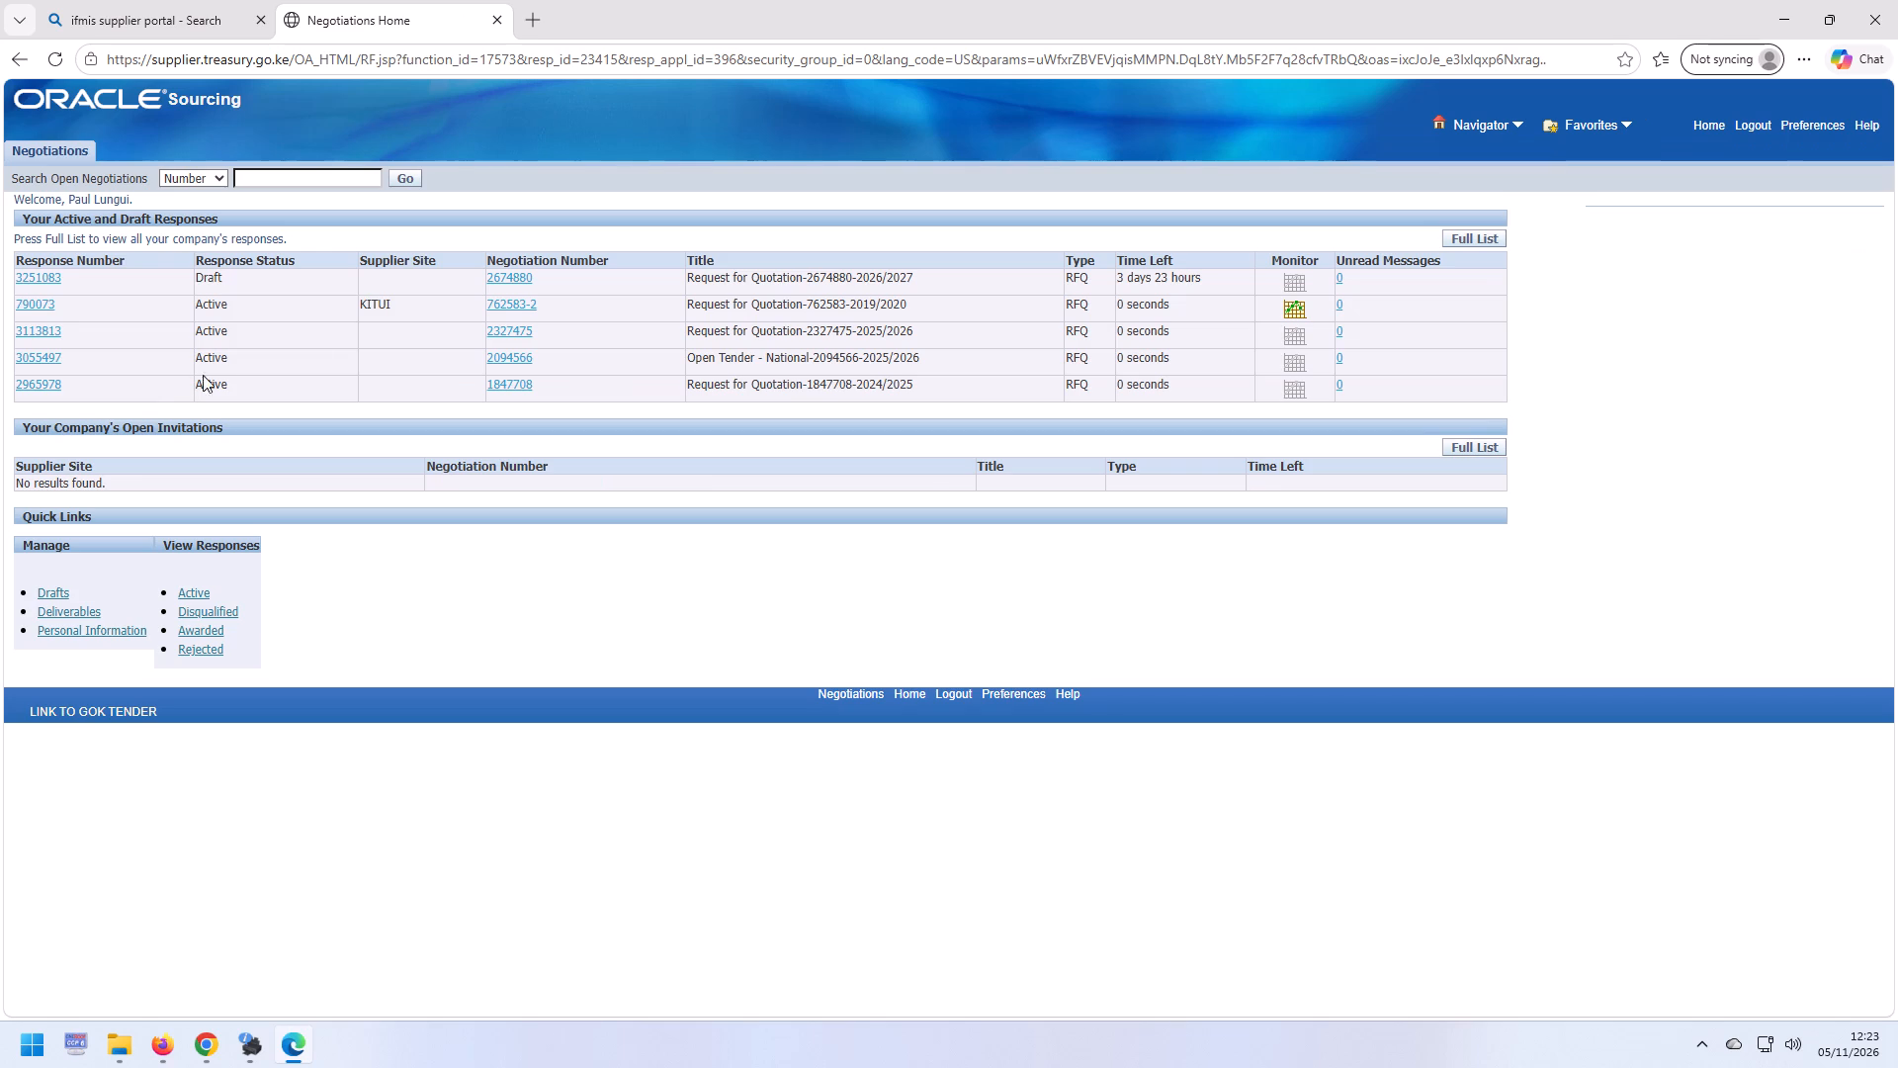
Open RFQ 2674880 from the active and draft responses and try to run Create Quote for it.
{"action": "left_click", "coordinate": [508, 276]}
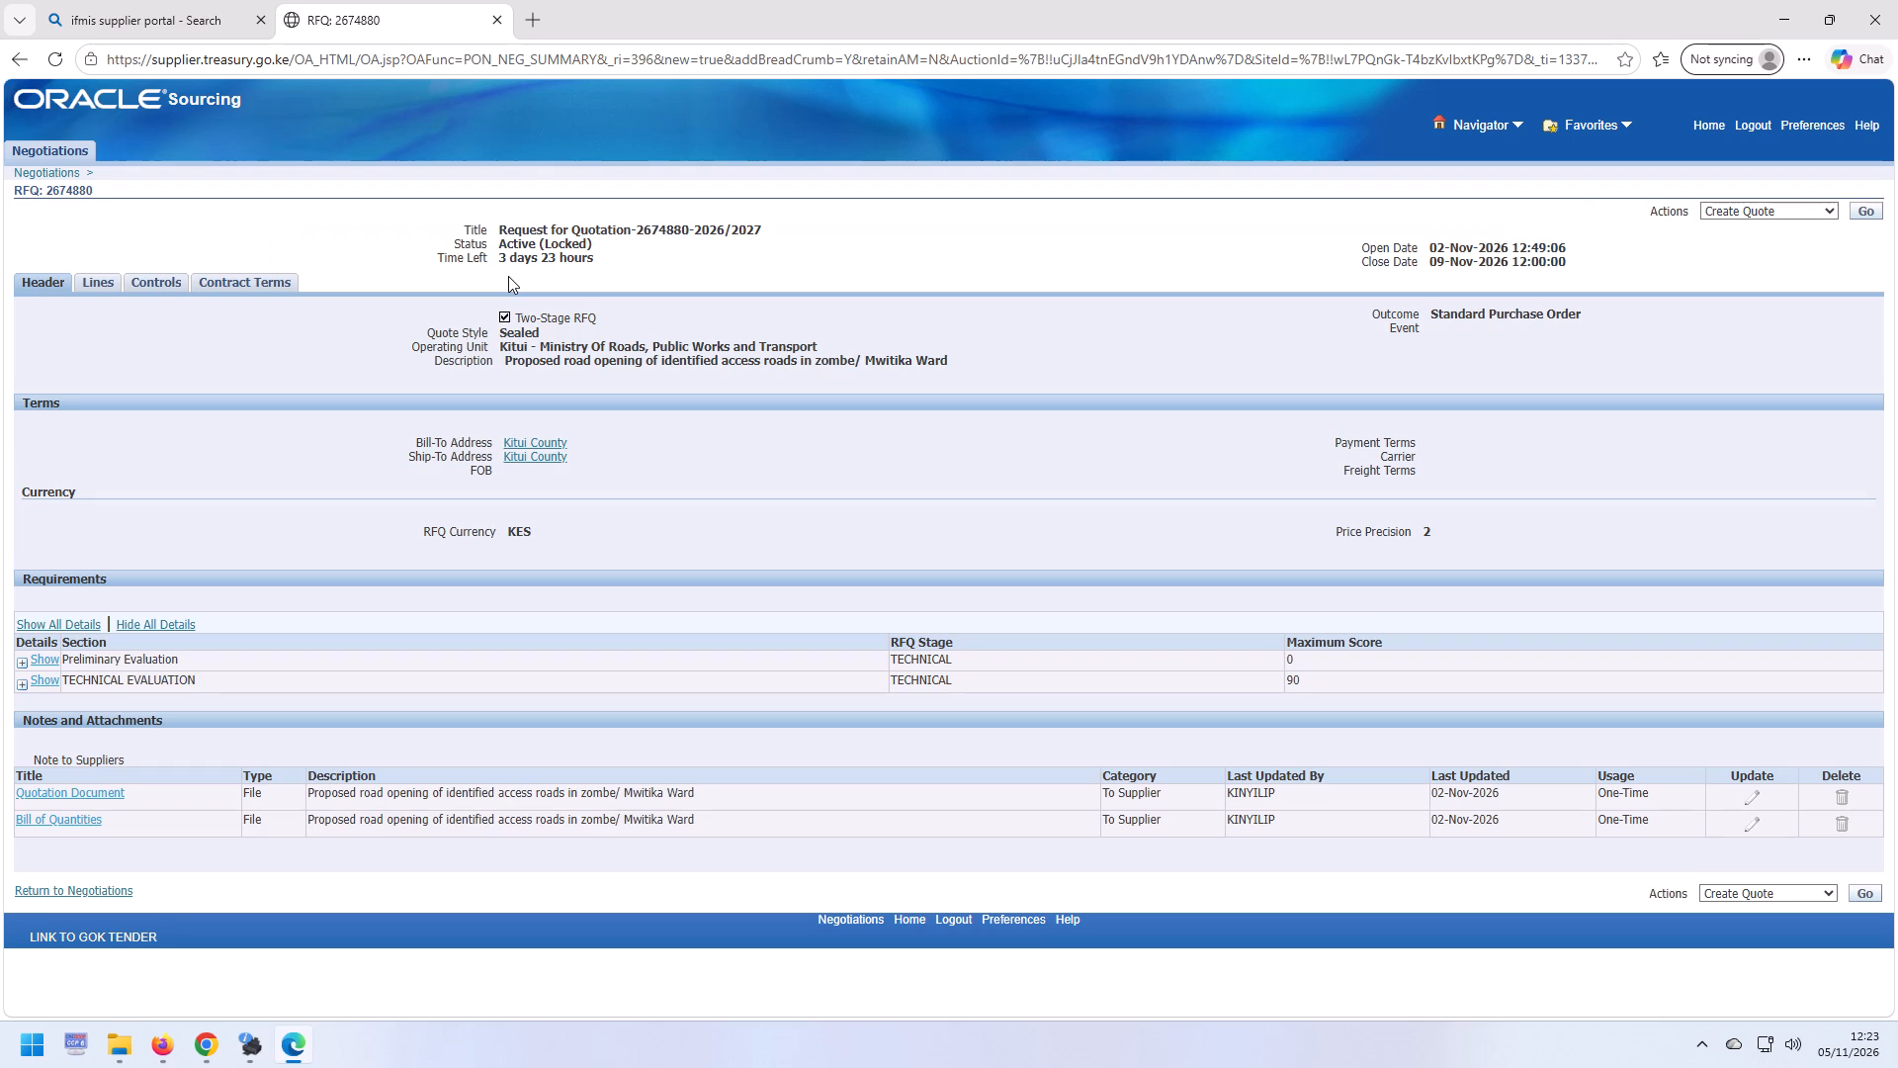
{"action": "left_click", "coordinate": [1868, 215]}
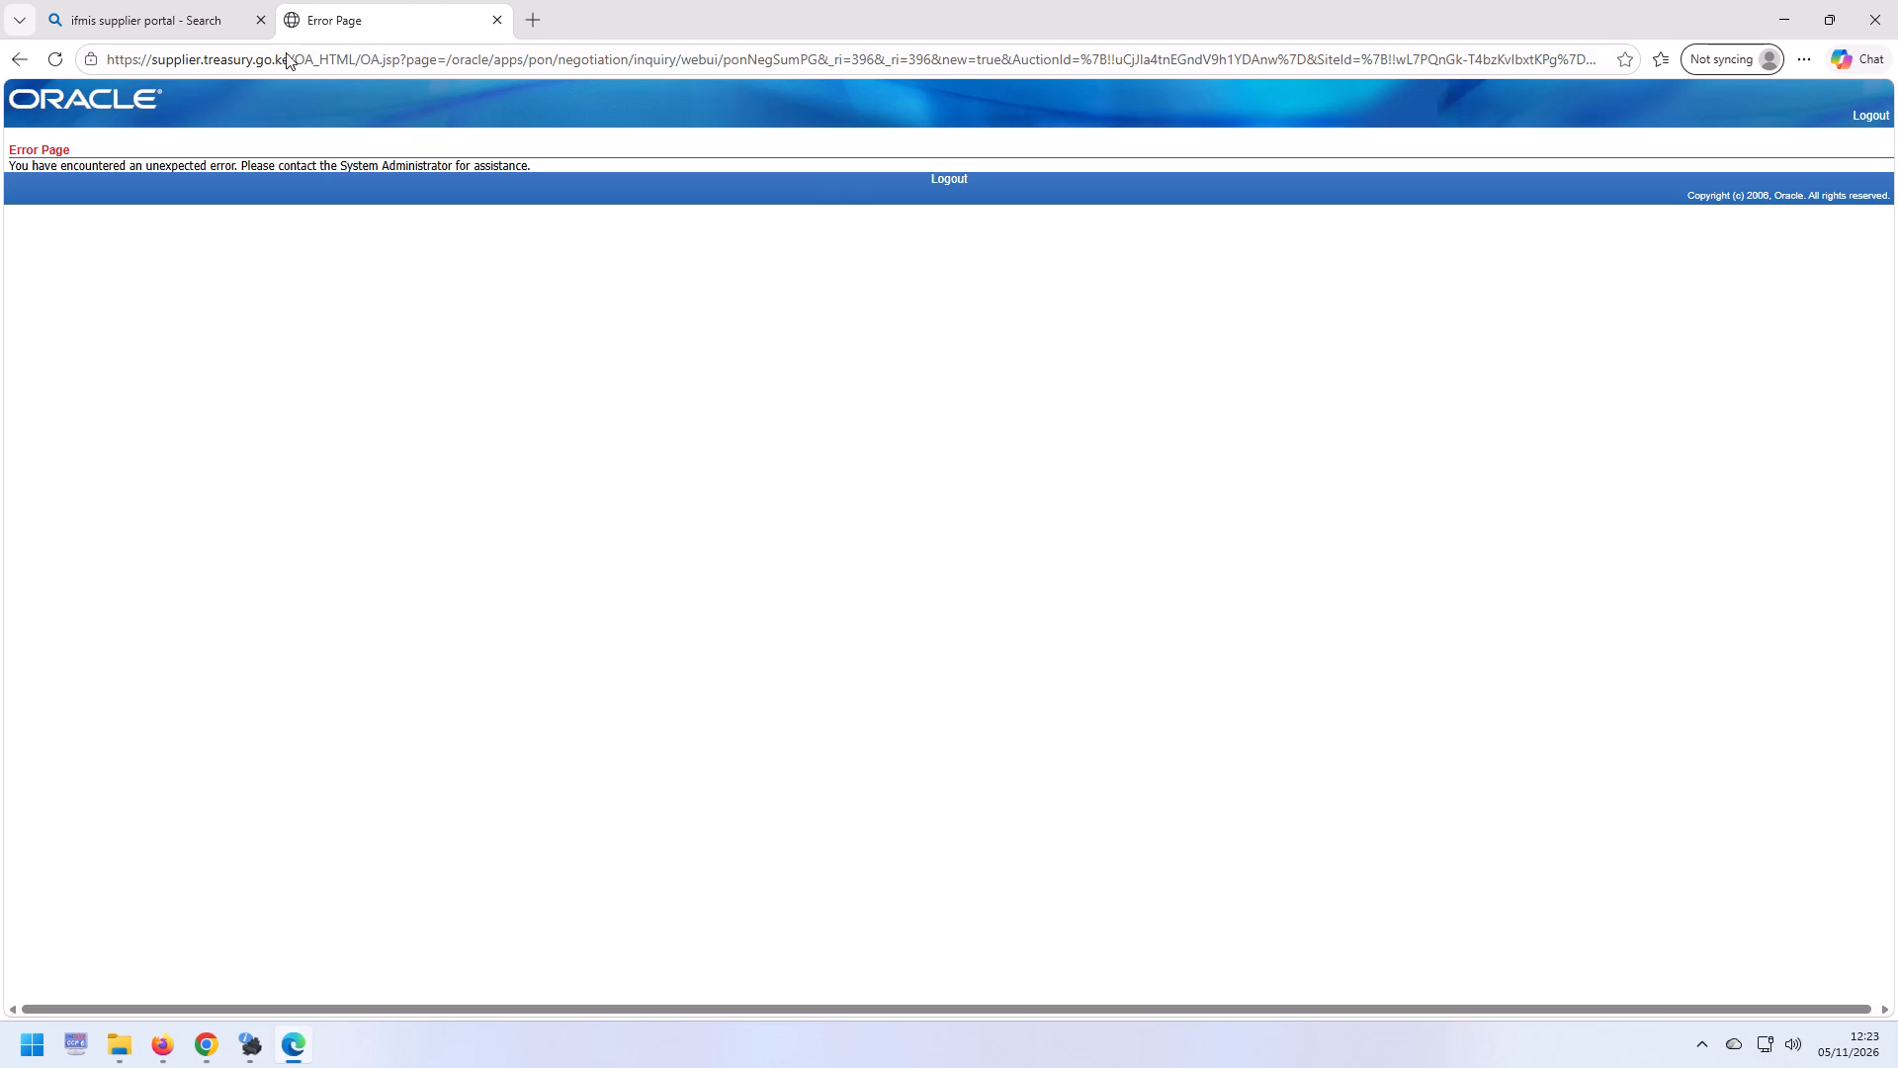
Log out of the supplier portal from the error page.
{"action": "left_click", "coordinate": [951, 174]}
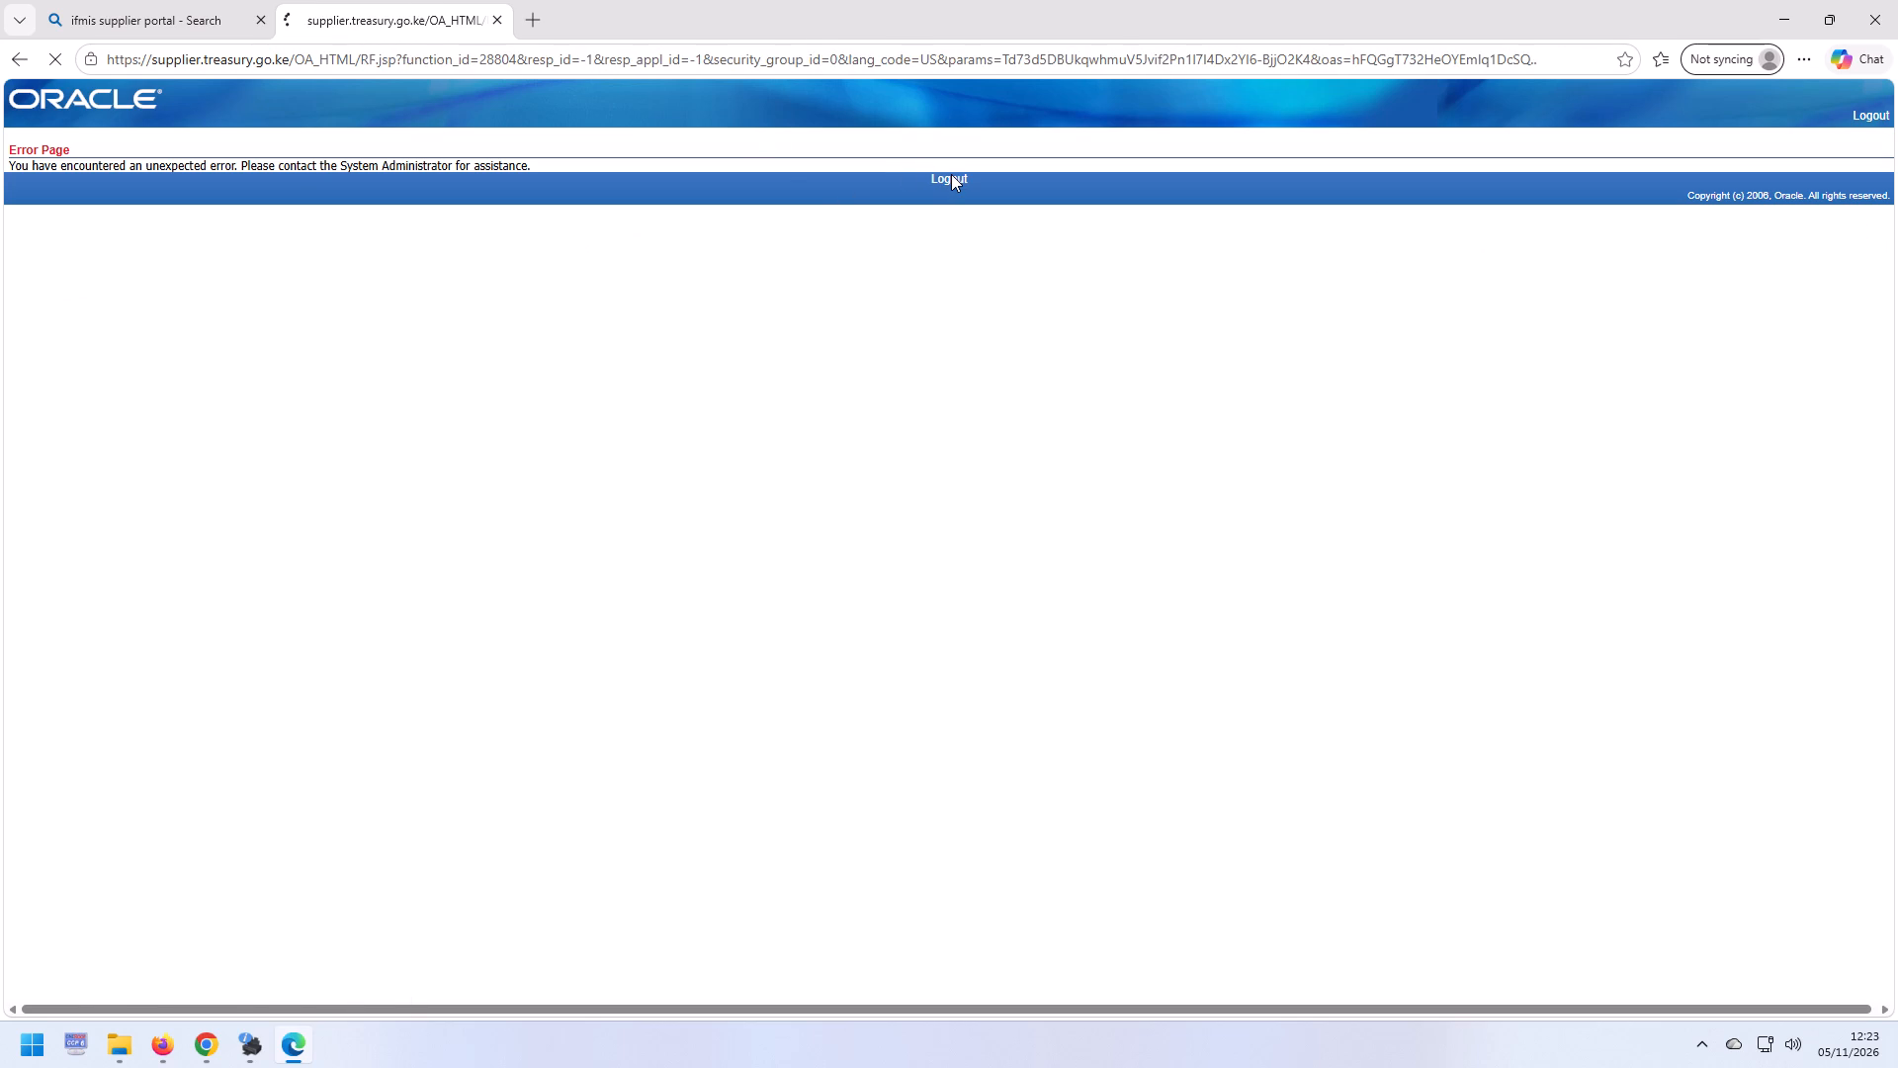
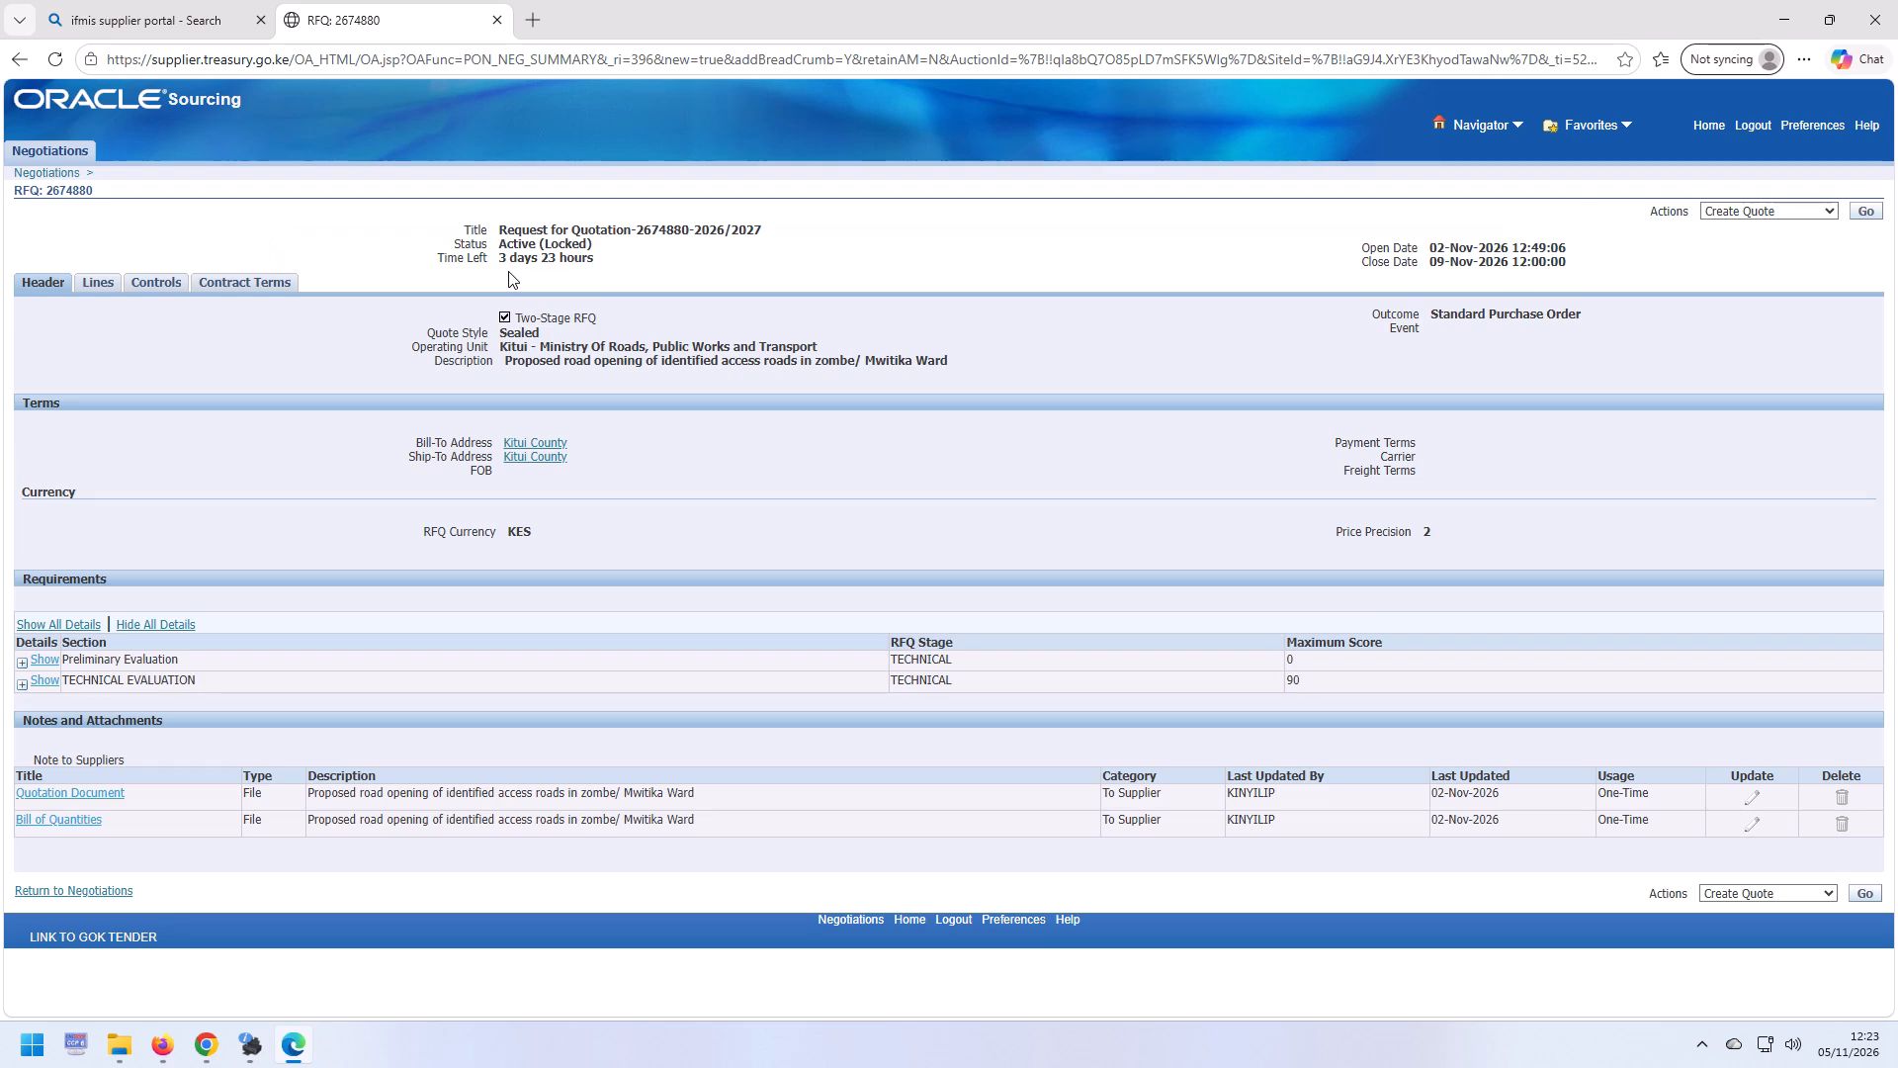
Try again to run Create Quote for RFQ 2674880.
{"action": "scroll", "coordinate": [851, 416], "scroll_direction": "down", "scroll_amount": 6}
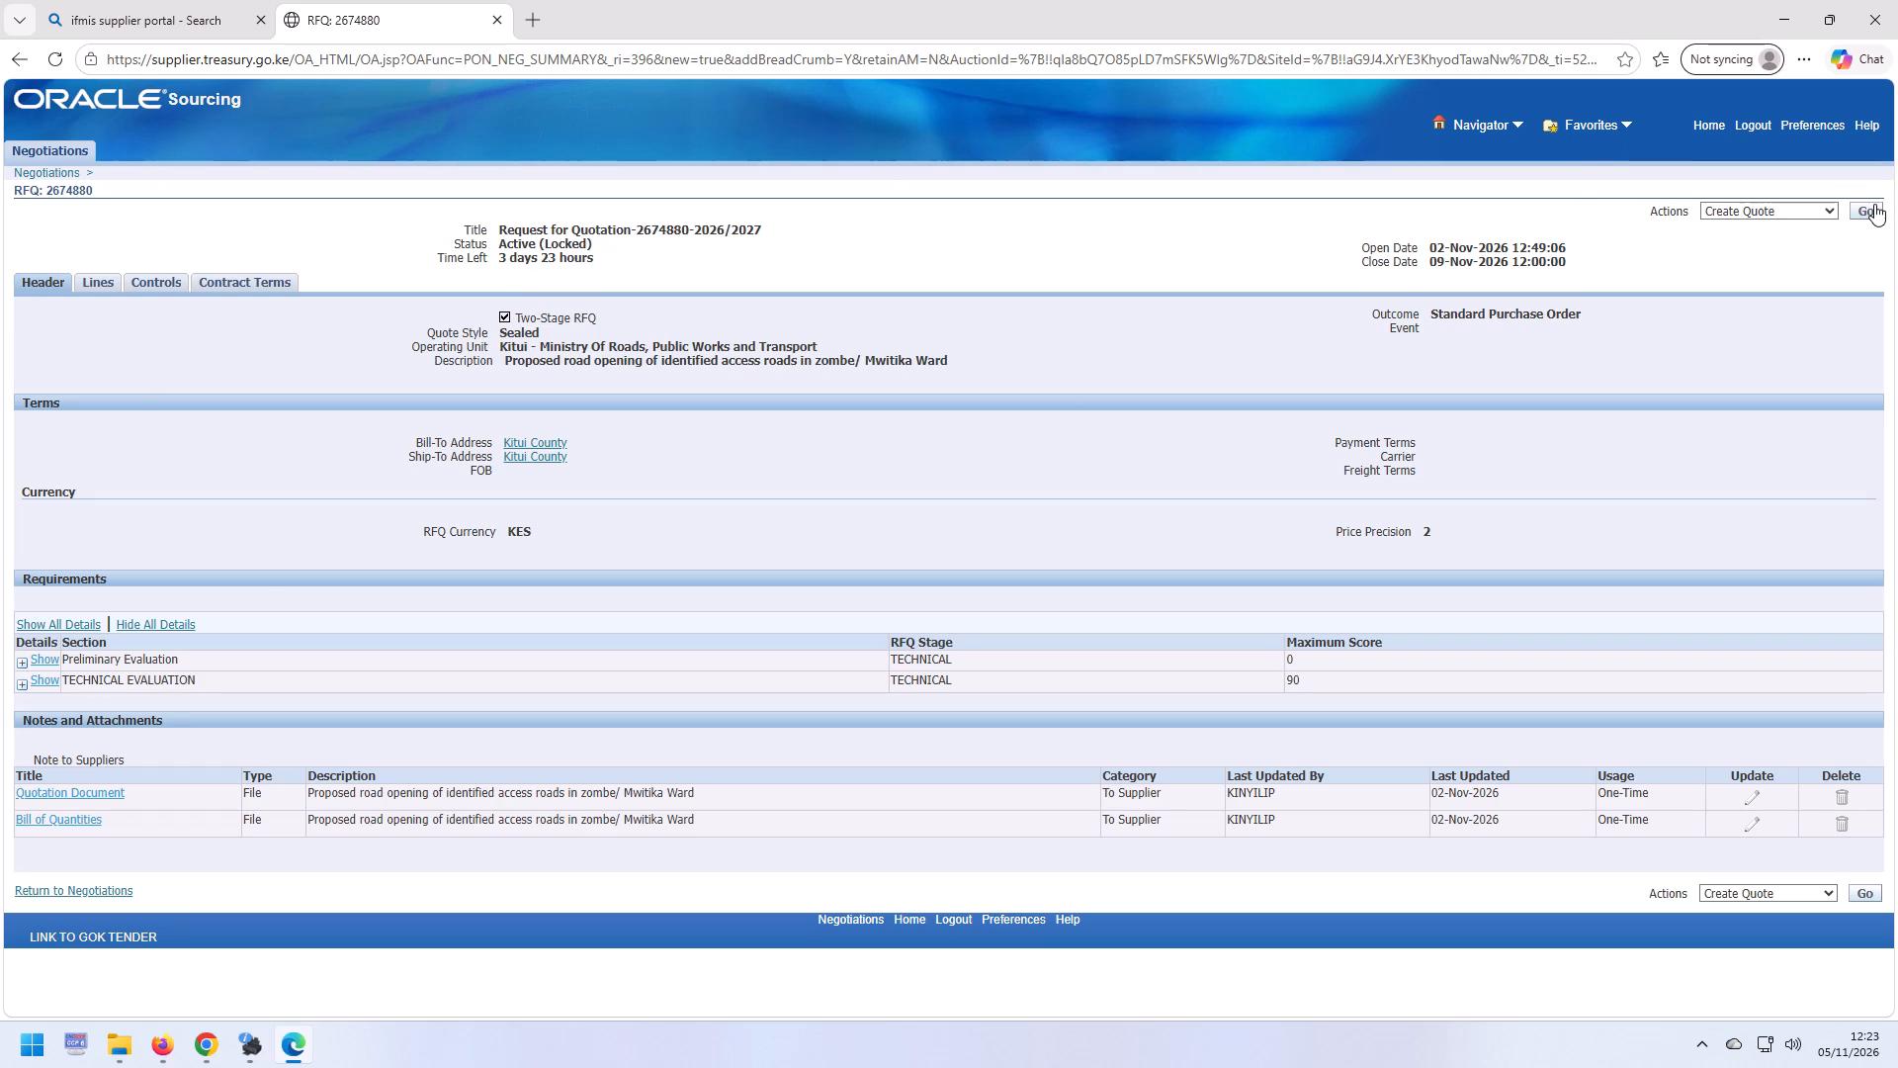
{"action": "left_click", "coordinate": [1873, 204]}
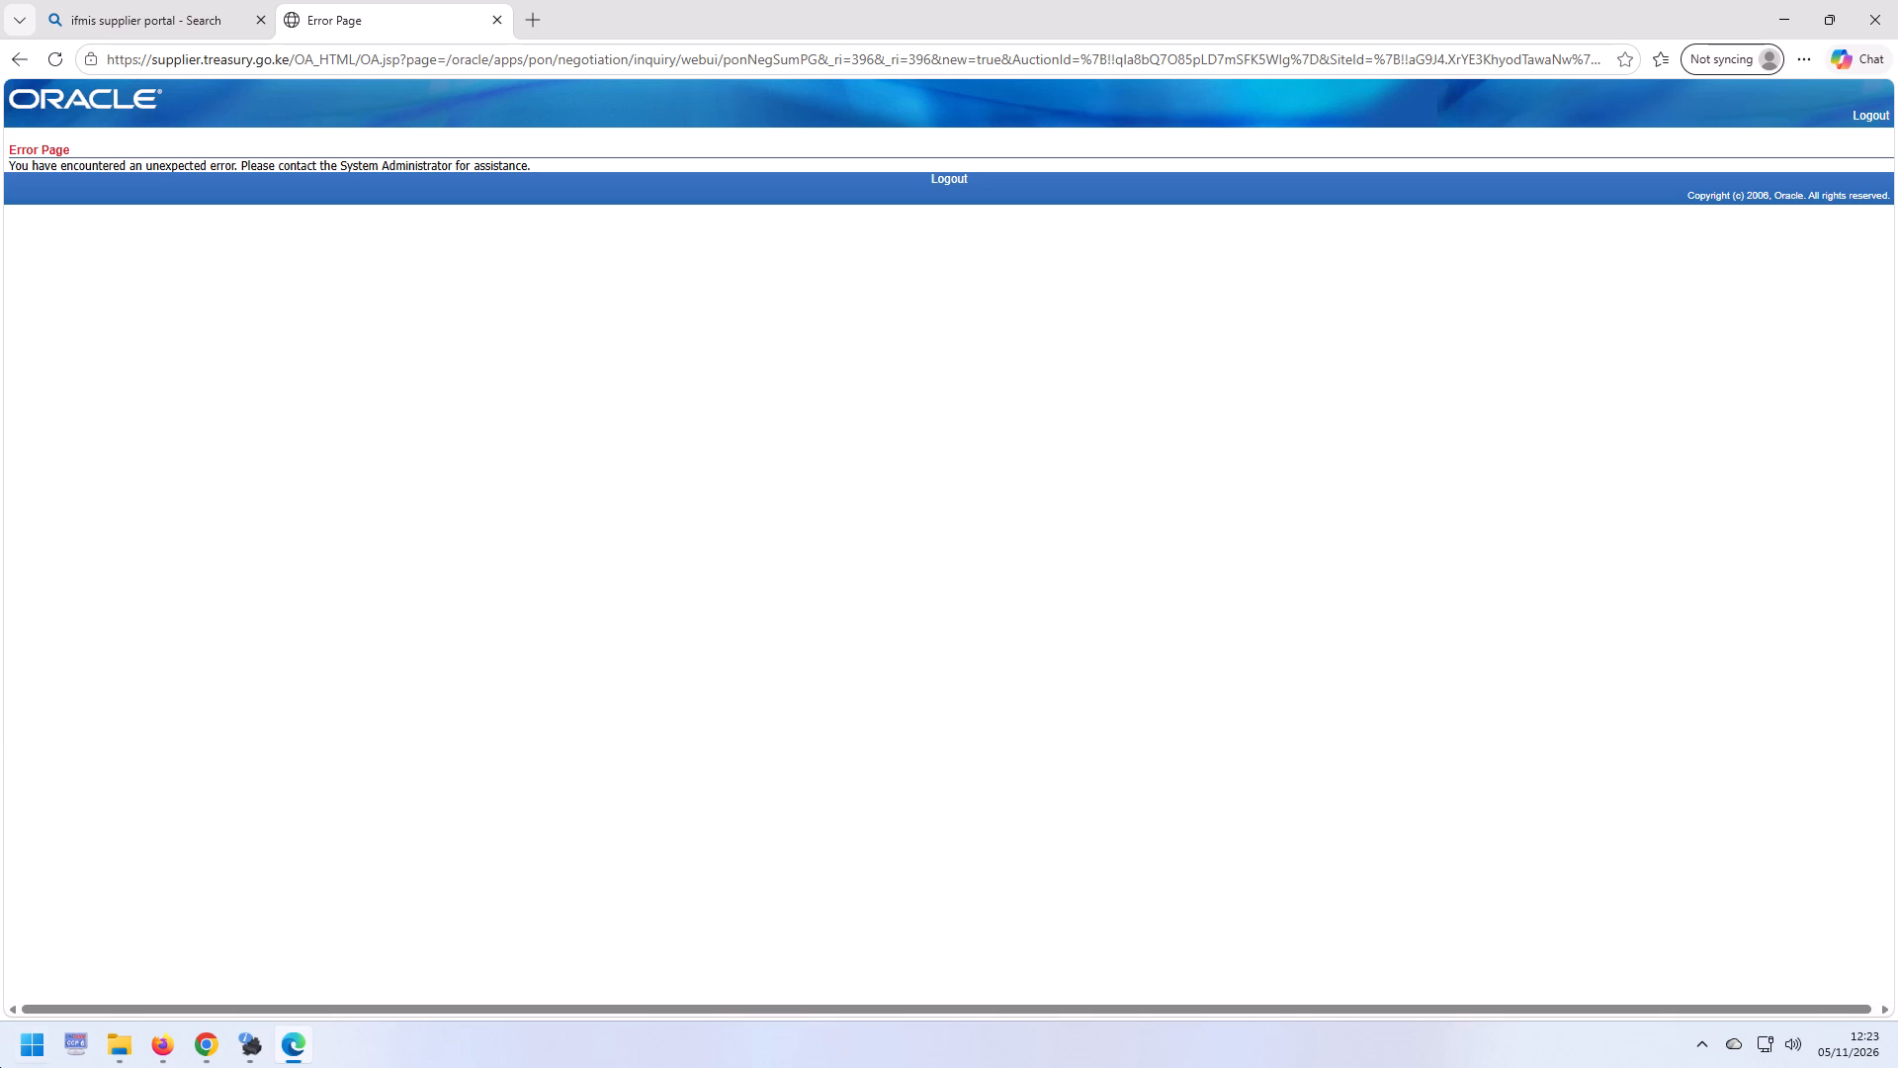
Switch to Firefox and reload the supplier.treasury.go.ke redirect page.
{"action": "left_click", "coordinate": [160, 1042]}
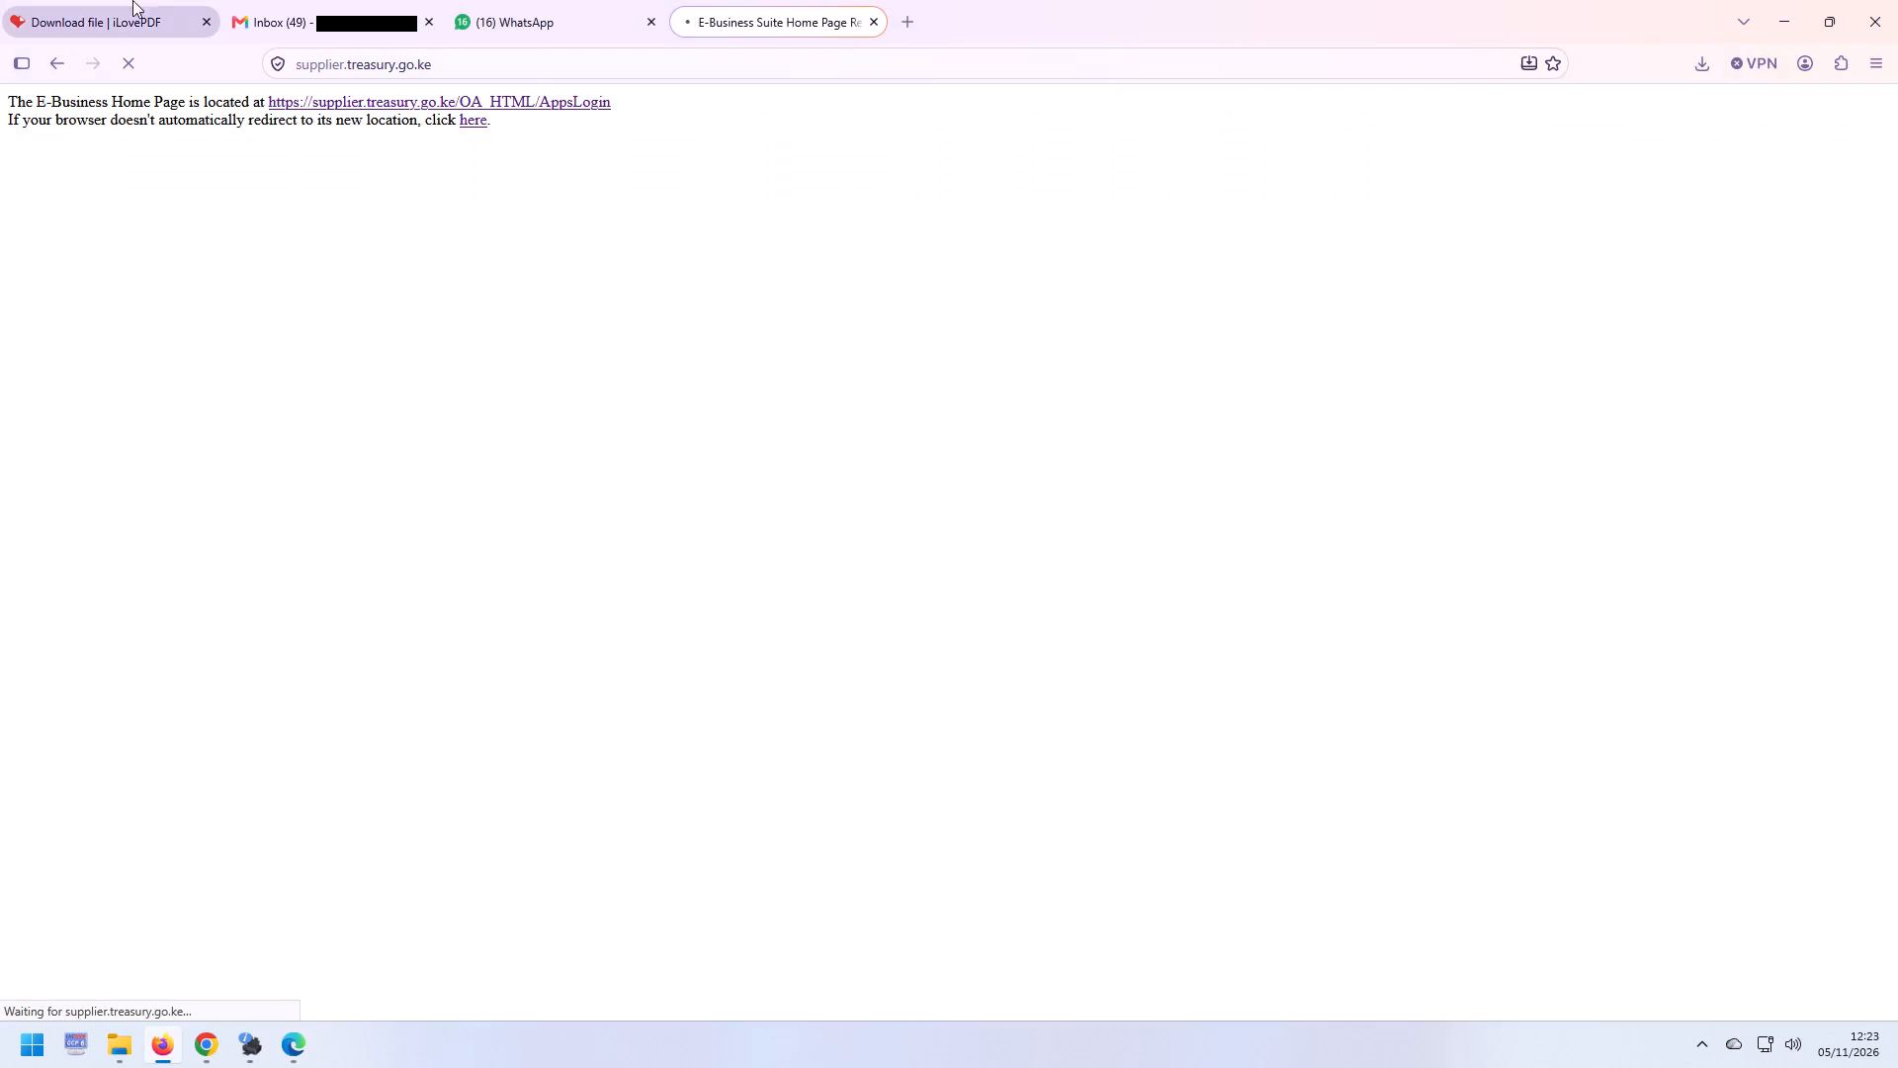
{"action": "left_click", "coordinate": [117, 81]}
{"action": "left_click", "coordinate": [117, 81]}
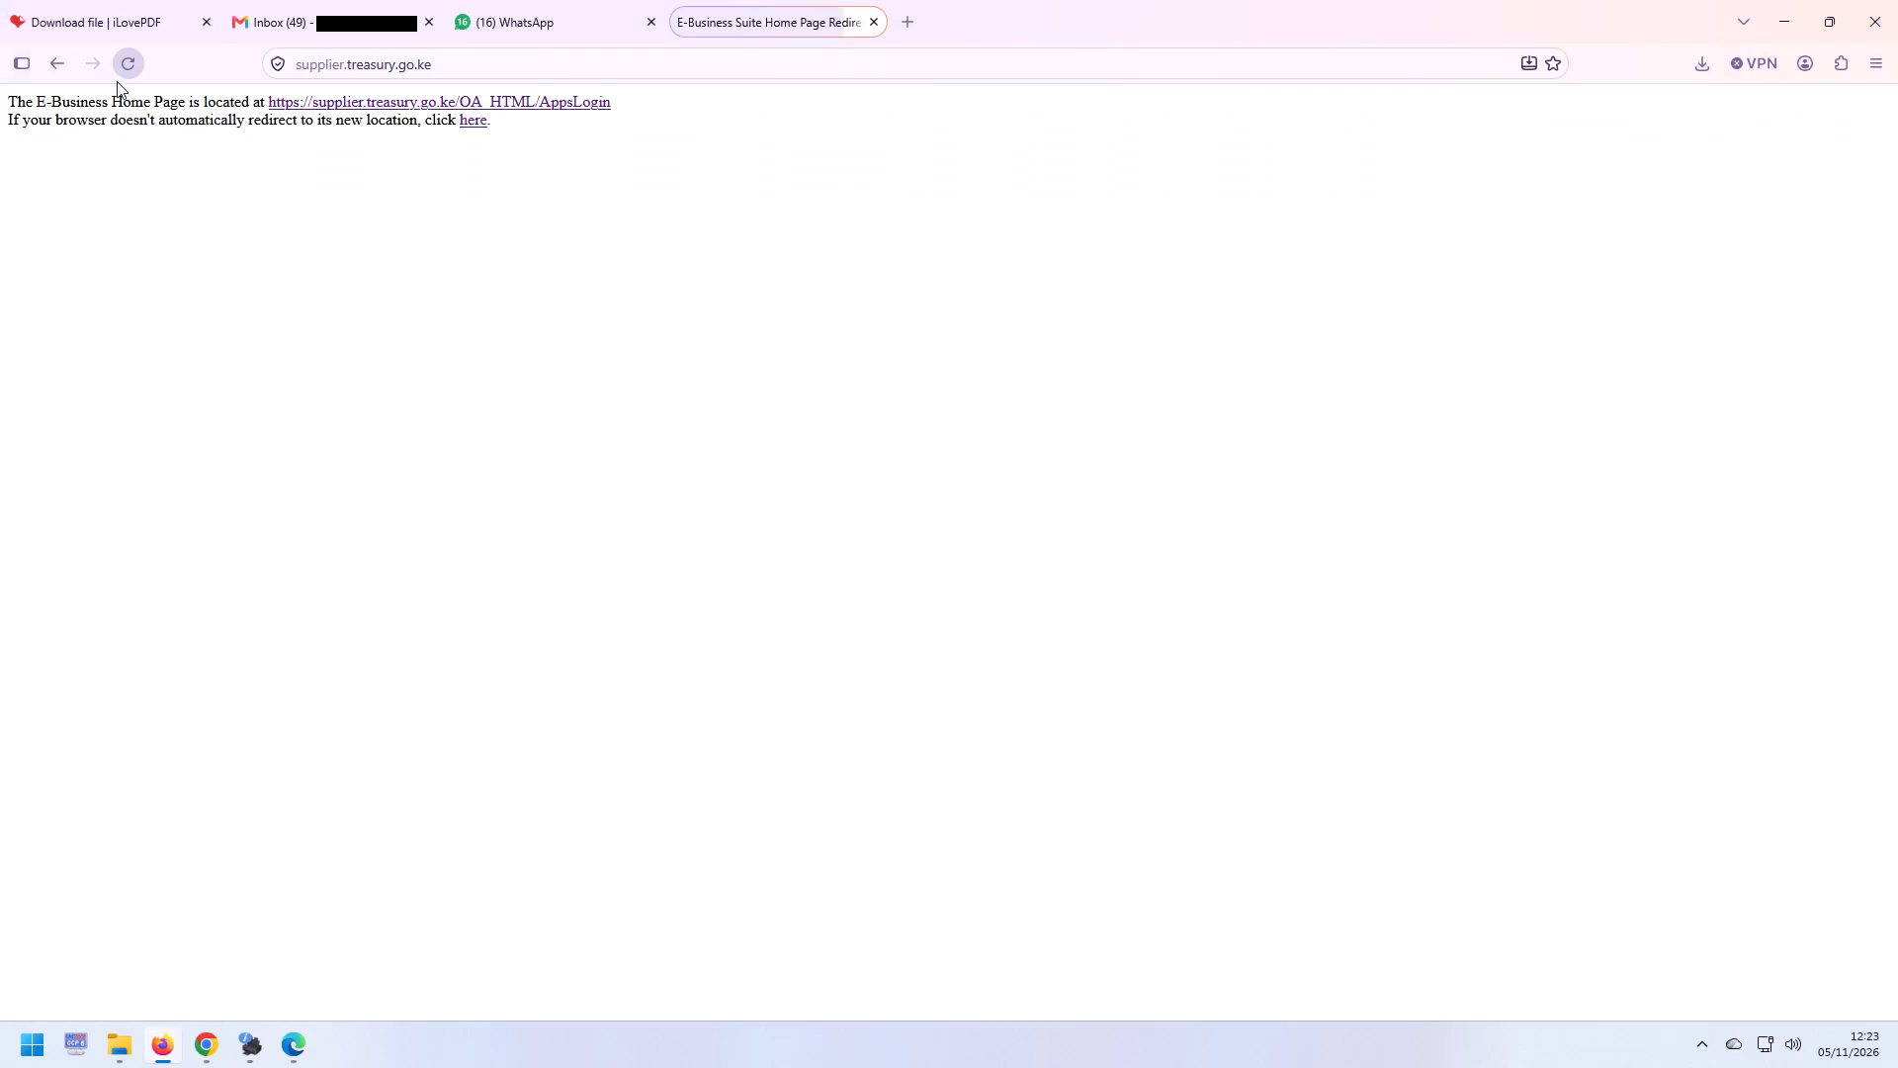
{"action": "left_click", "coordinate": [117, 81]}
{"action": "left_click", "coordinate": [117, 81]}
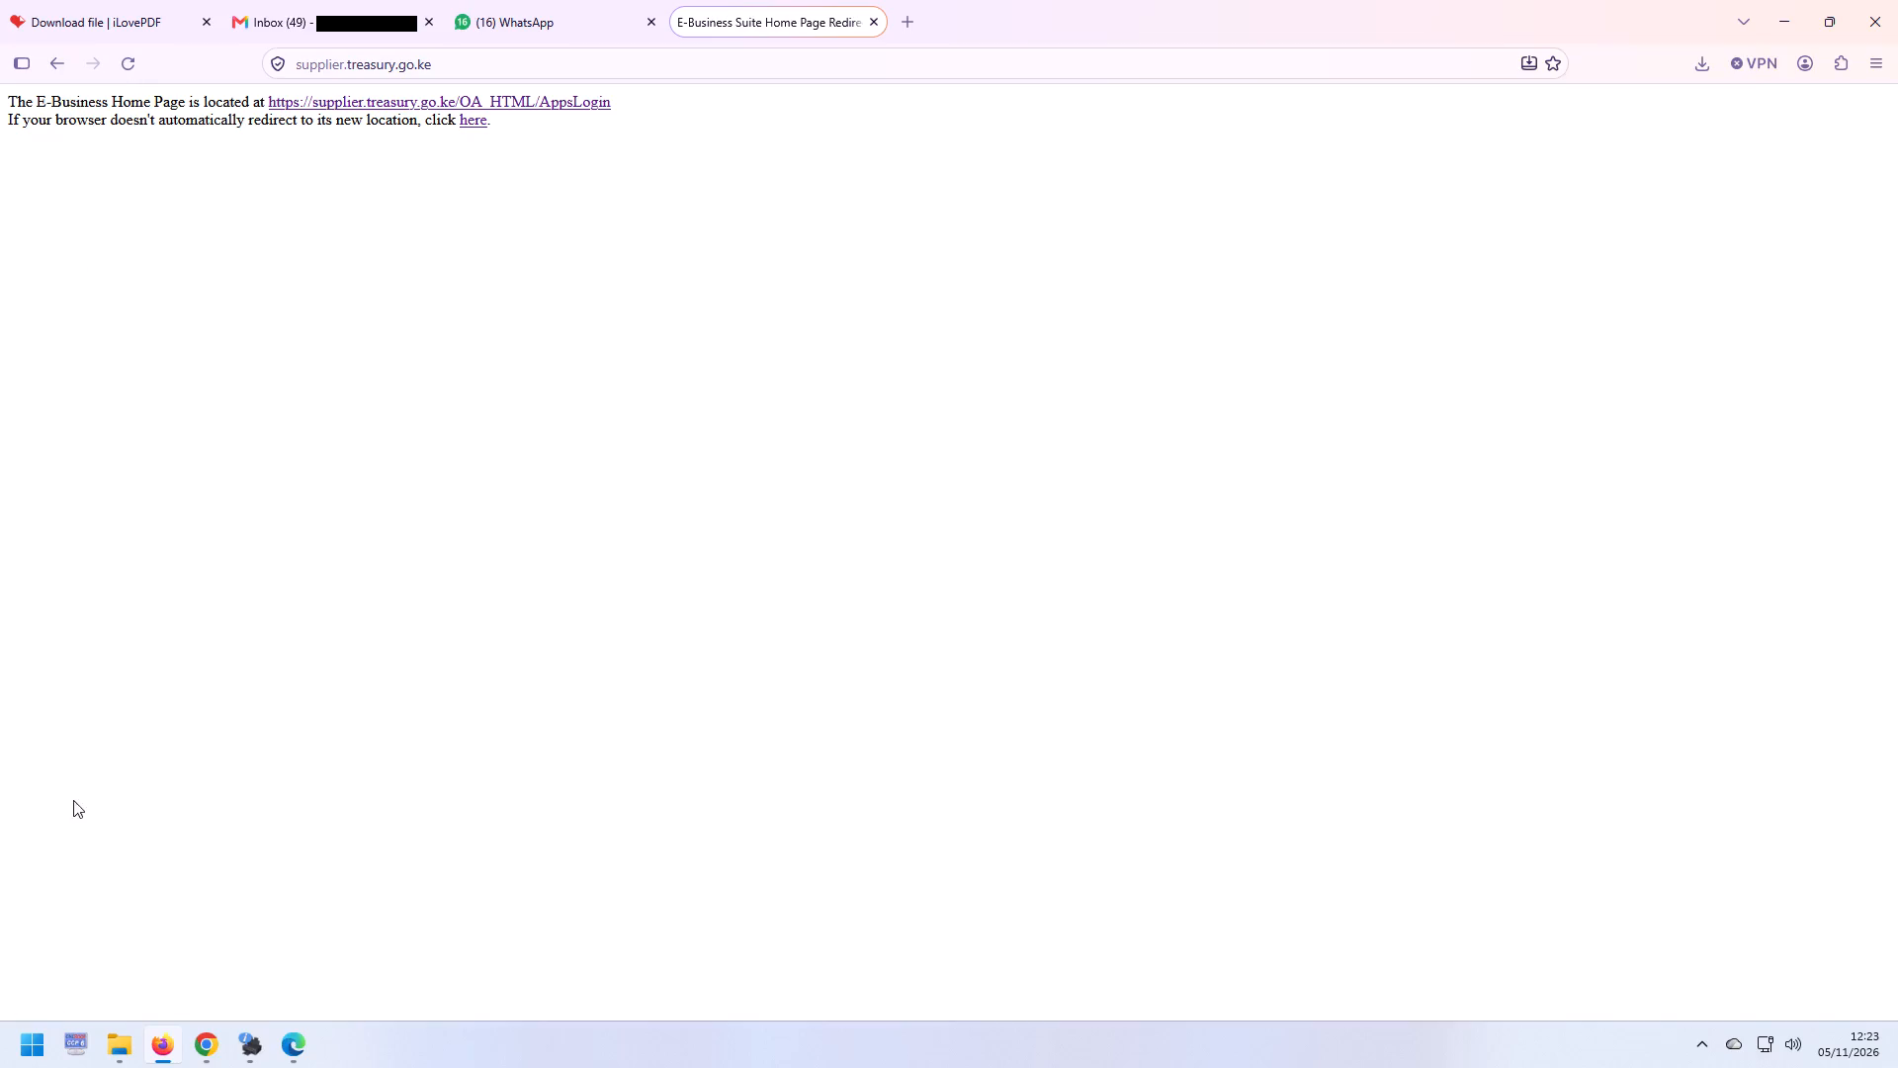
Switch to File Explorer and search the Downloads folder for BELL.
{"action": "left_click", "coordinate": [132, 1040]}
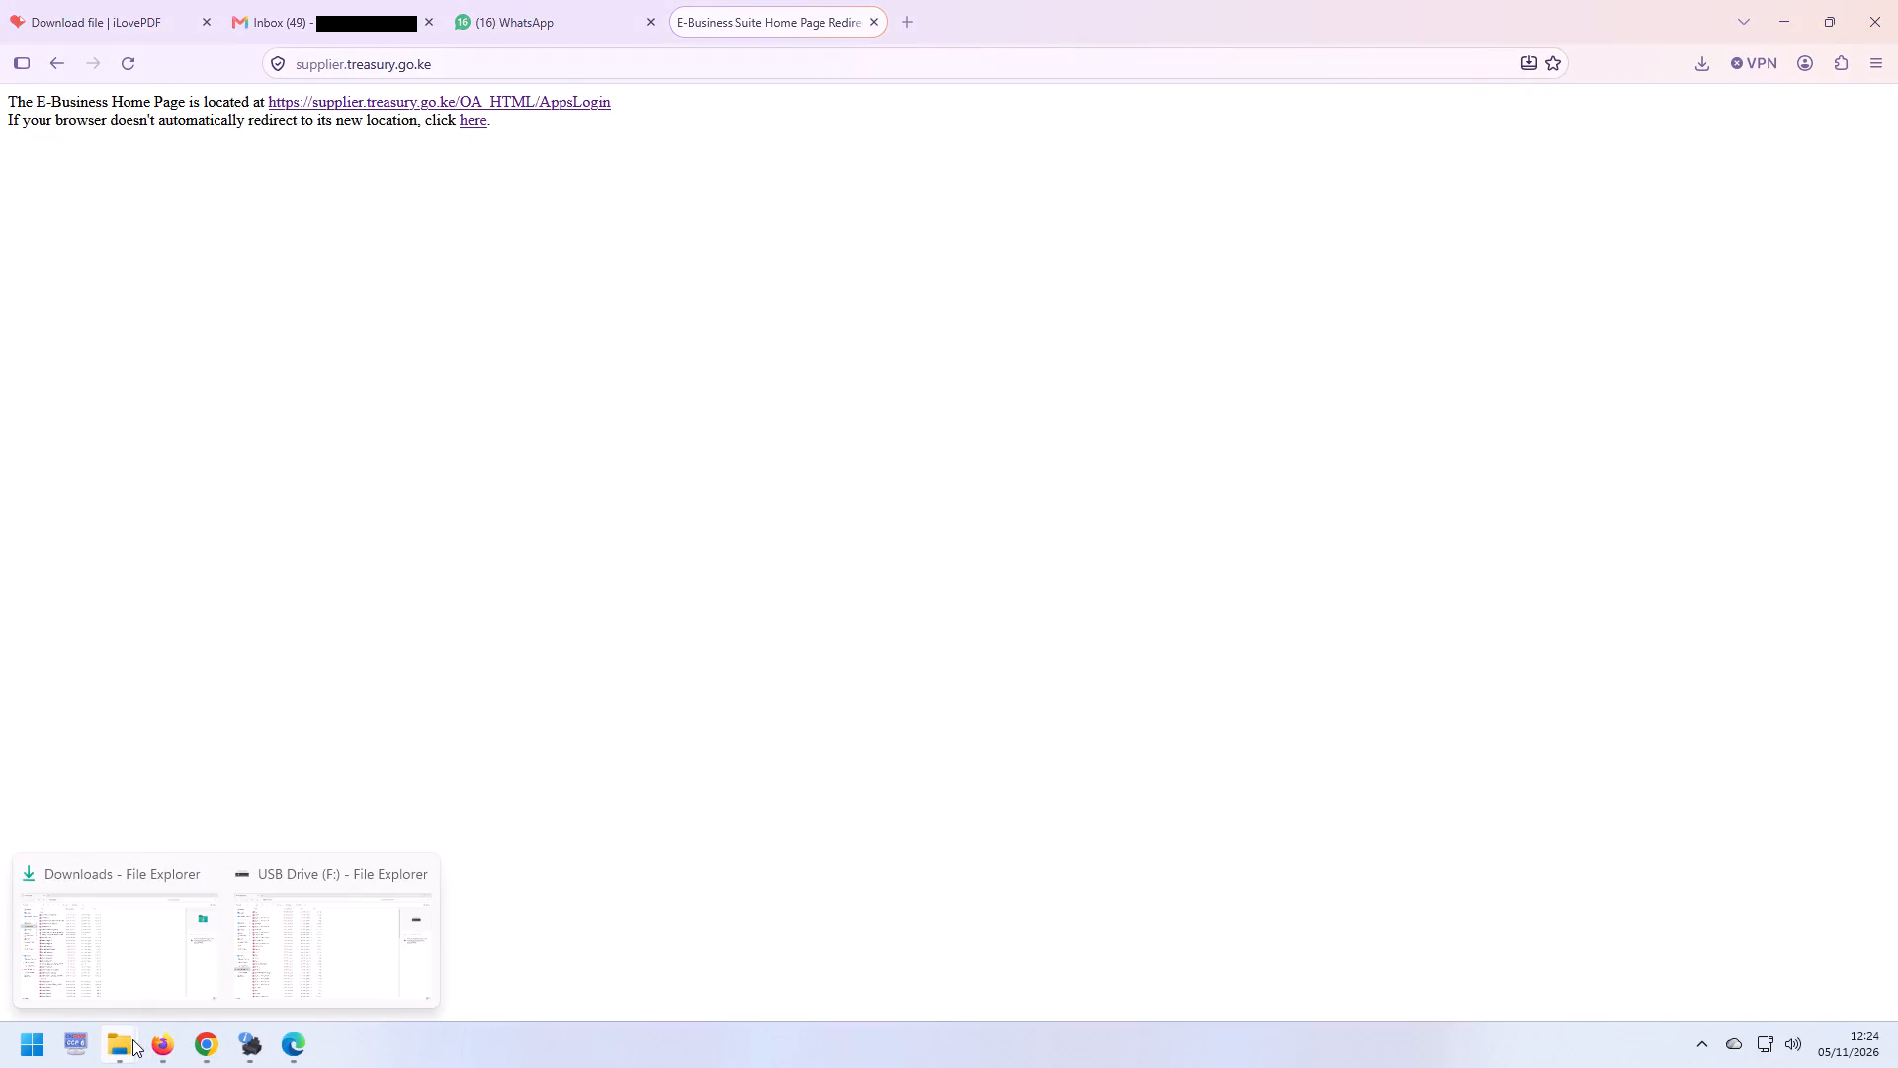
{"action": "left_click", "coordinate": [130, 983]}
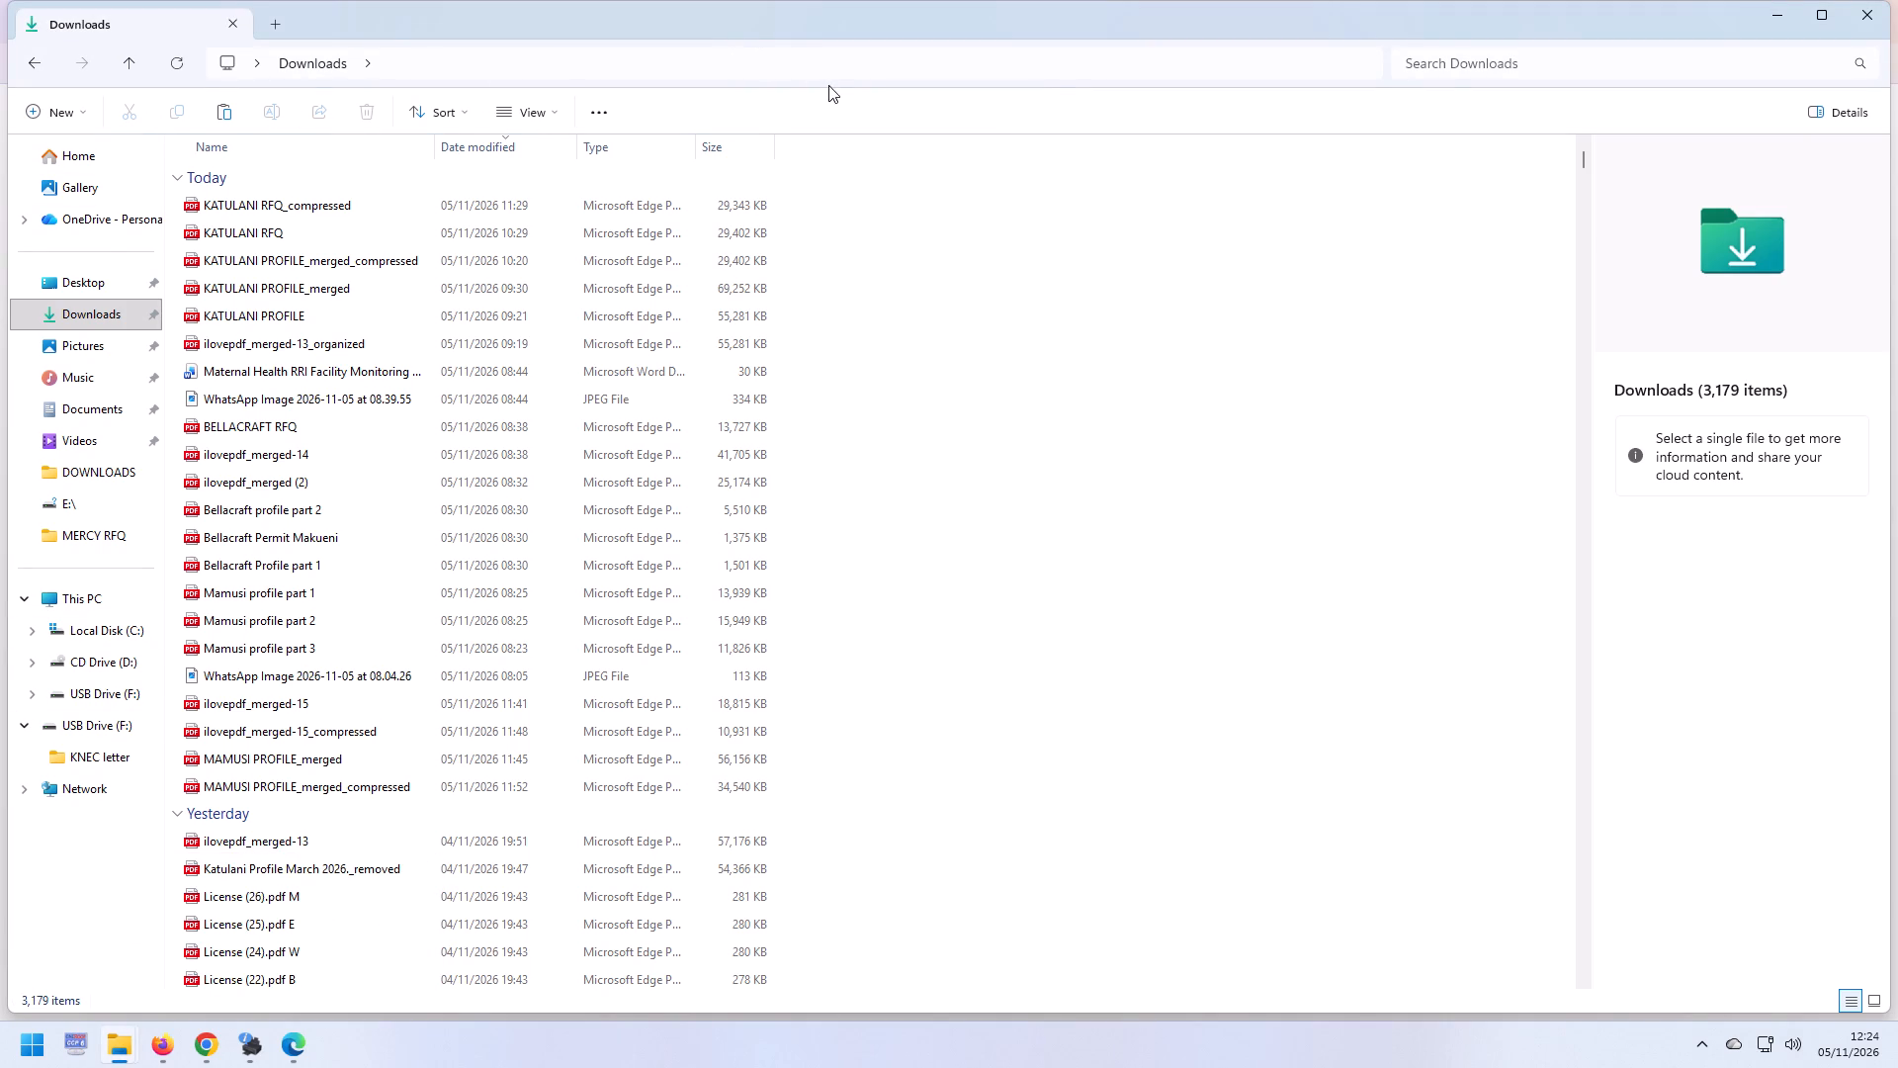
{"action": "left_click", "coordinate": [1458, 60]}
{"action": "type", "text": "BELL"}
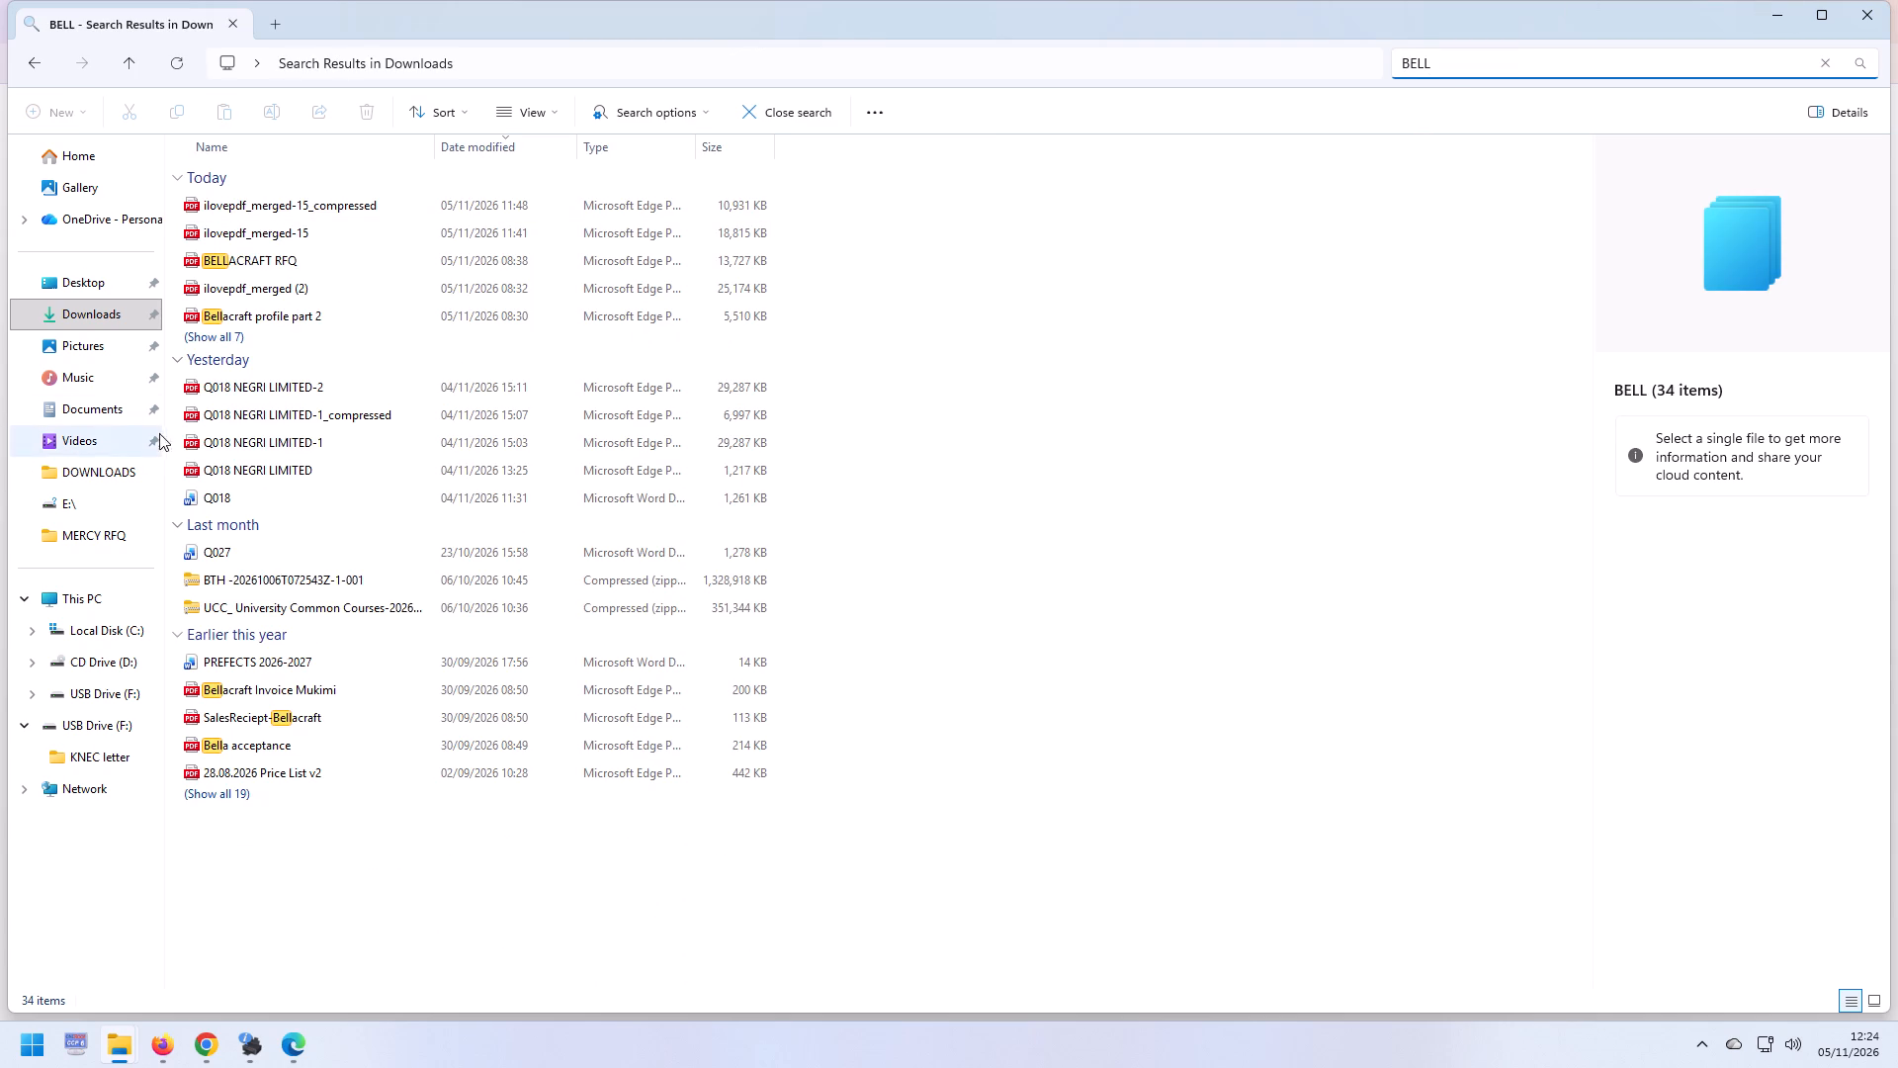
Copy the BELLACRAFT RFQ 1 PDF from the MERCY RFQ folder to USB Drive (F:).
{"action": "left_click", "coordinate": [126, 478]}
{"action": "left_click", "coordinate": [102, 528]}
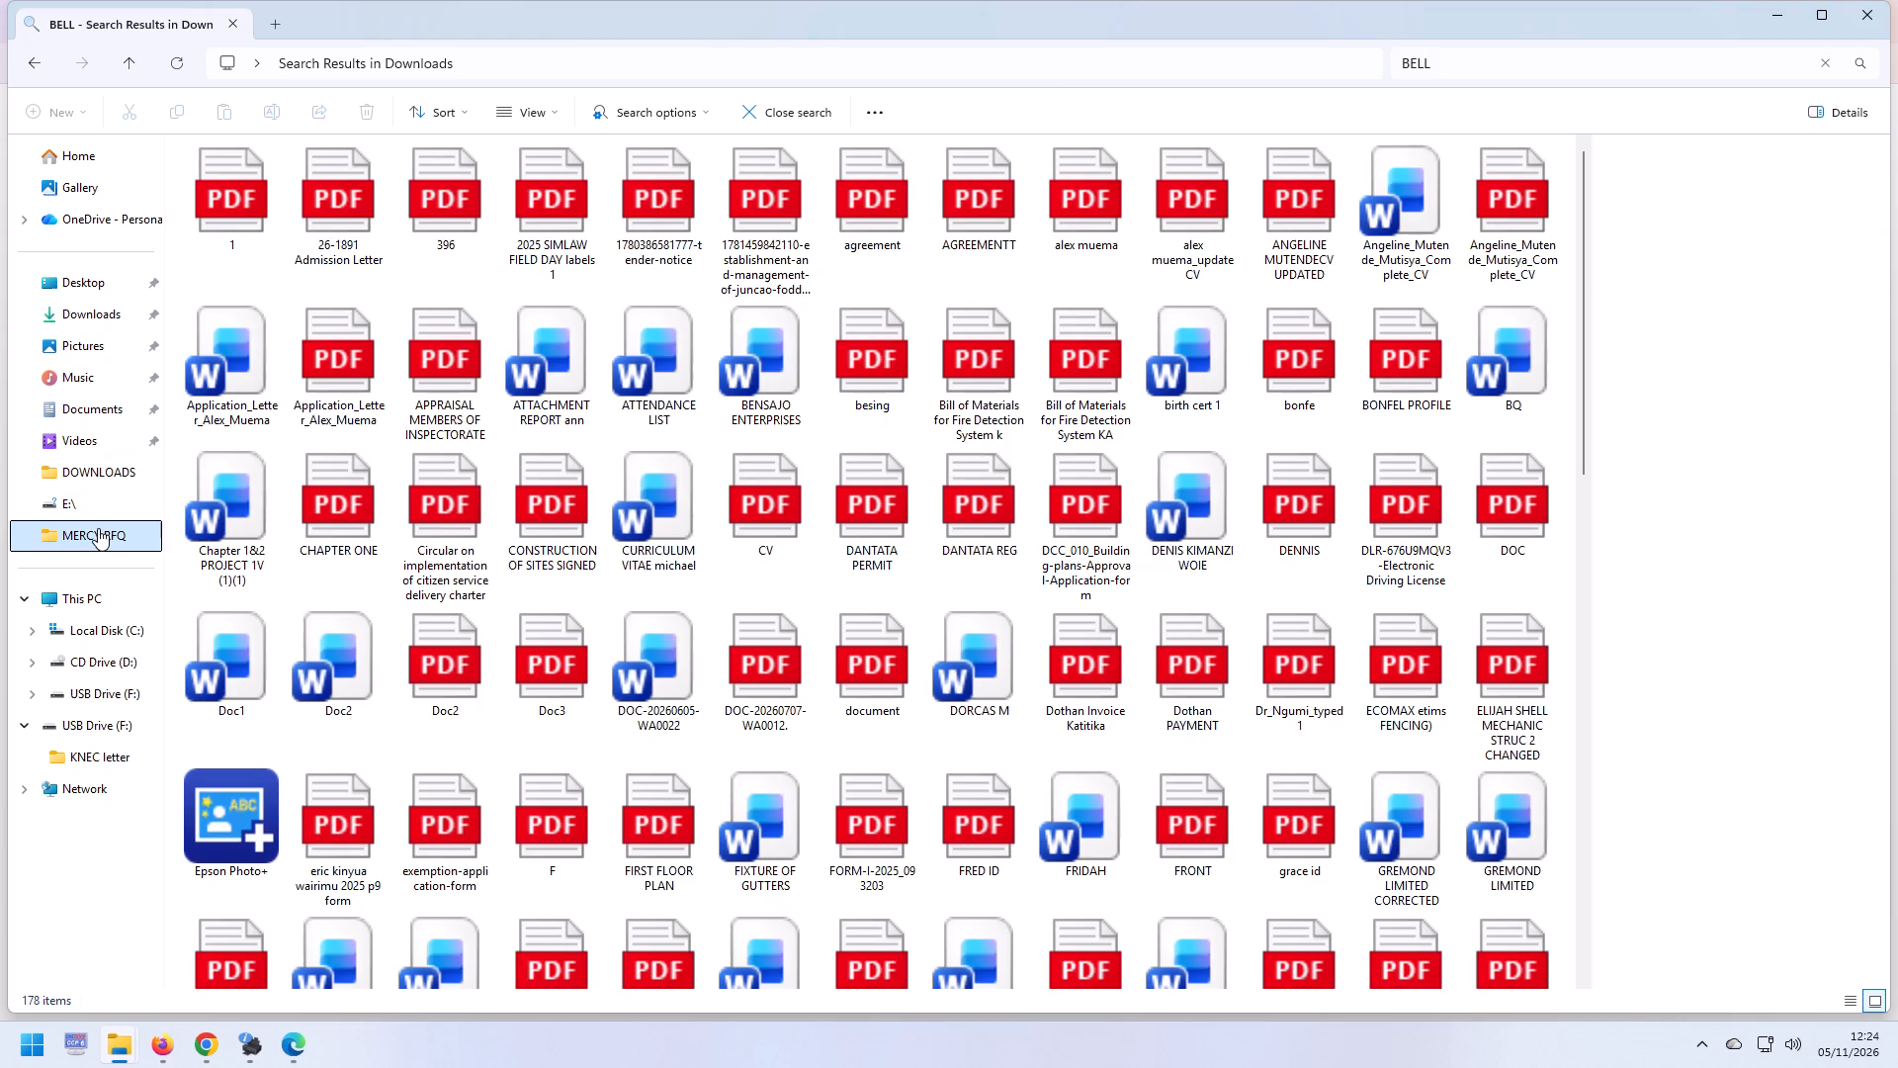
{"action": "left_click", "coordinate": [98, 527]}
{"action": "left_click", "coordinate": [274, 177]}
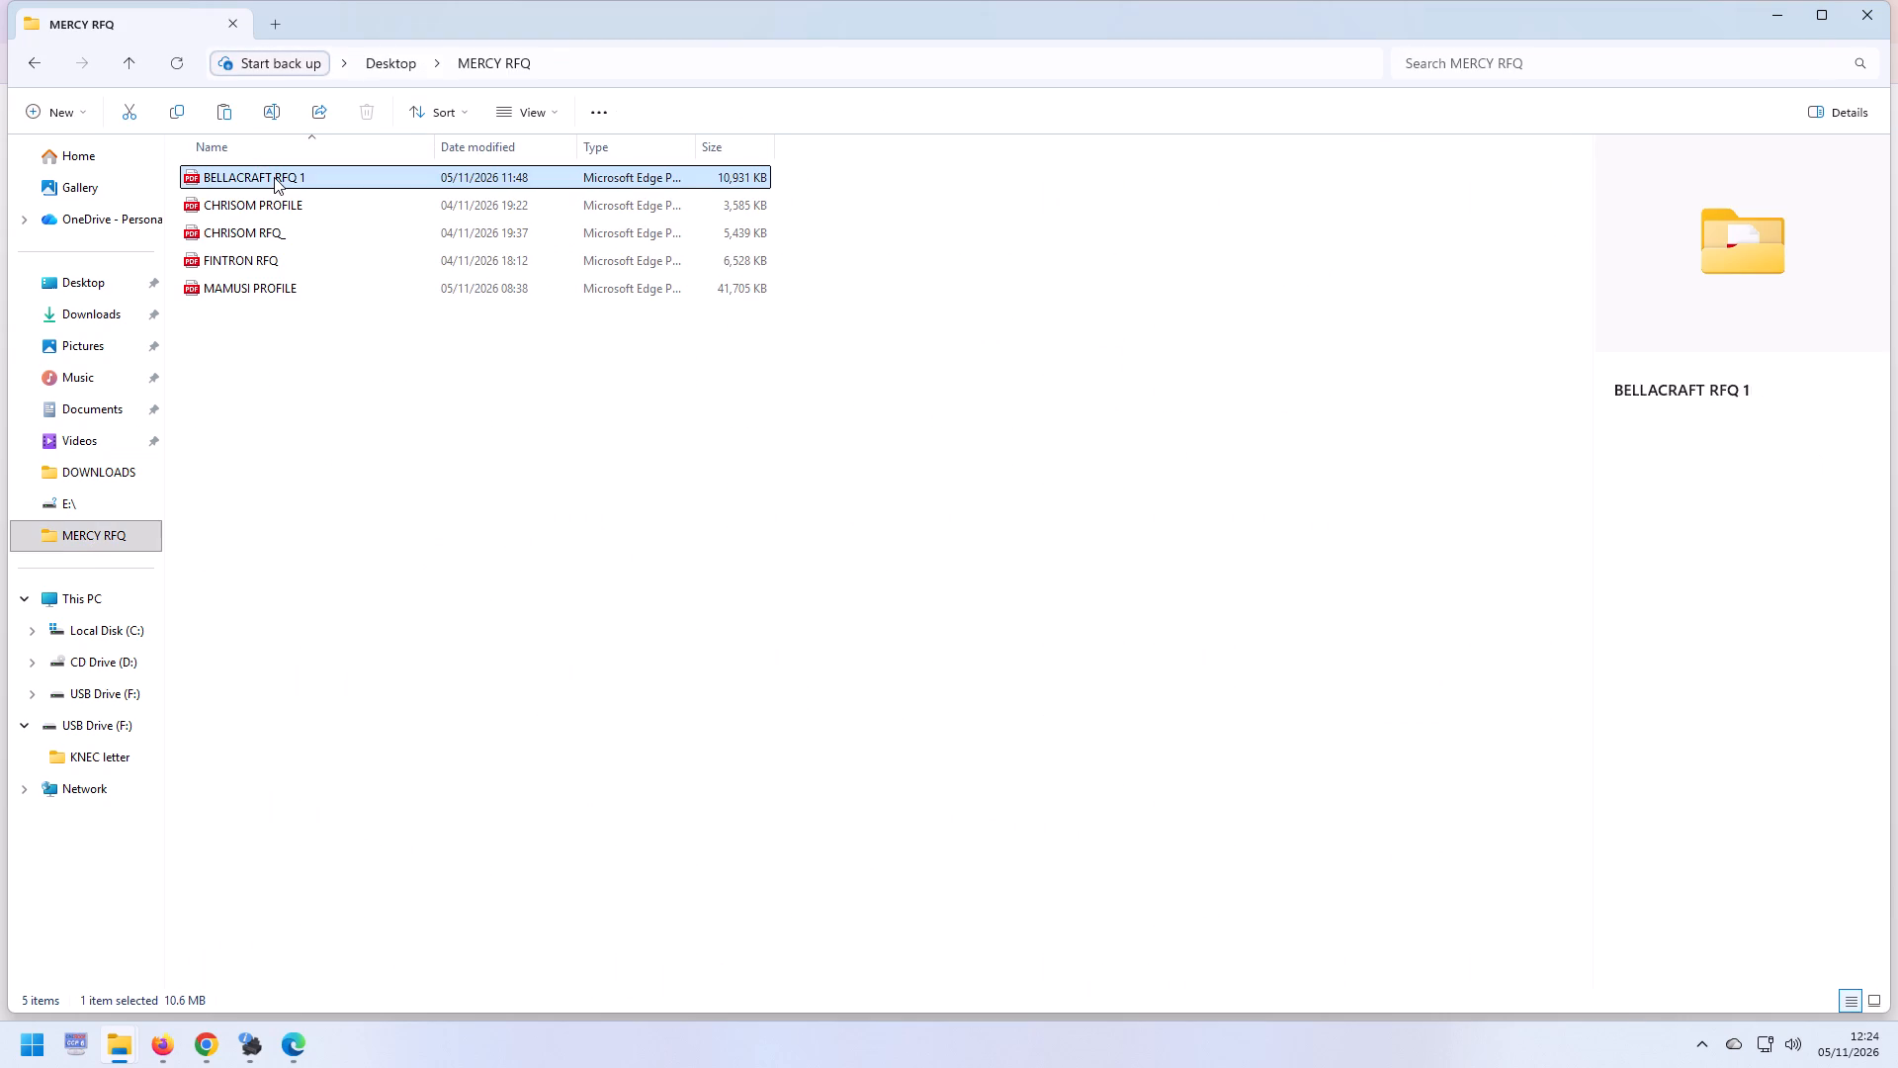
{"action": "right_click", "coordinate": [274, 177]}
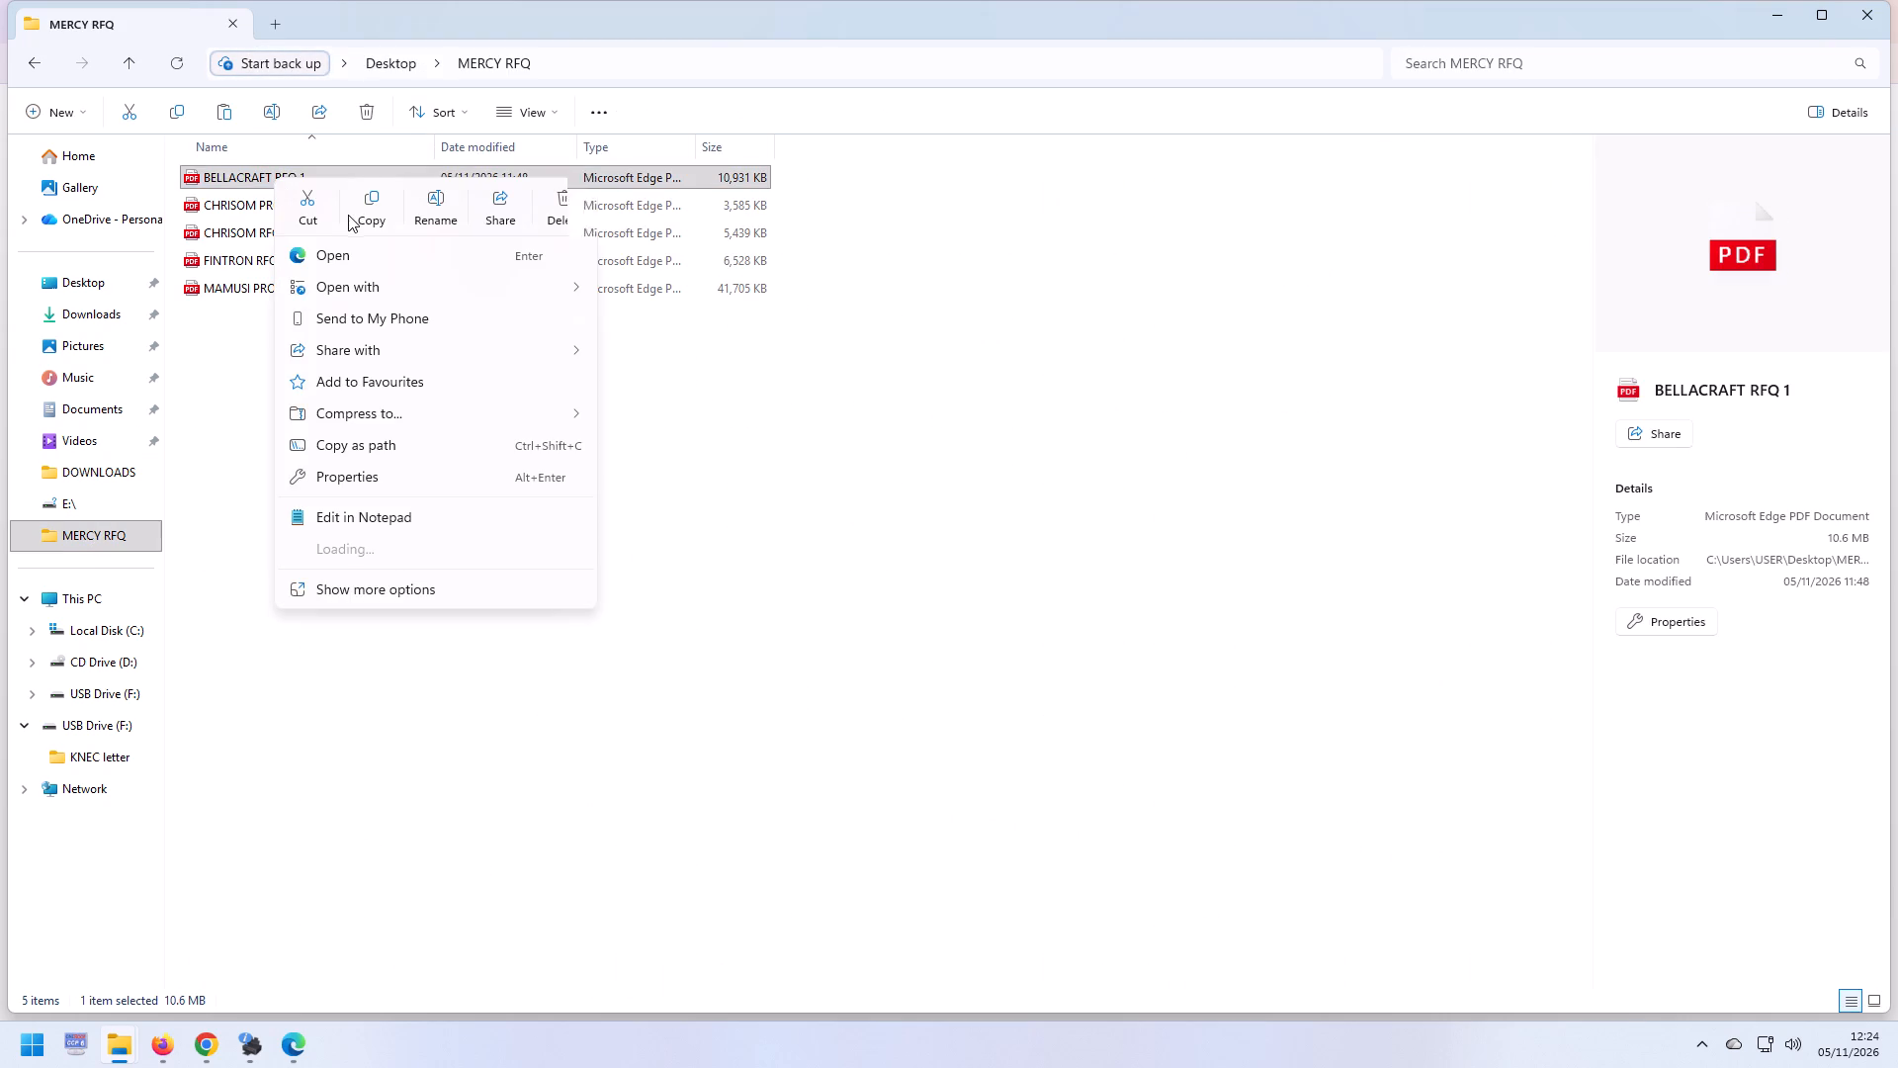
{"action": "left_click", "coordinate": [363, 209]}
{"action": "left_click", "coordinate": [78, 726]}
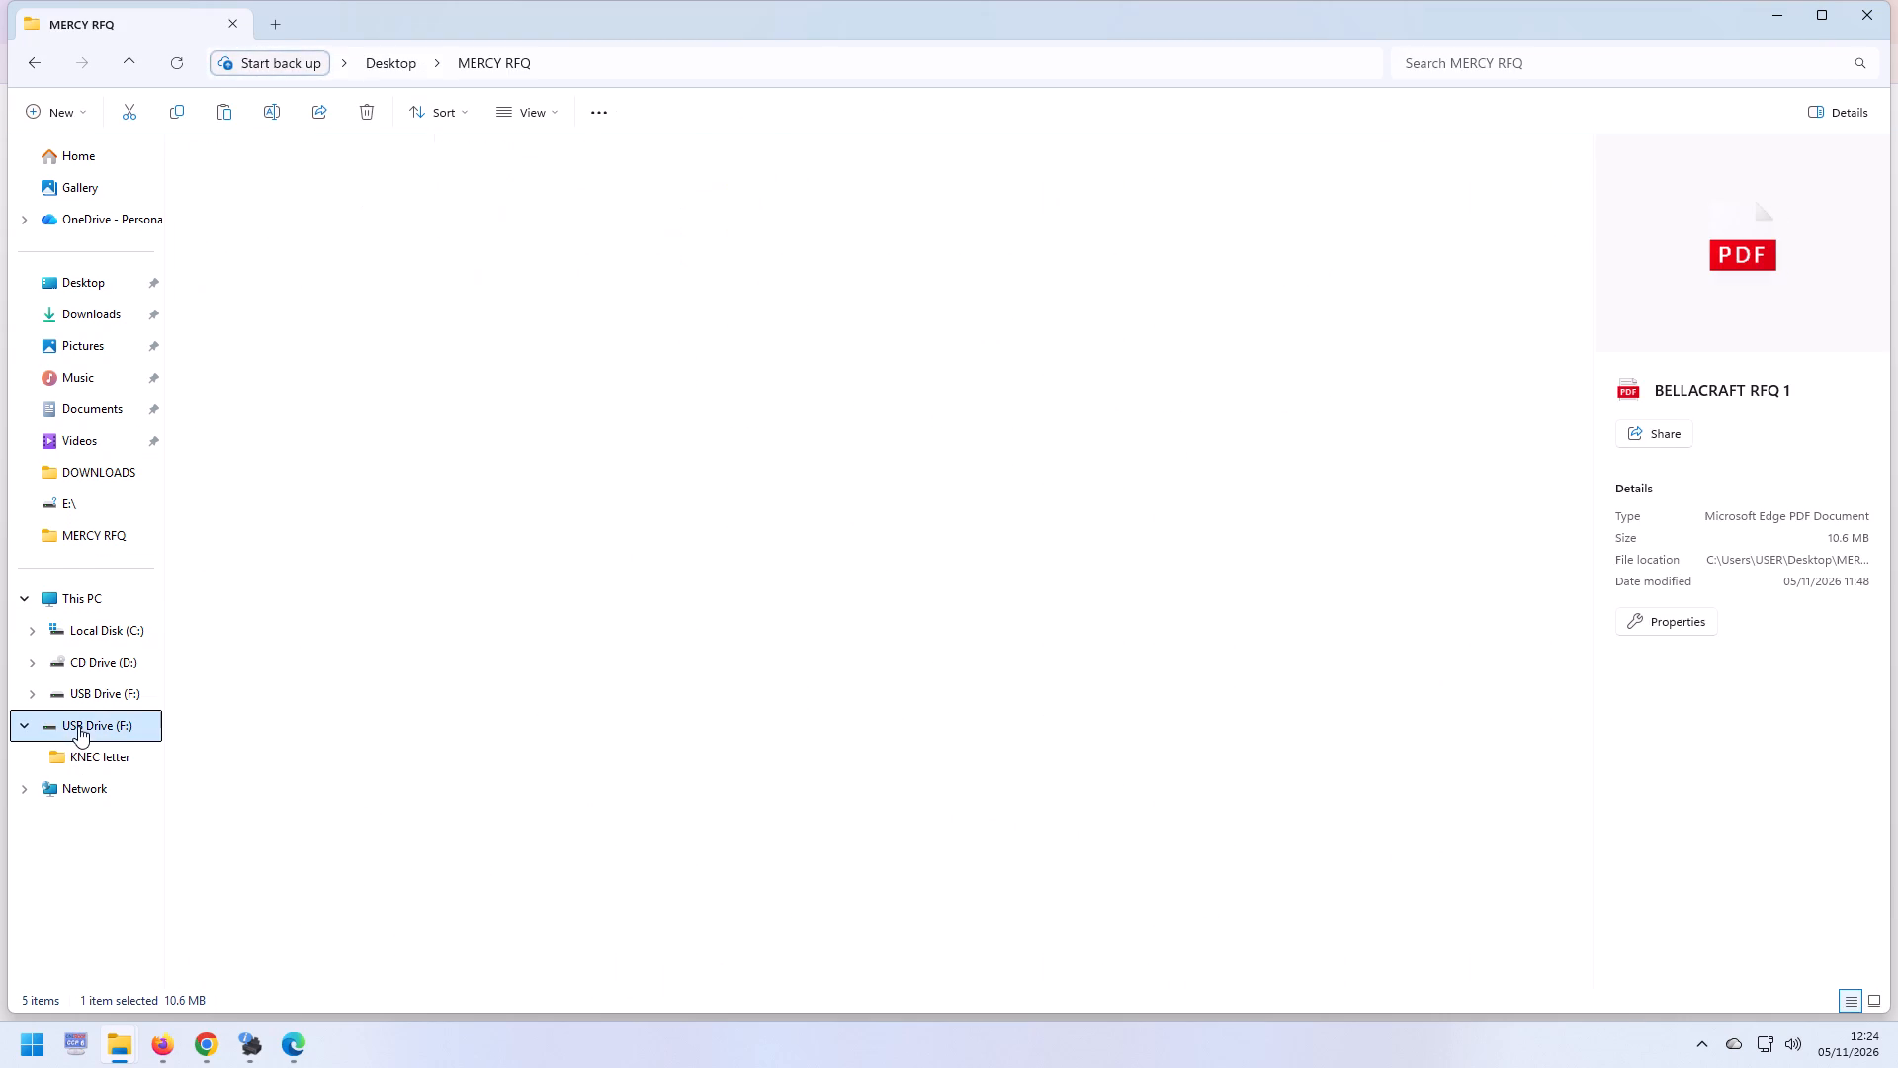
{"action": "right_click", "coordinate": [1339, 255]}
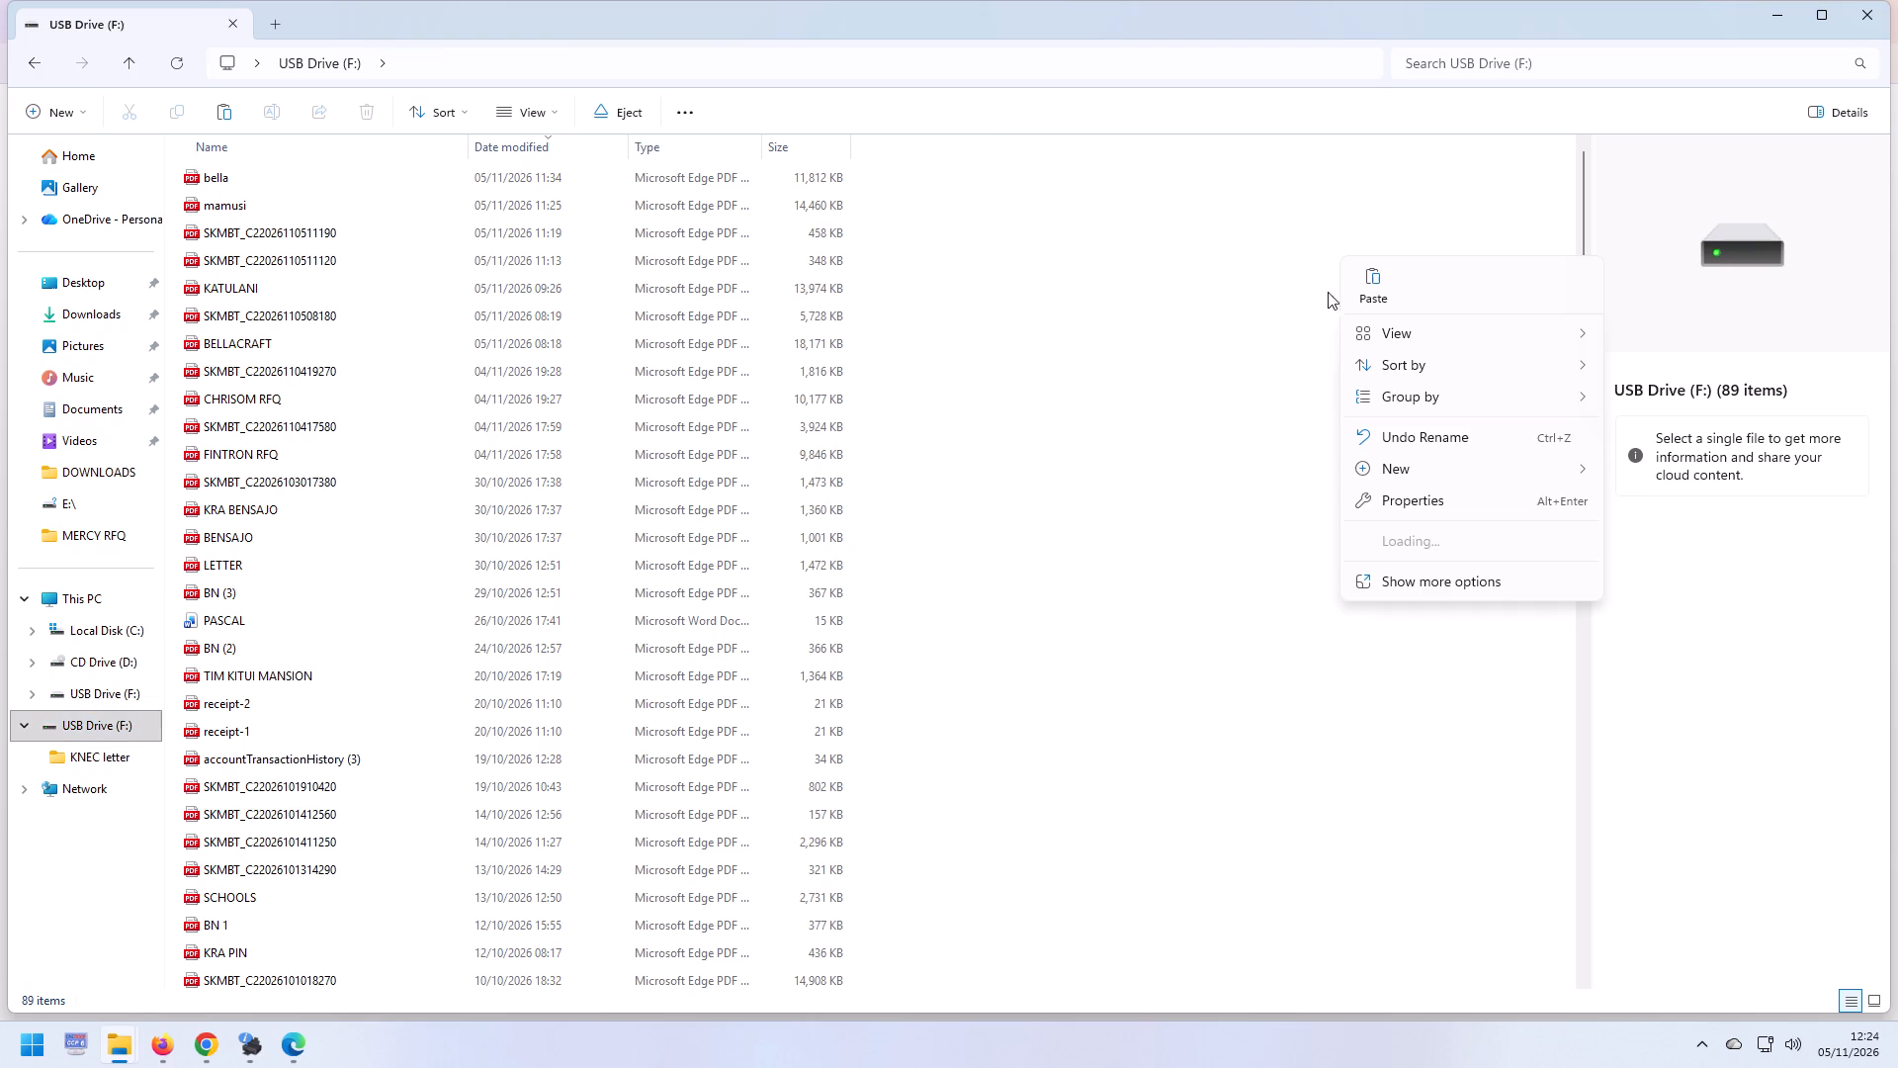
{"action": "left_click", "coordinate": [1382, 277]}
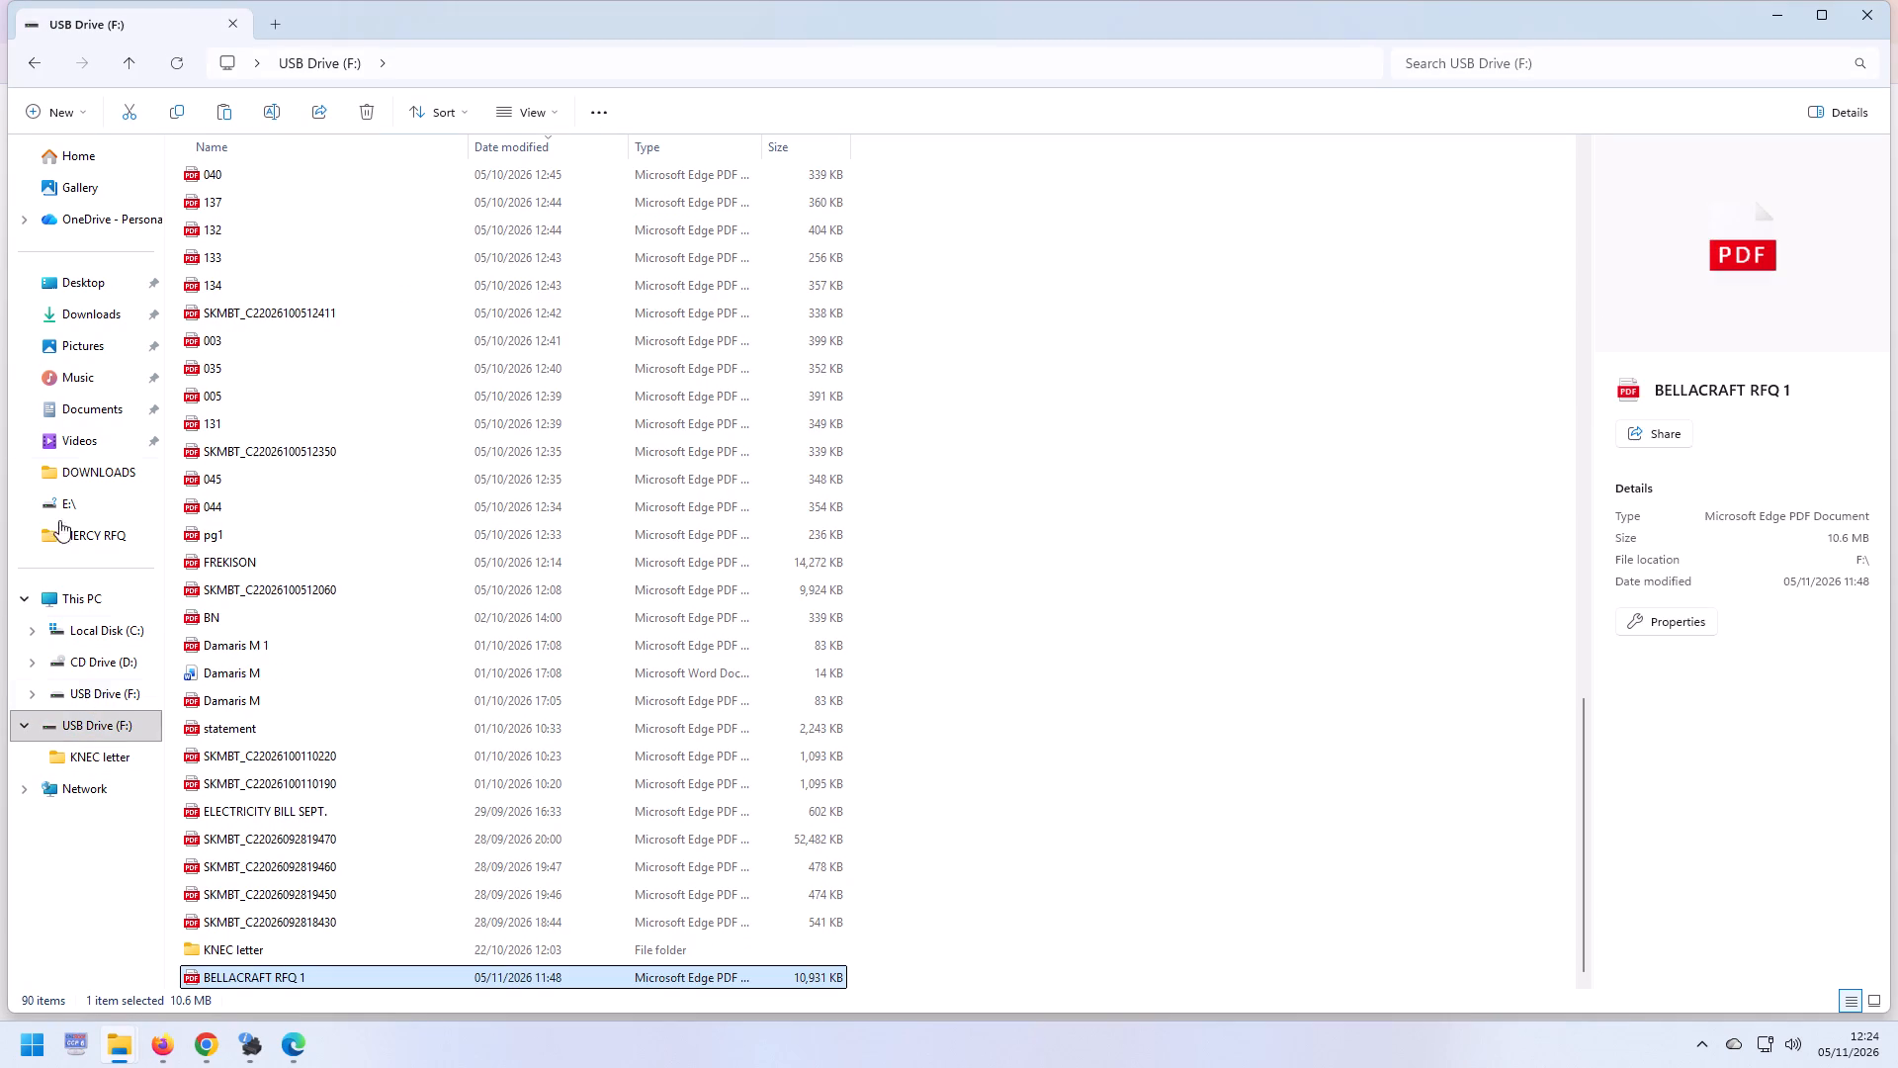
Open MAMUSI PROFILE_merged_compressed from the Downloads folder and check its opening pages.
{"action": "left_click", "coordinate": [98, 311]}
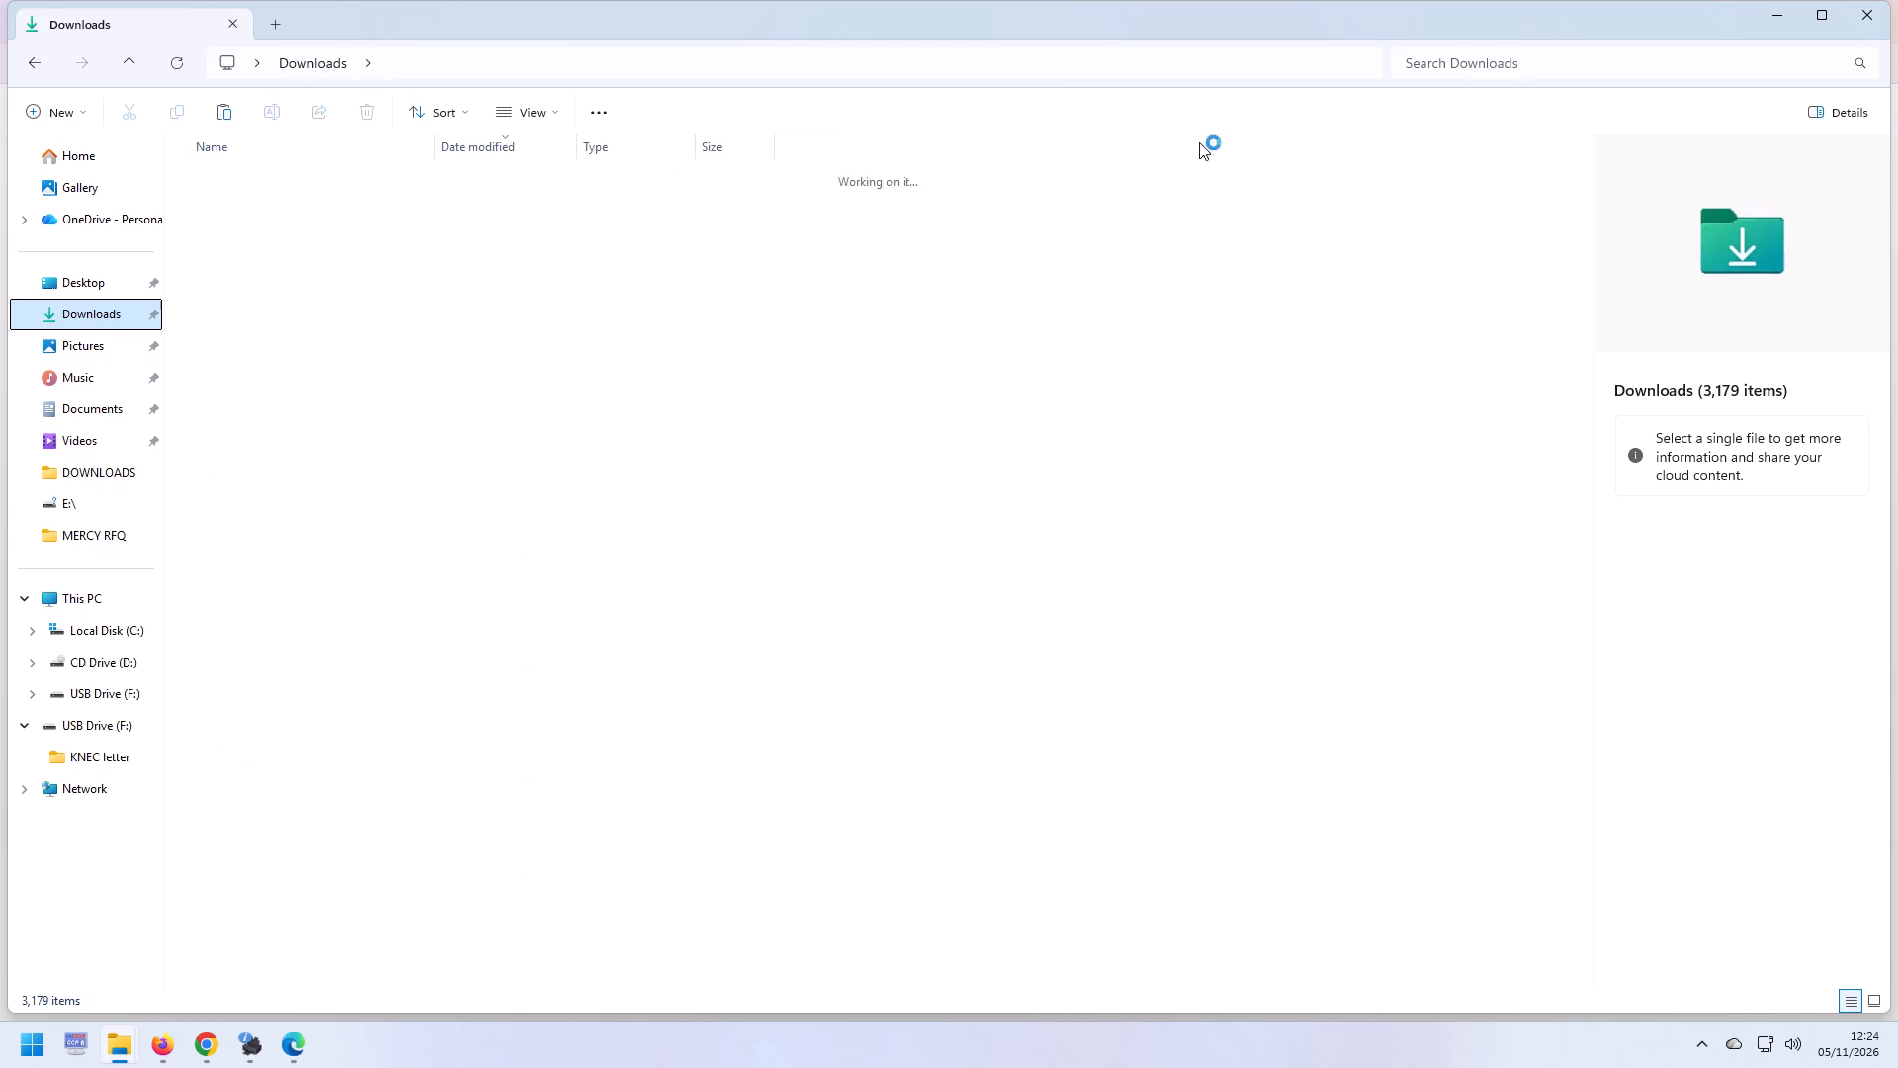
{"action": "left_click", "coordinate": [1435, 50]}
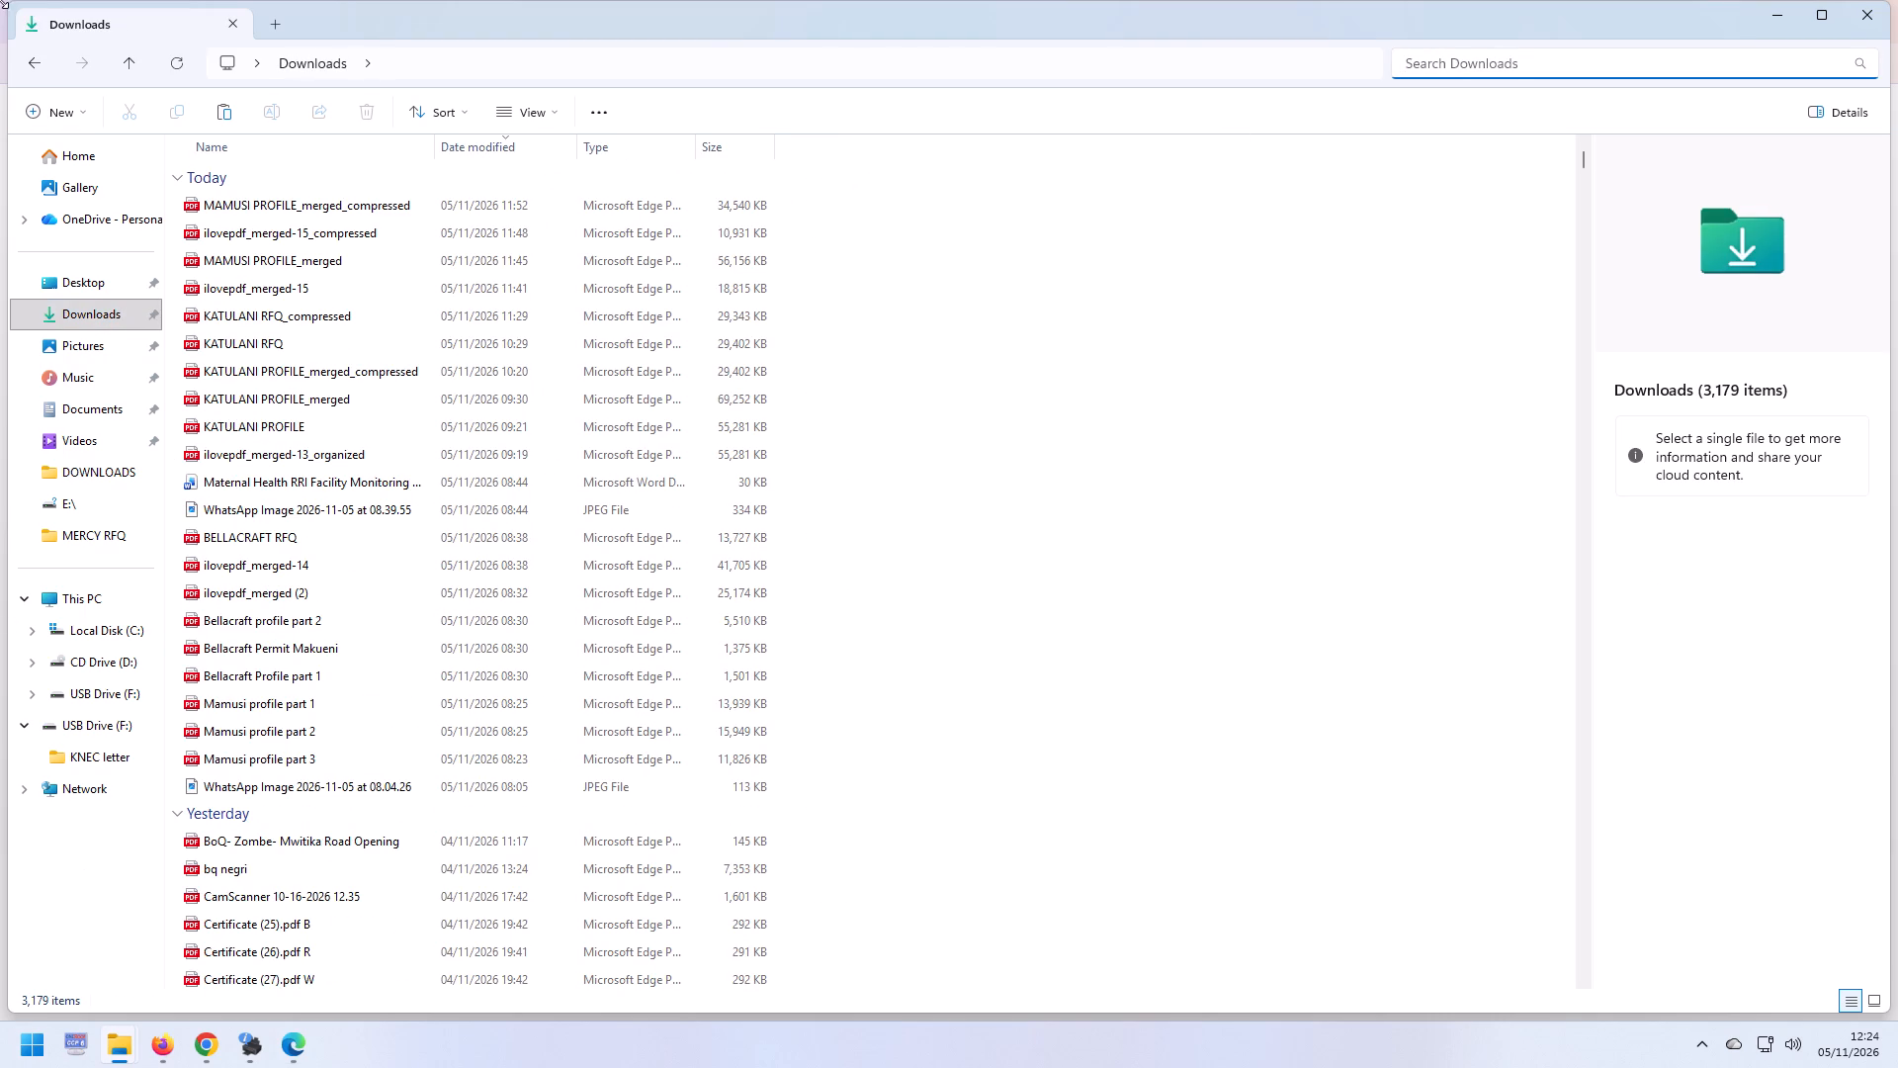
{"action": "left_click", "coordinate": [296, 206]}
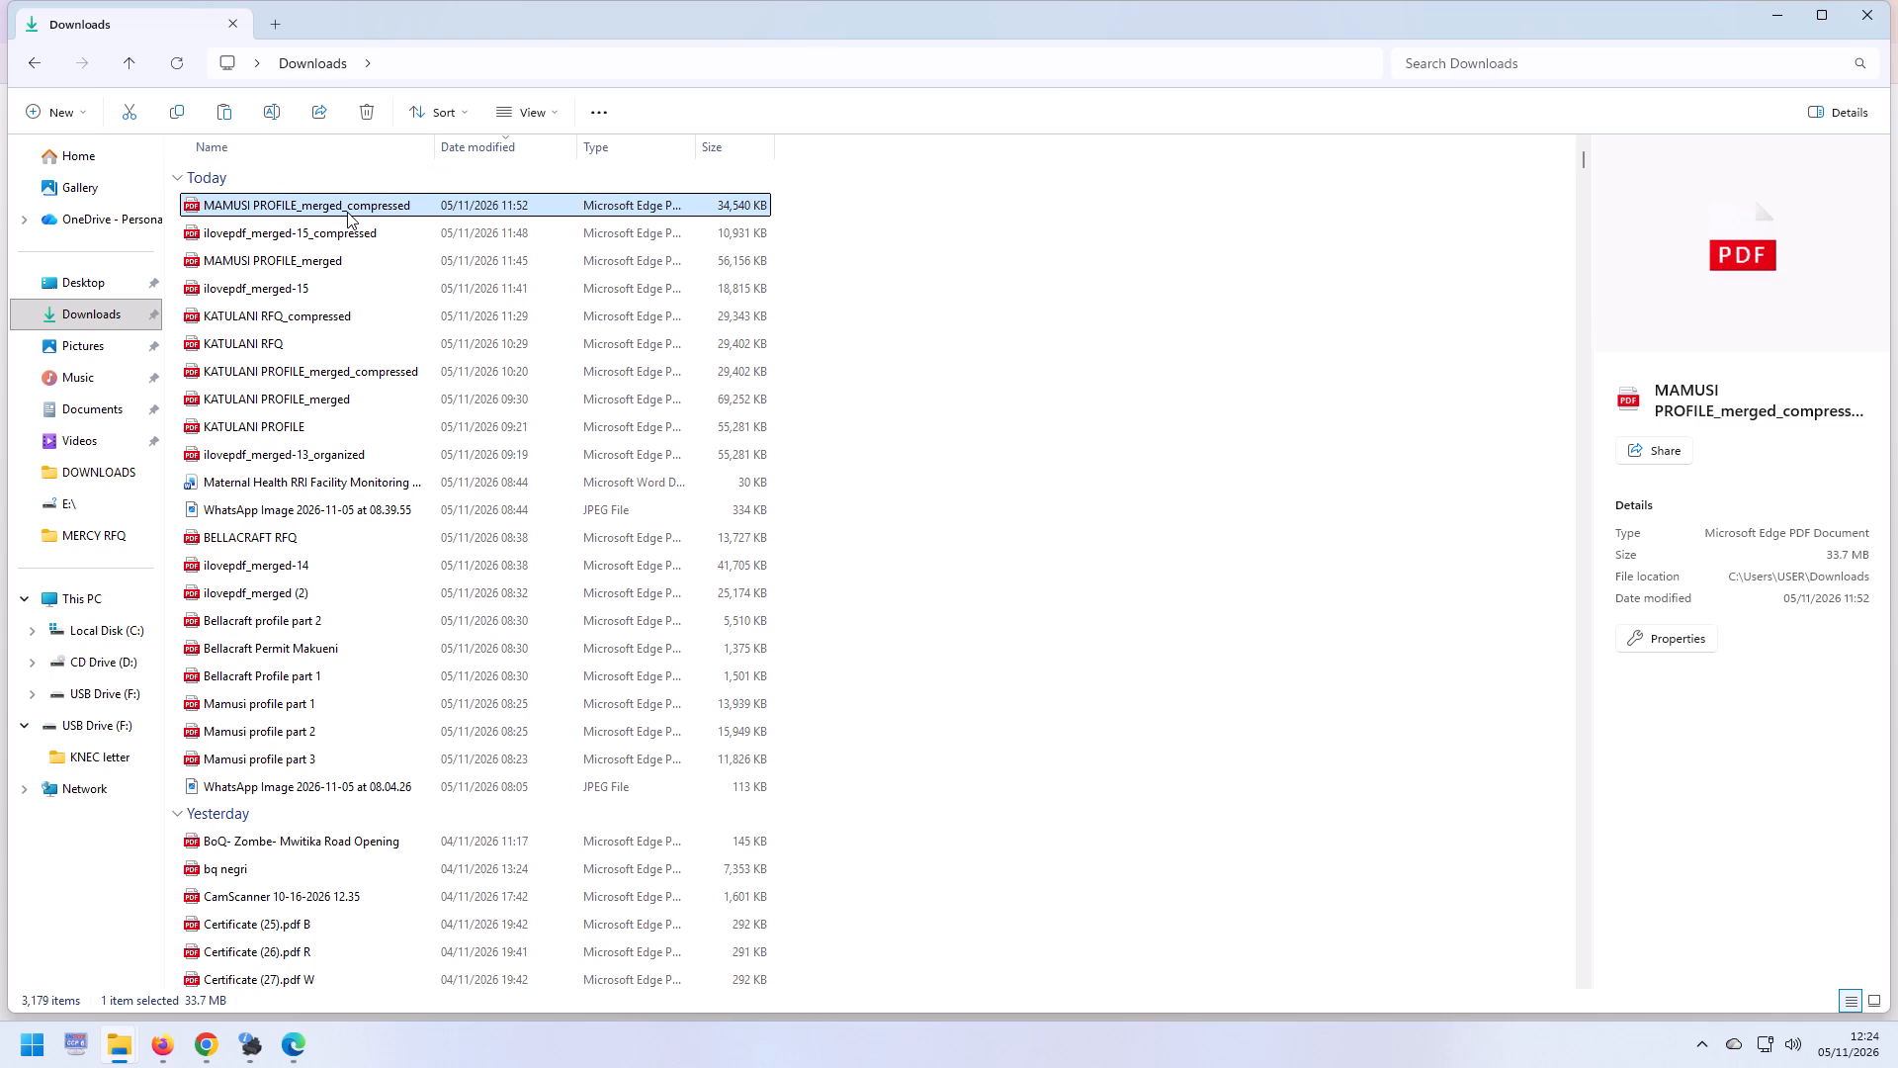
{"action": "double_click", "coordinate": [347, 210]}
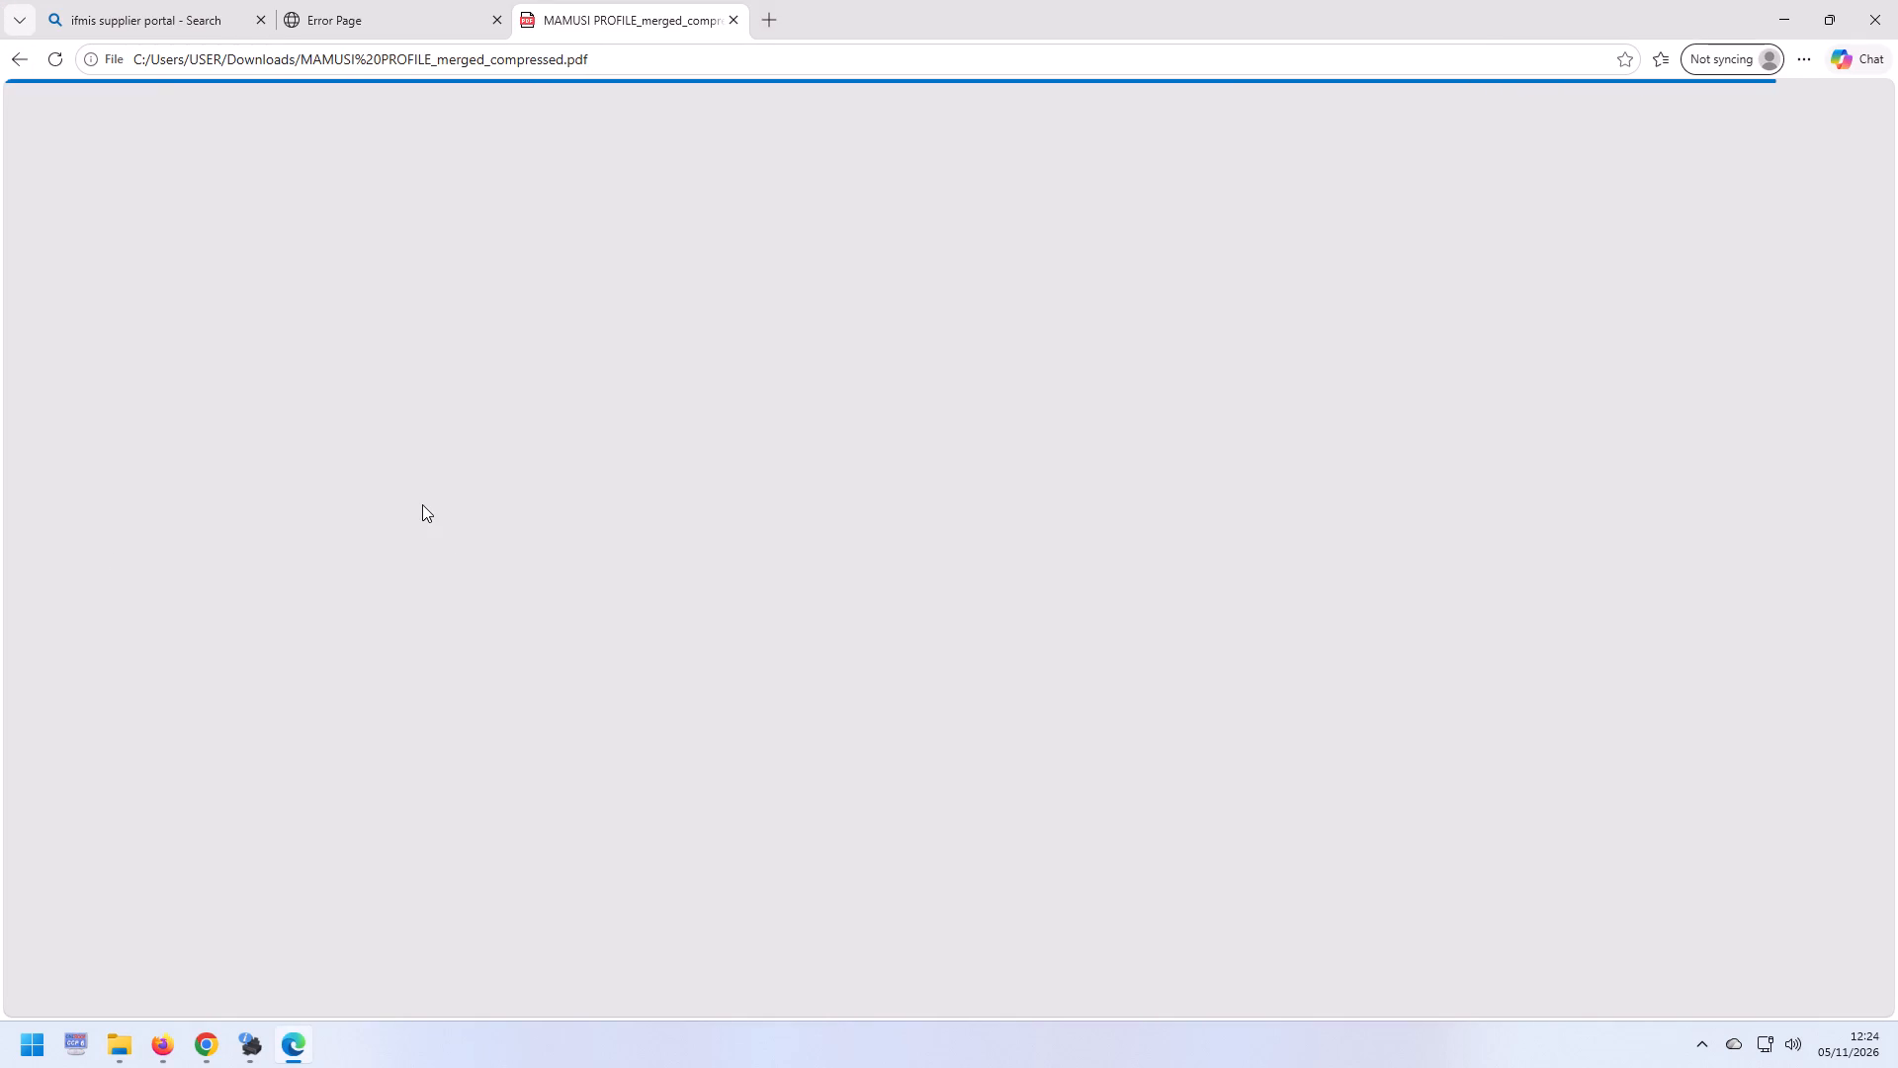
{"action": "scroll", "coordinate": [404, 504], "scroll_direction": "down", "scroll_amount": 6}
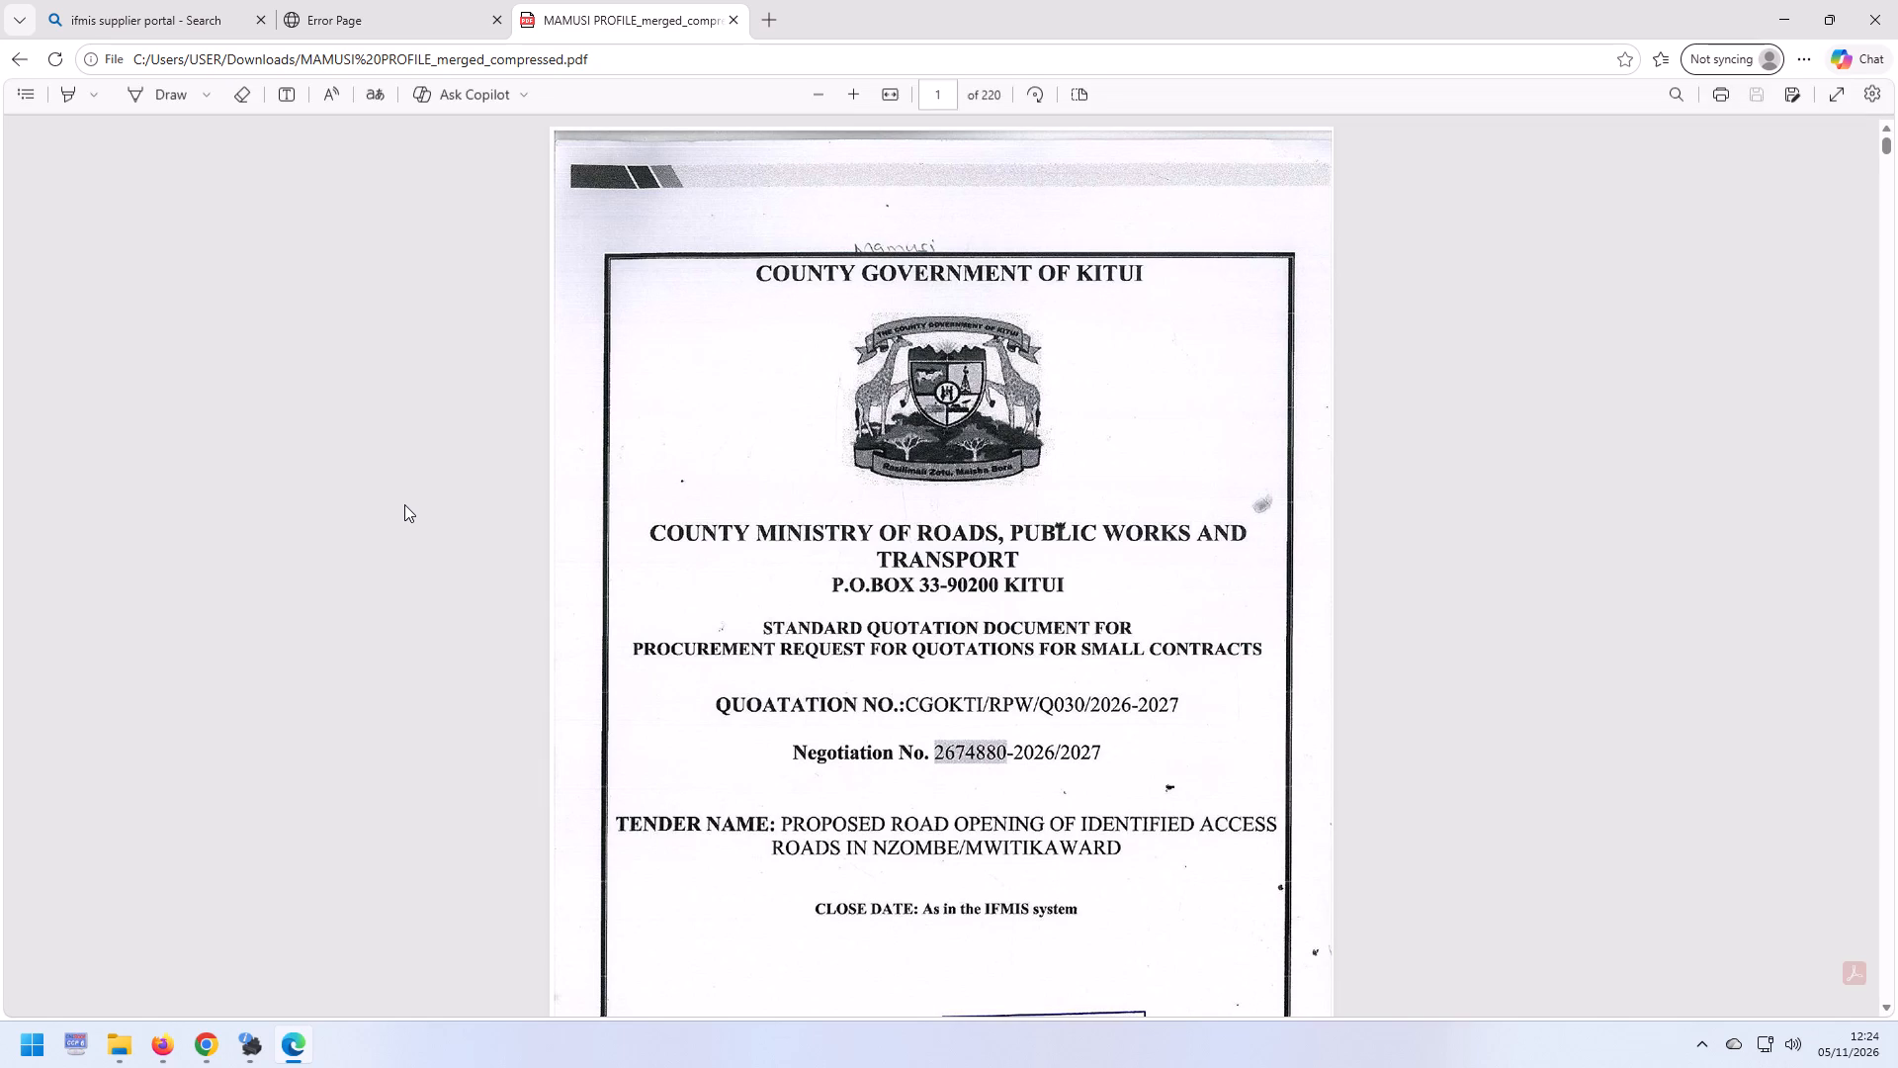
{"action": "scroll", "coordinate": [899, 667], "scroll_direction": "down", "scroll_amount": 6}
Return to the Downloads folder in File Explorer and rename MAMUSI PROFILE_merged_compressed as MAMUSI RFQ.
{"action": "left_click", "coordinate": [130, 1050]}
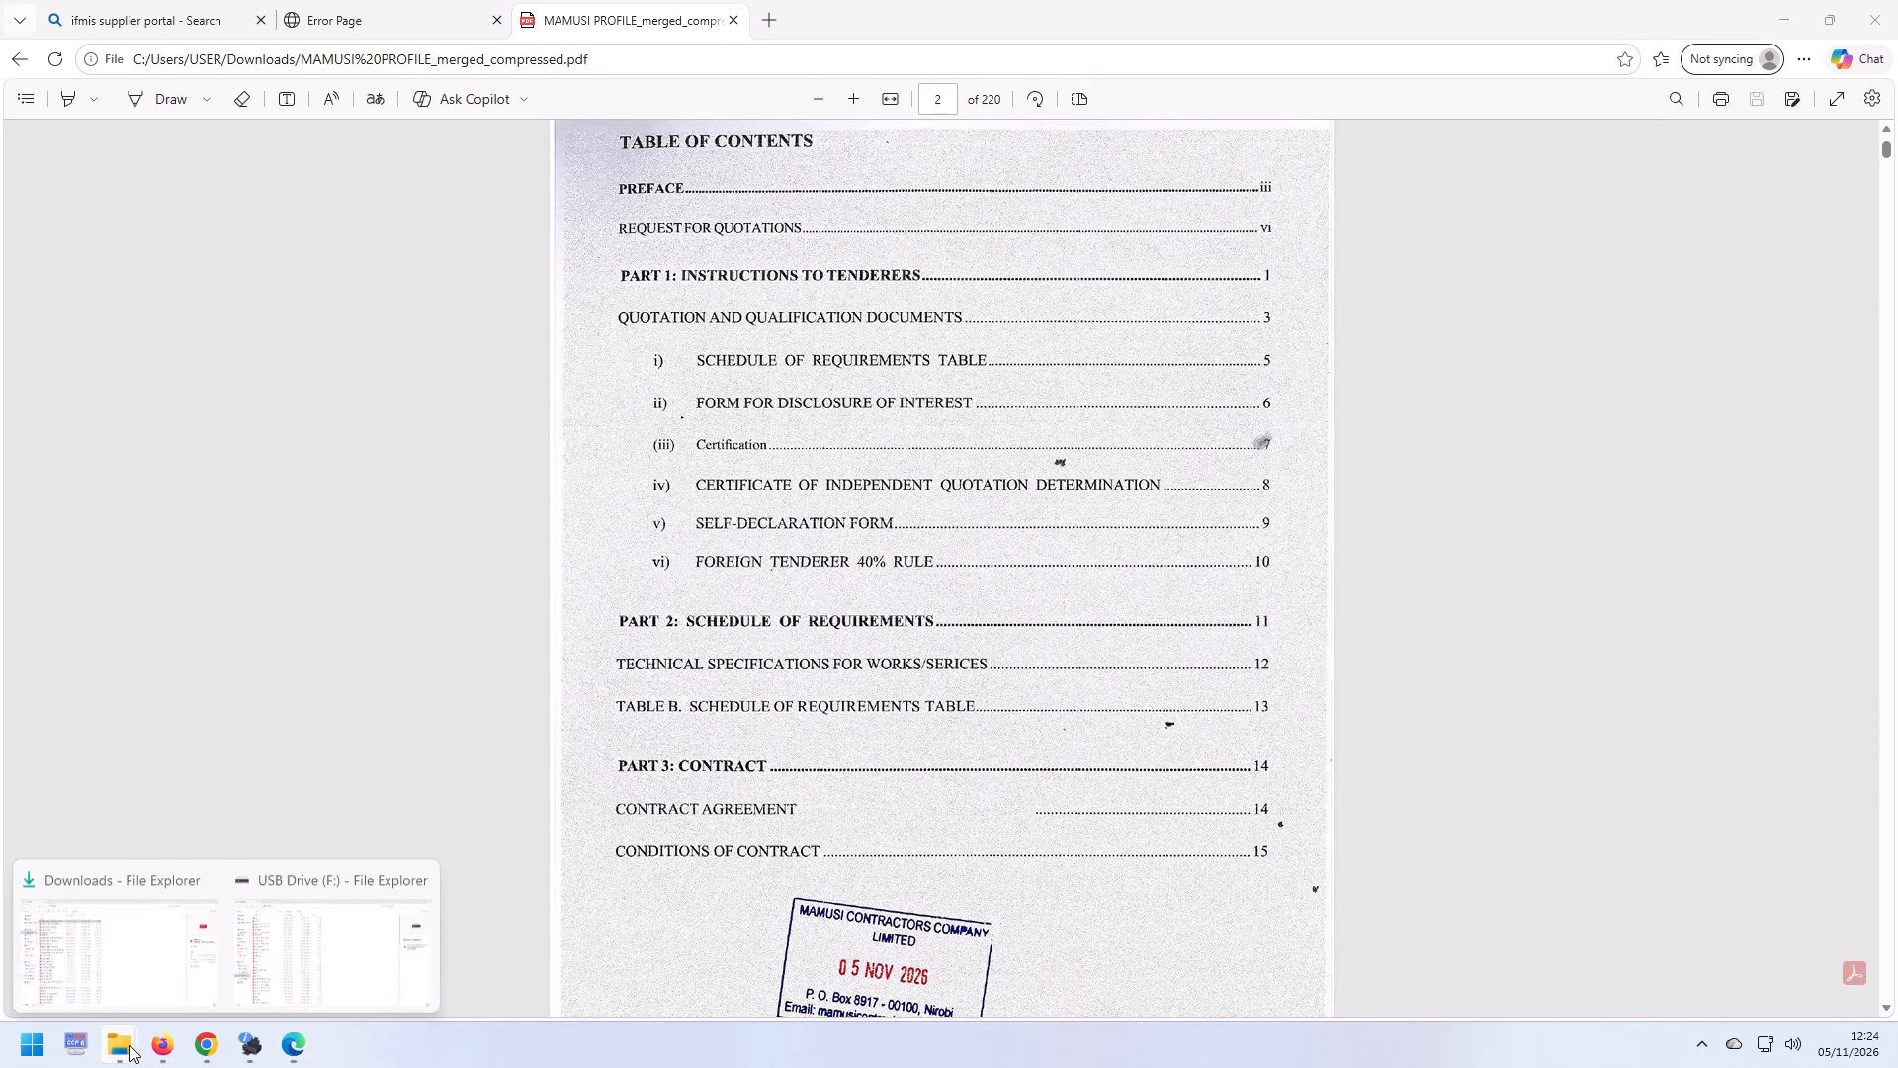
{"action": "left_click", "coordinate": [302, 914]}
{"action": "left_click", "coordinate": [108, 1057]}
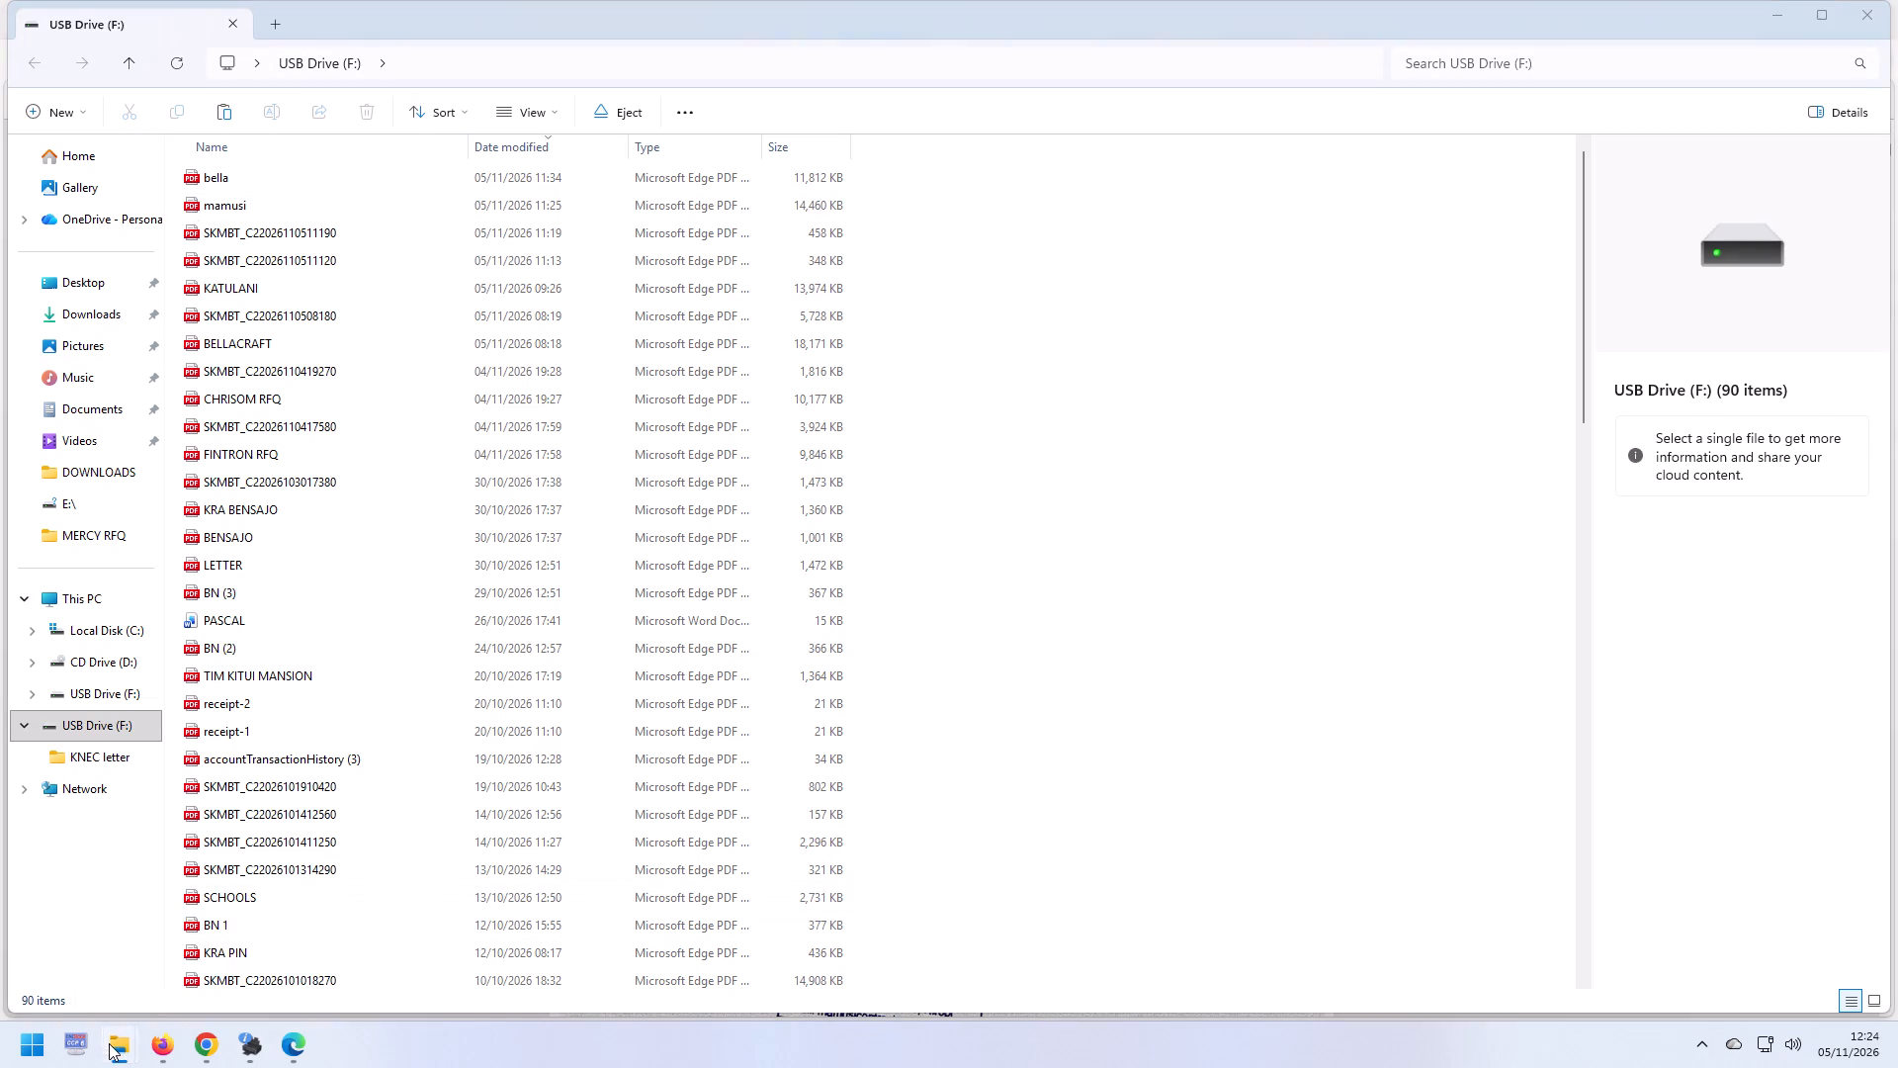
{"action": "left_click", "coordinate": [109, 972]}
{"action": "right_click", "coordinate": [256, 204]}
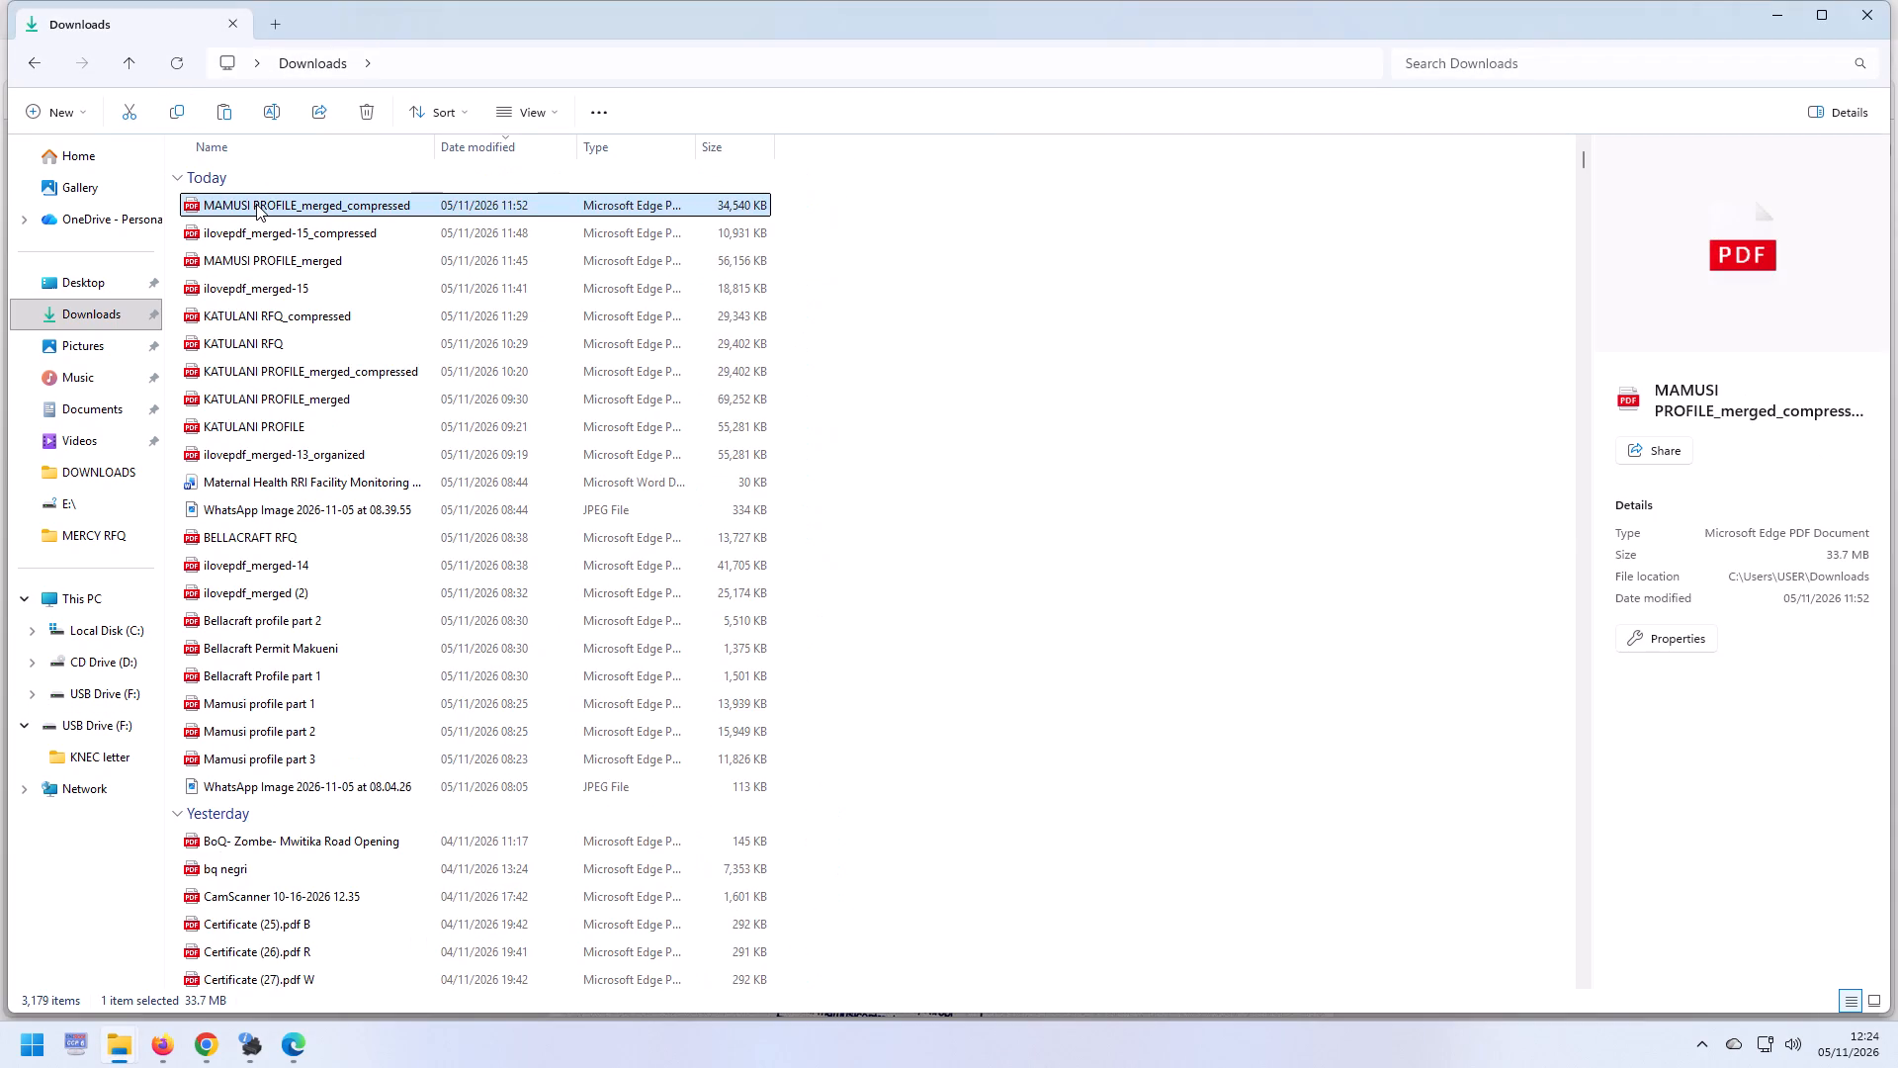
{"action": "left_click", "coordinate": [398, 220]}
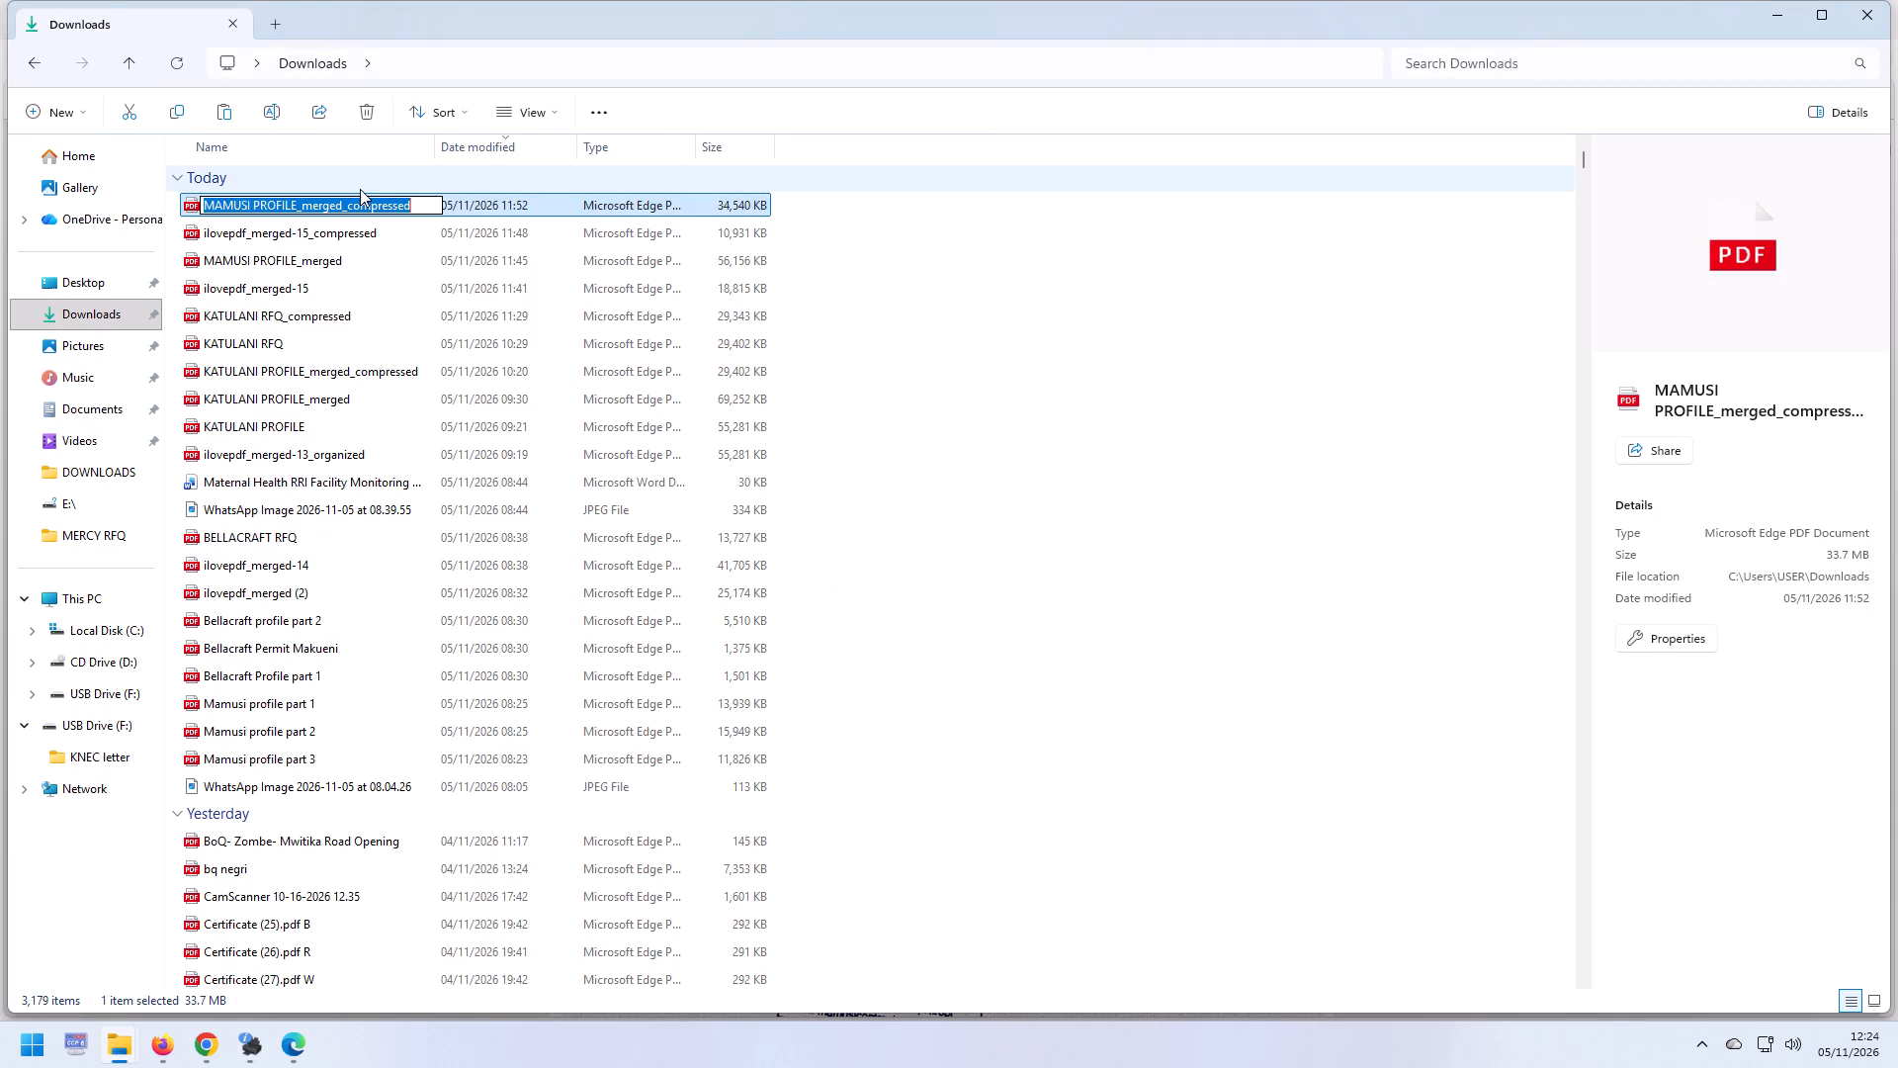
{"action": "key", "text": "m"}
{"action": "key", "text": "a"}
{"action": "type", "text": "MU"}
{"action": "type", "text": "SI RF"}
{"action": "key", "text": "q"}
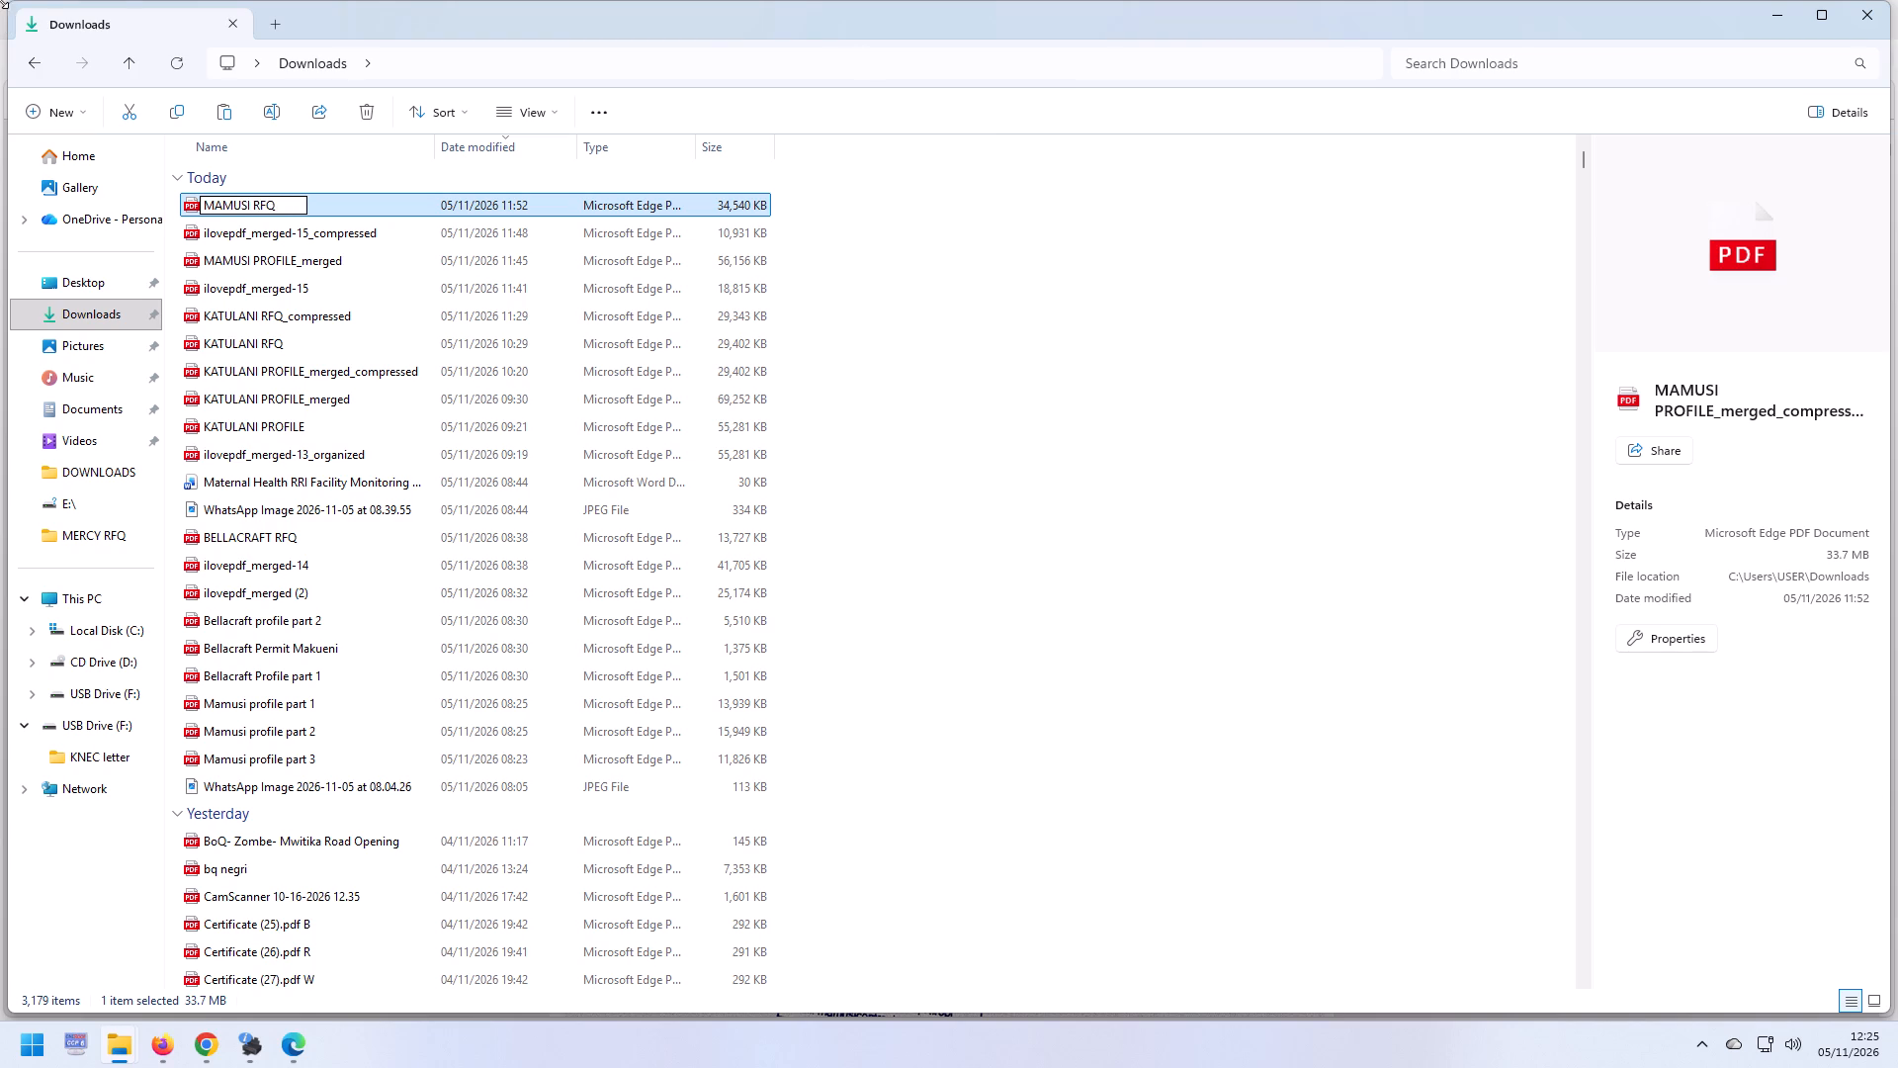
{"action": "left_click", "coordinate": [1221, 448]}
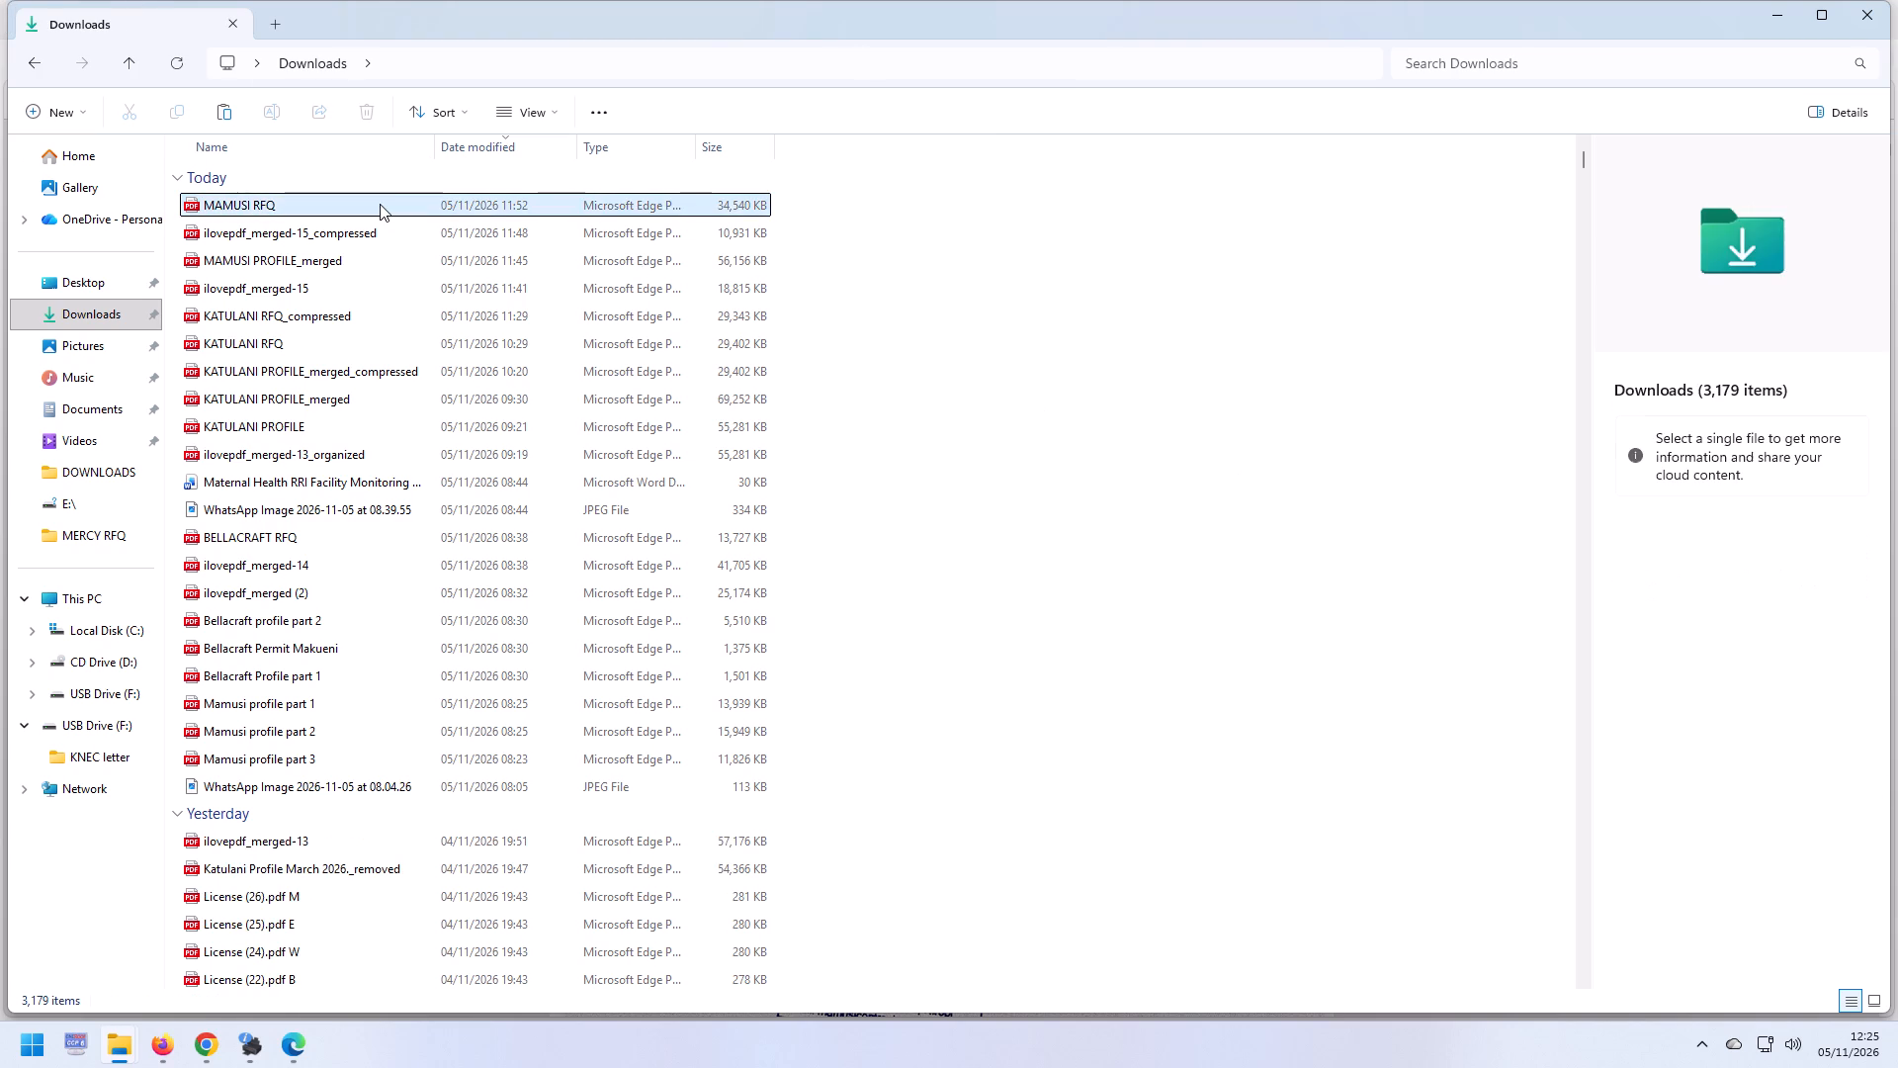
Copy the MAMUSI RFQ PDF from Downloads to USB Drive (F:).
{"action": "left_click", "coordinate": [380, 204]}
{"action": "right_click", "coordinate": [380, 204]}
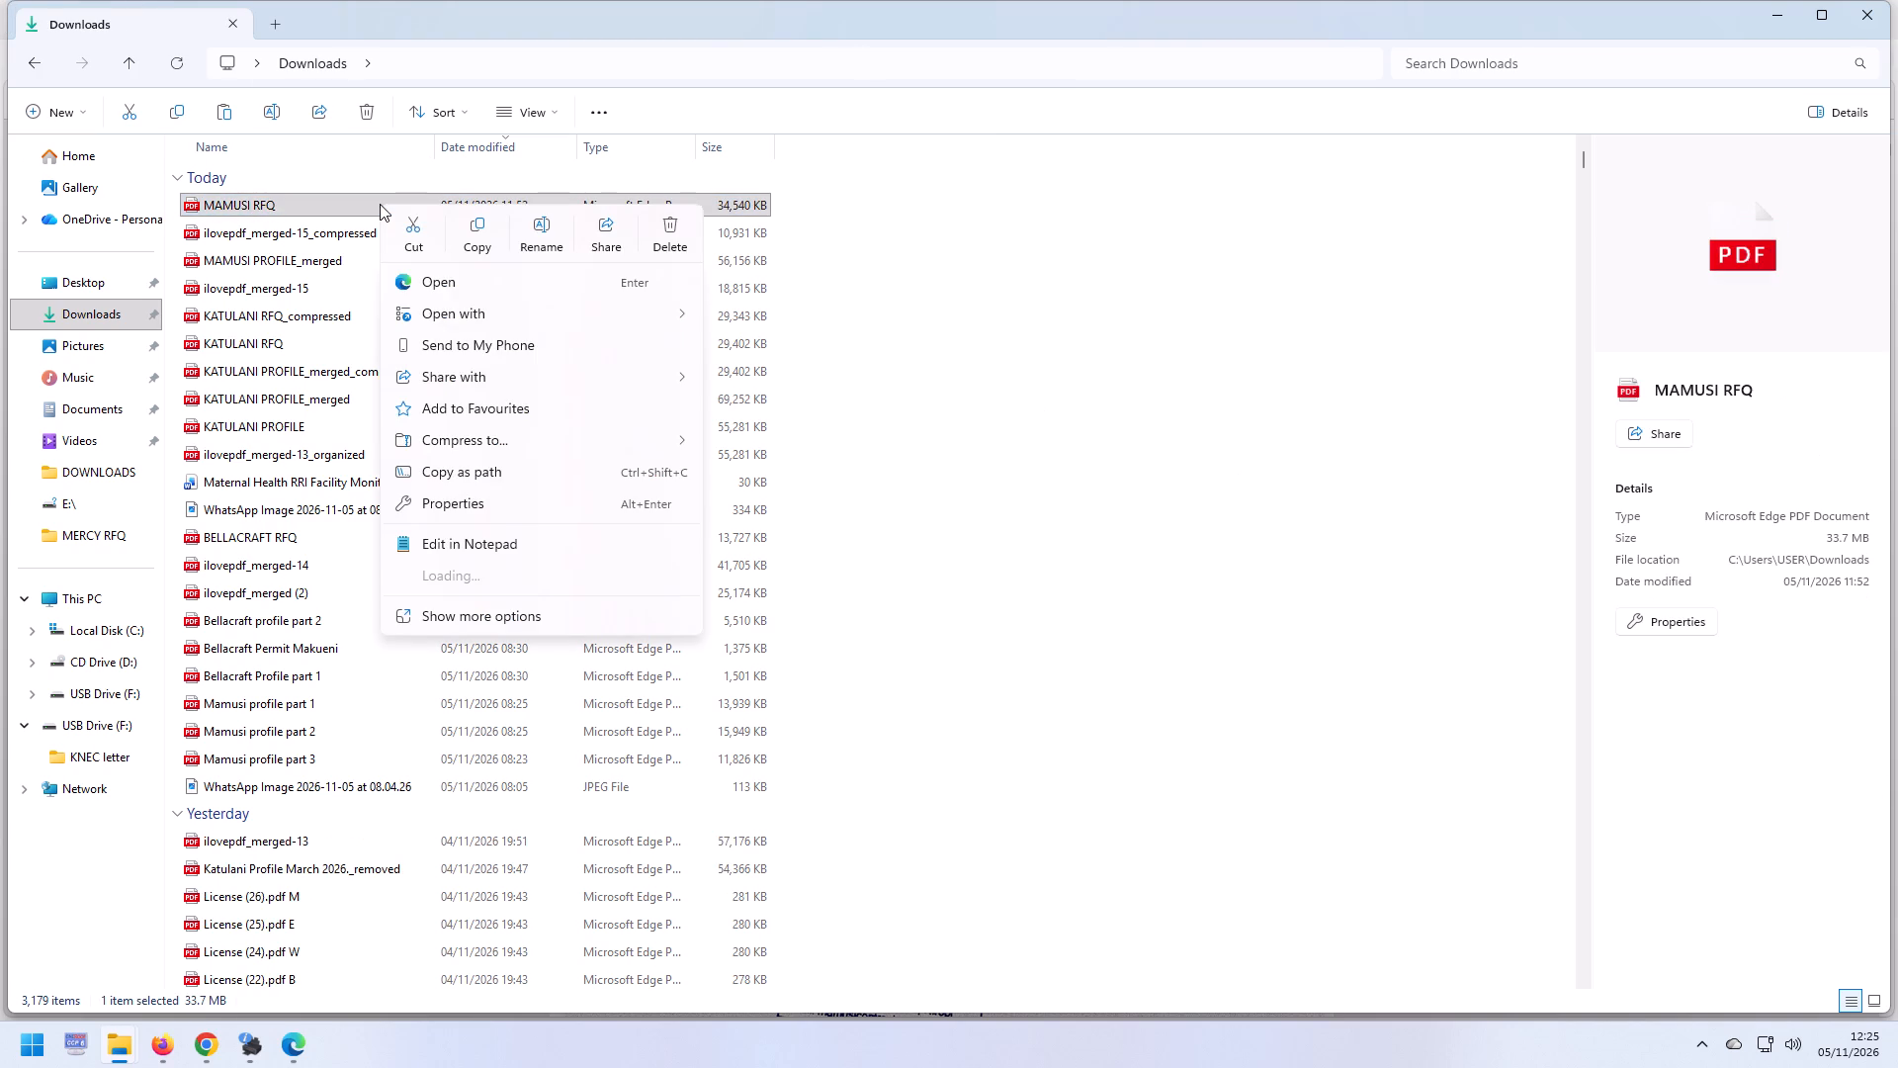
{"action": "left_click", "coordinate": [472, 239]}
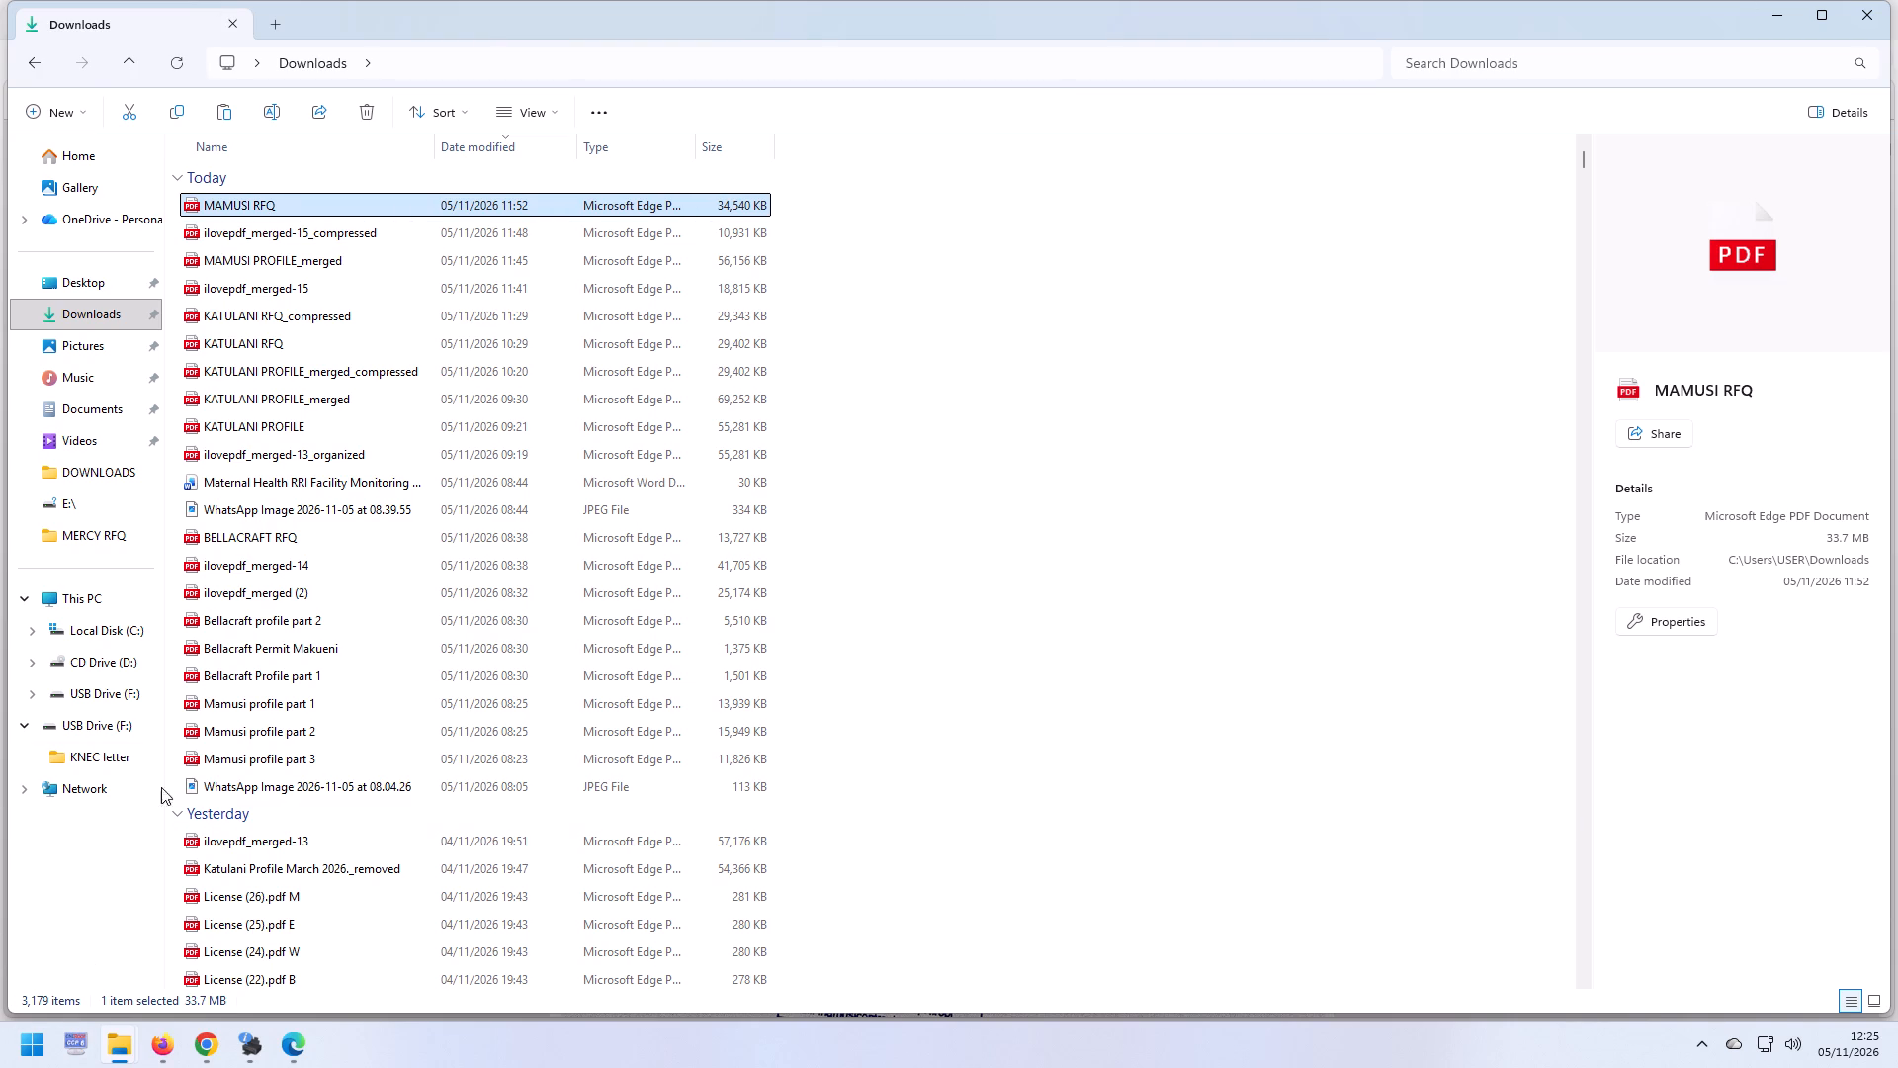
{"action": "left_click", "coordinate": [115, 694]}
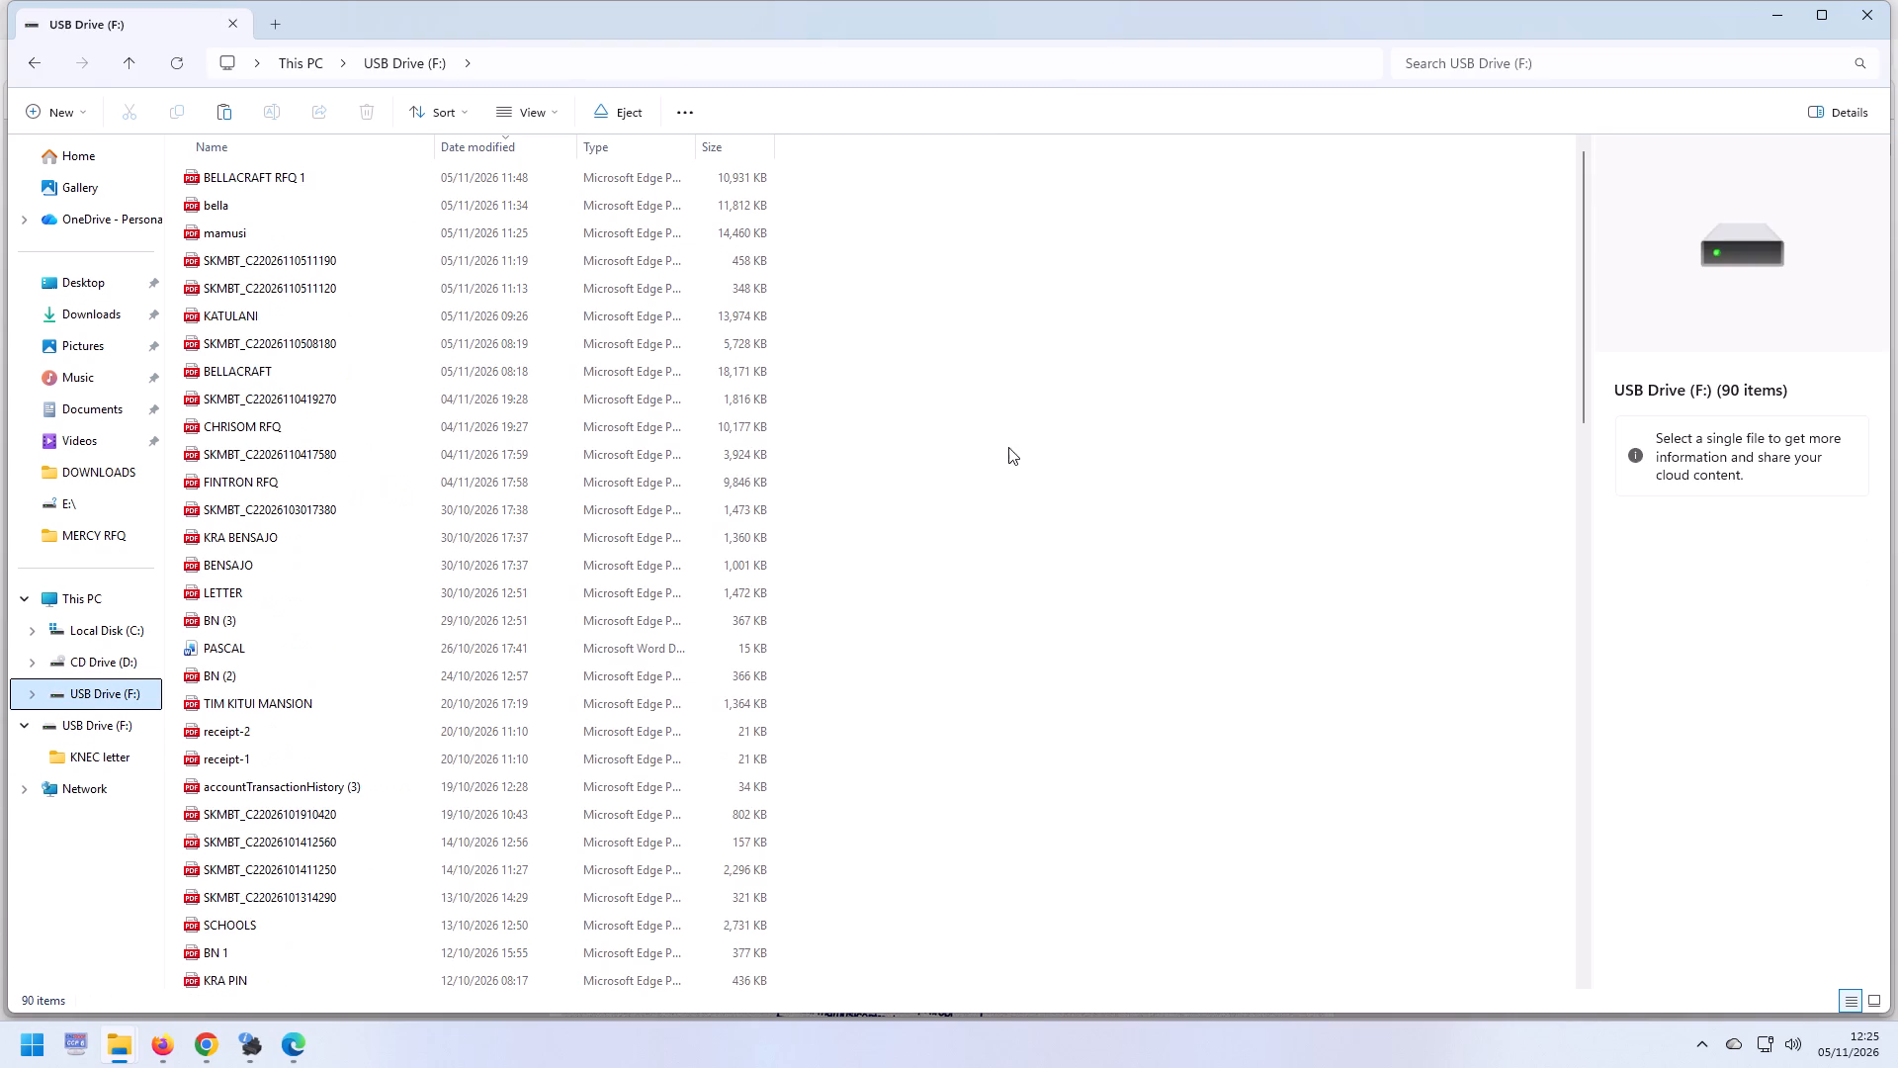
{"action": "right_click", "coordinate": [1016, 253]}
{"action": "left_click", "coordinate": [1058, 273]}
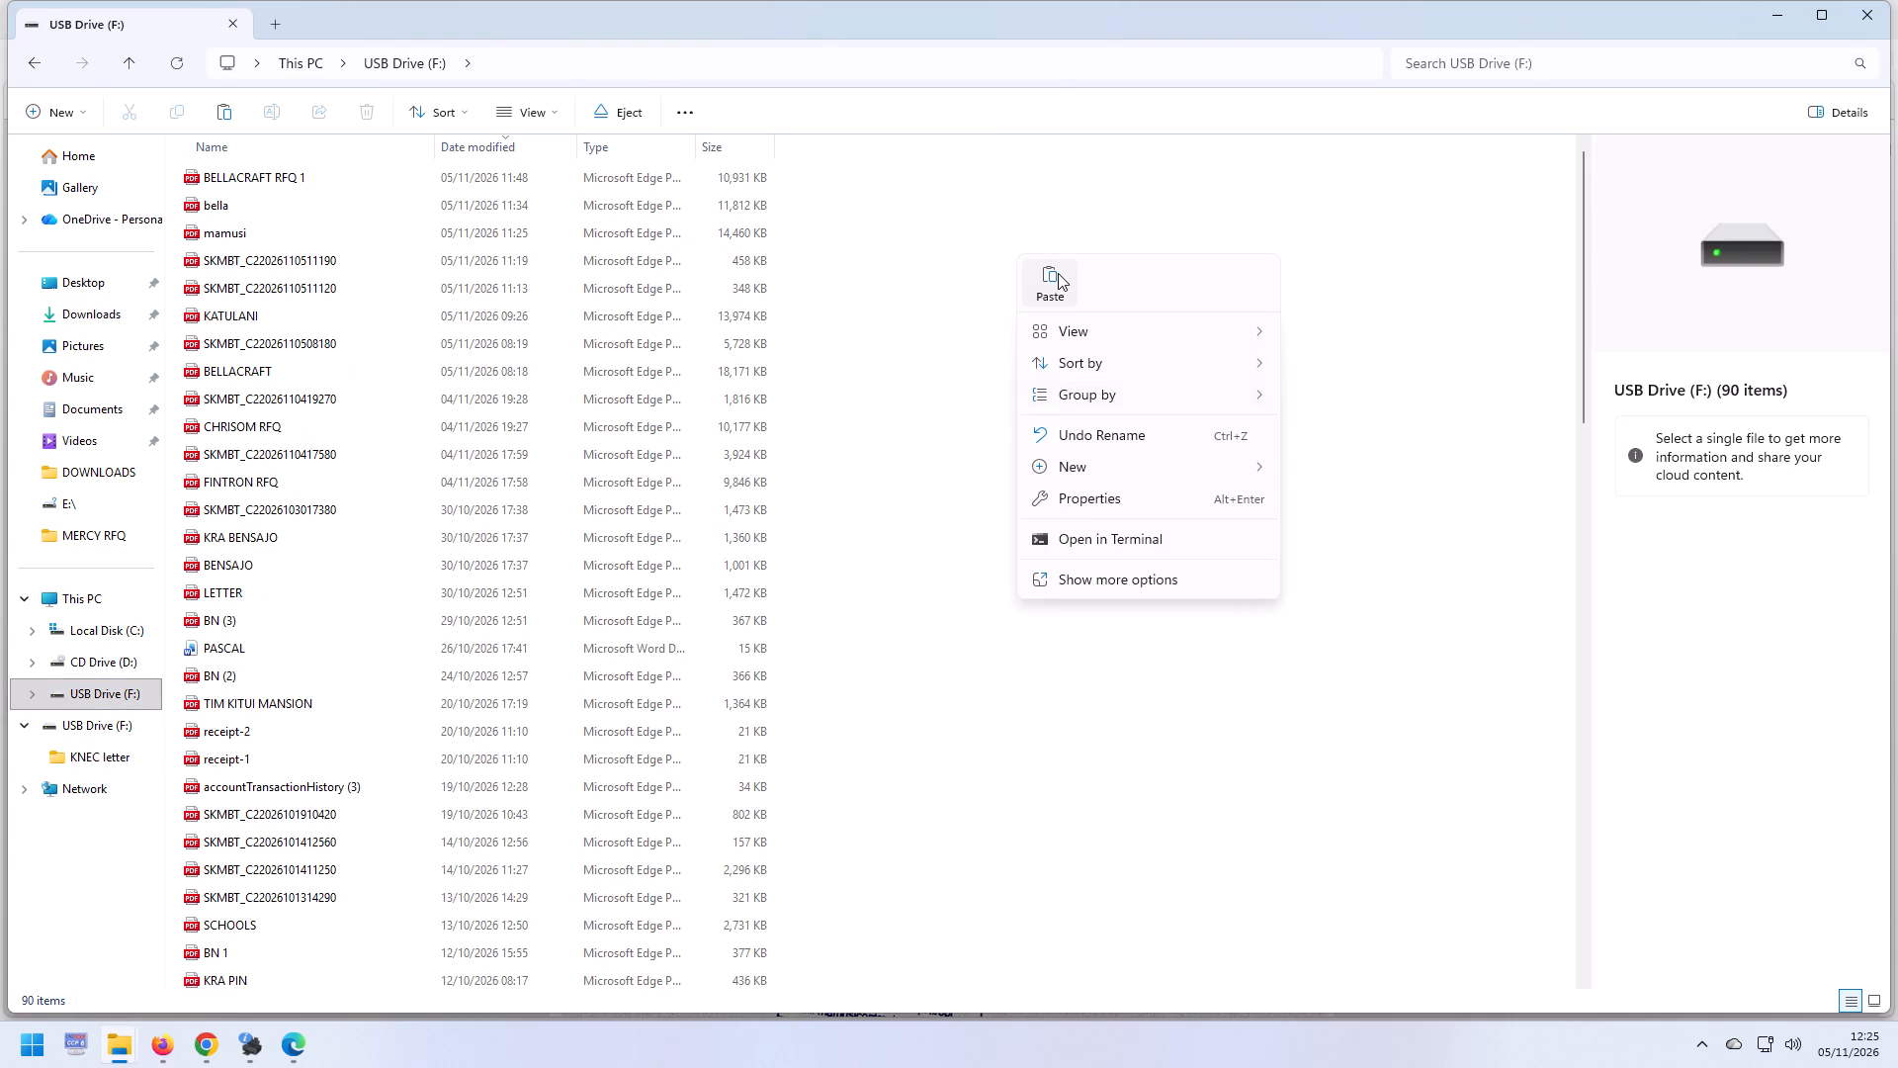
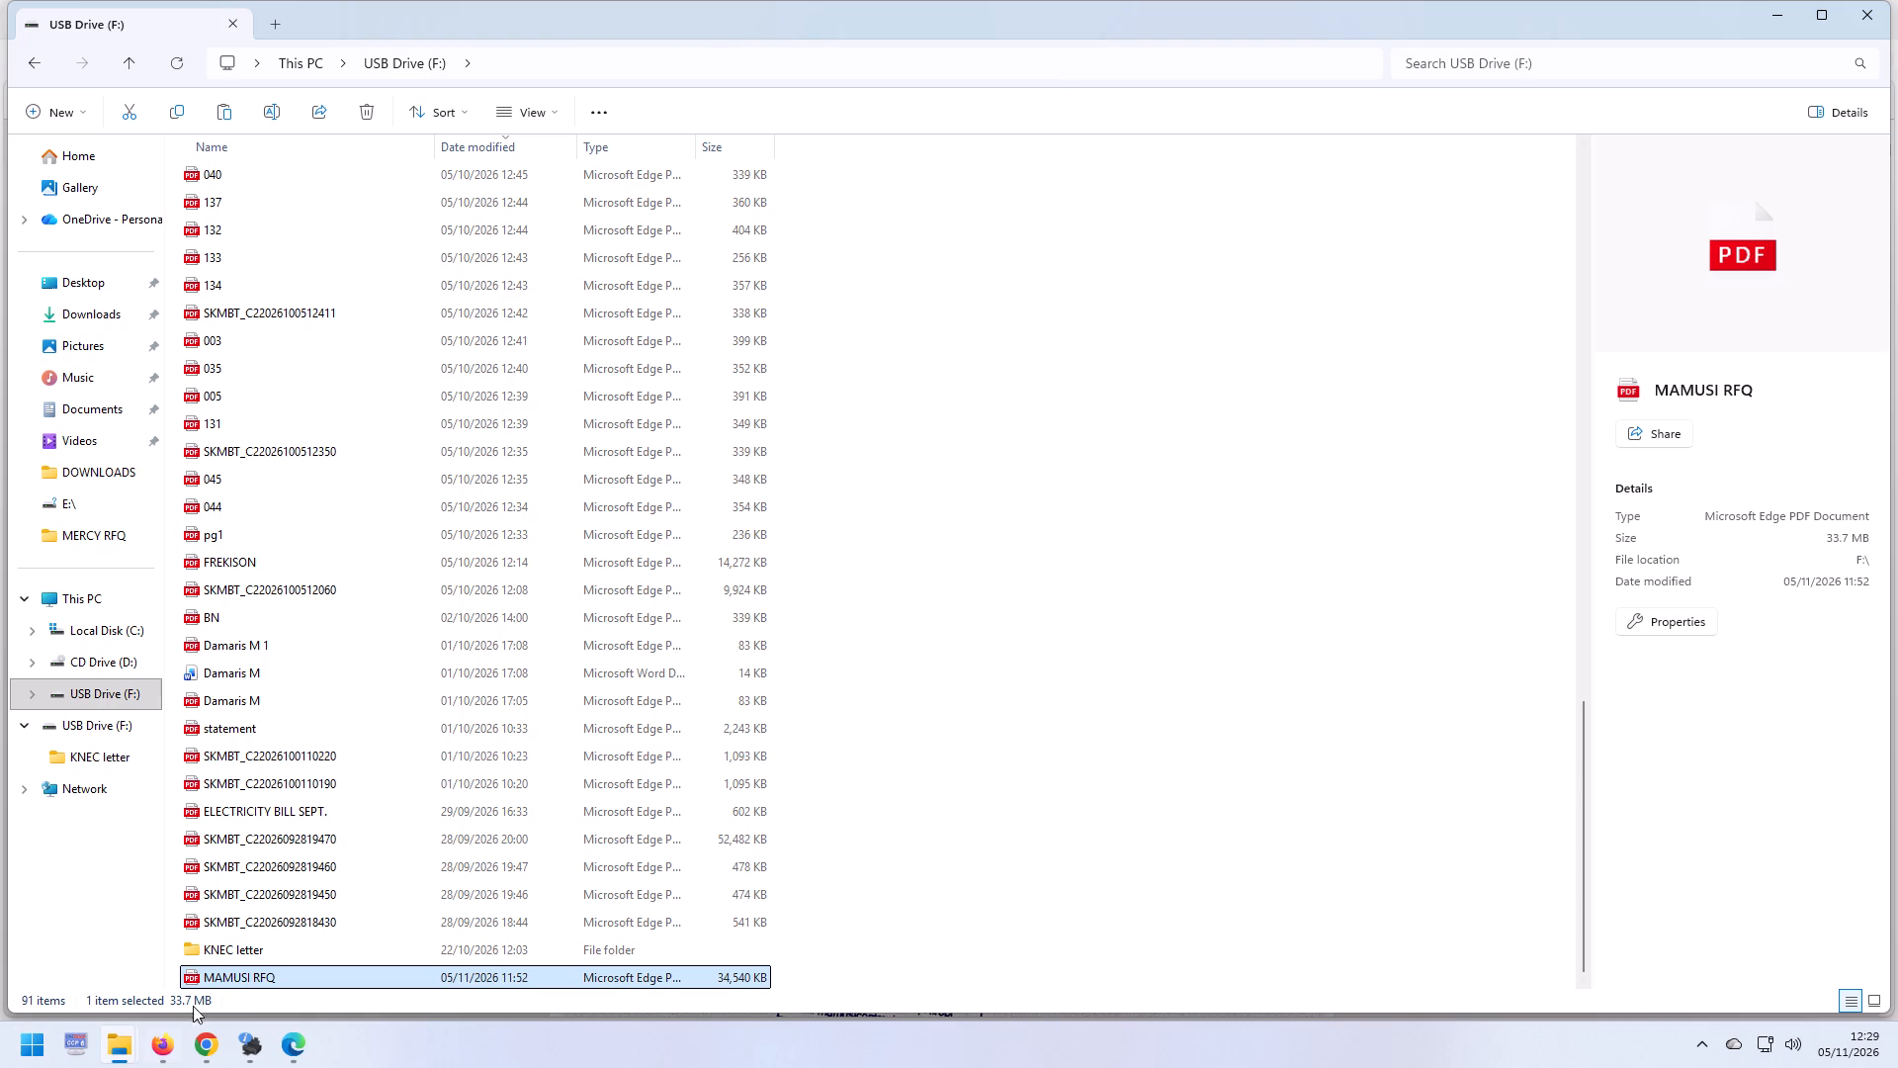
Switch to Microsoft Edge, return to the IFMIS supplier portal's error page and log out of the session.
{"action": "left_click", "coordinate": [286, 1053]}
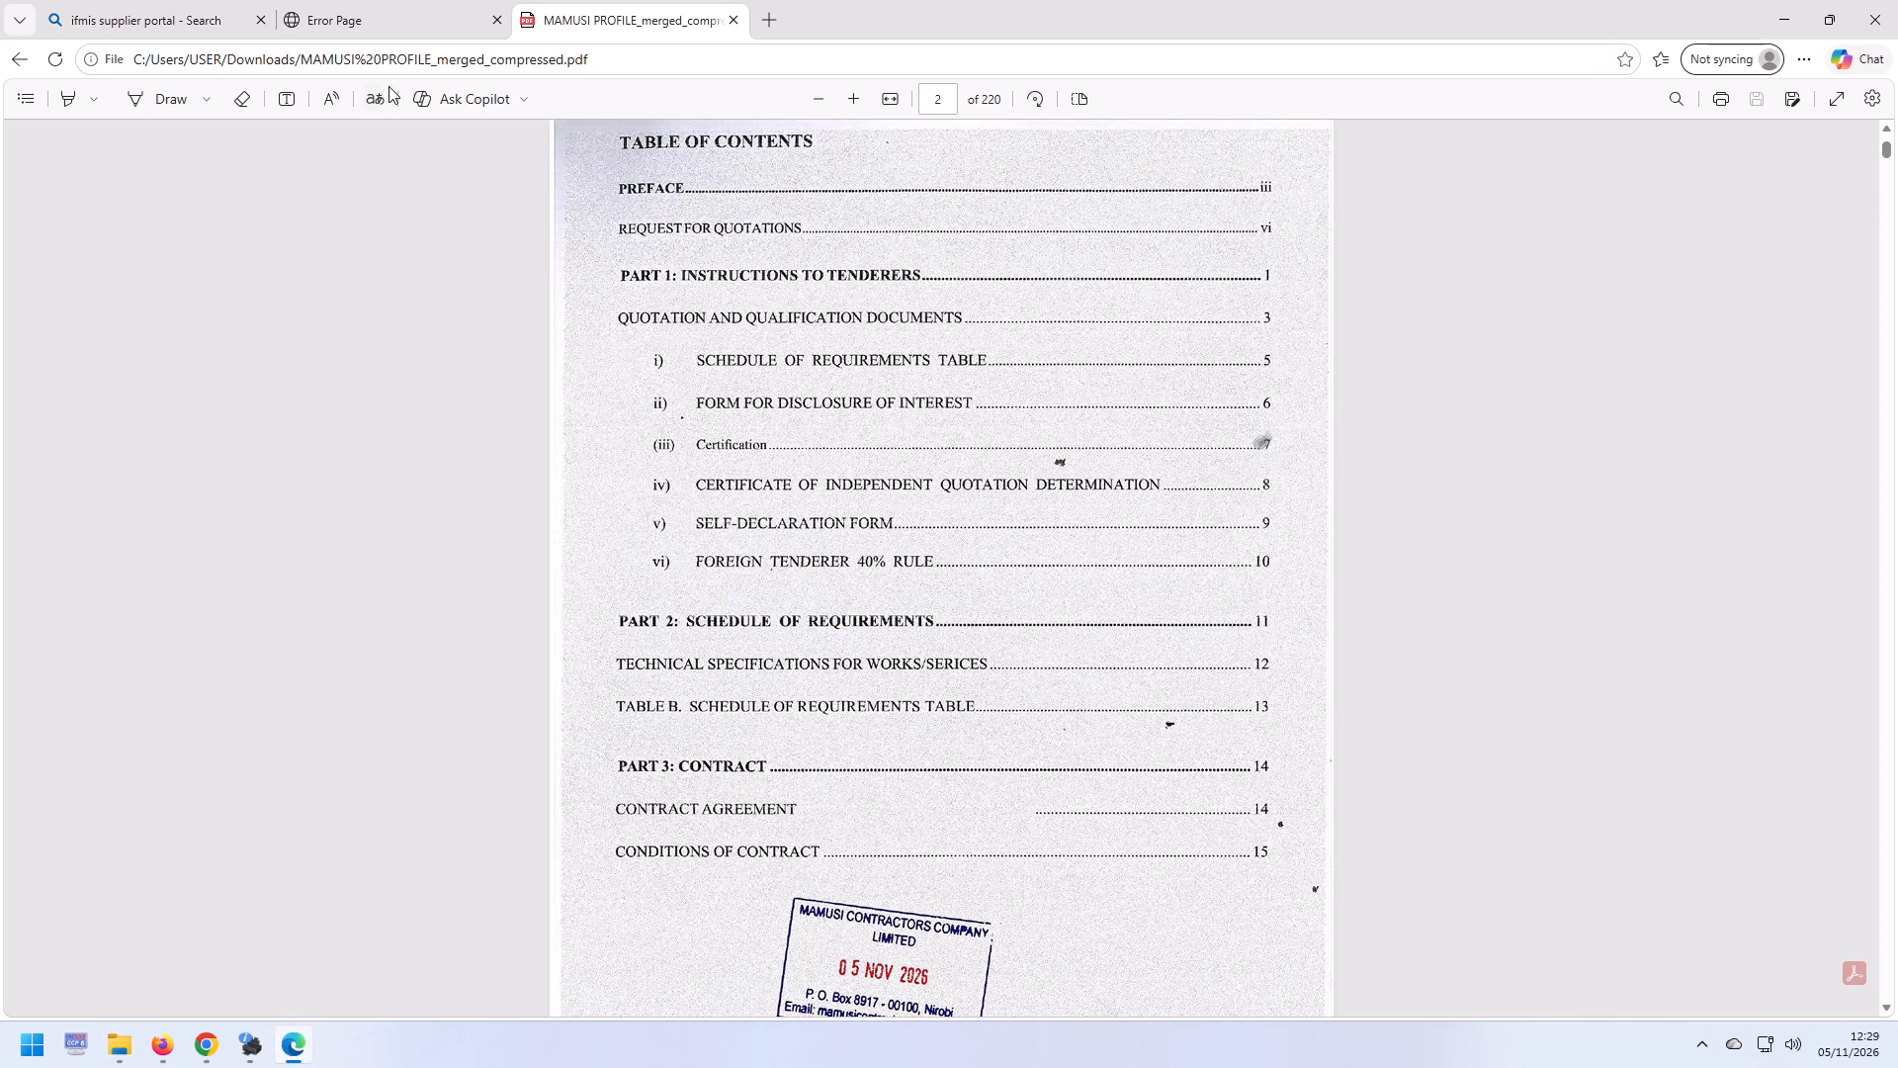
{"action": "left_click", "coordinate": [363, 0]}
{"action": "left_click", "coordinate": [961, 171]}
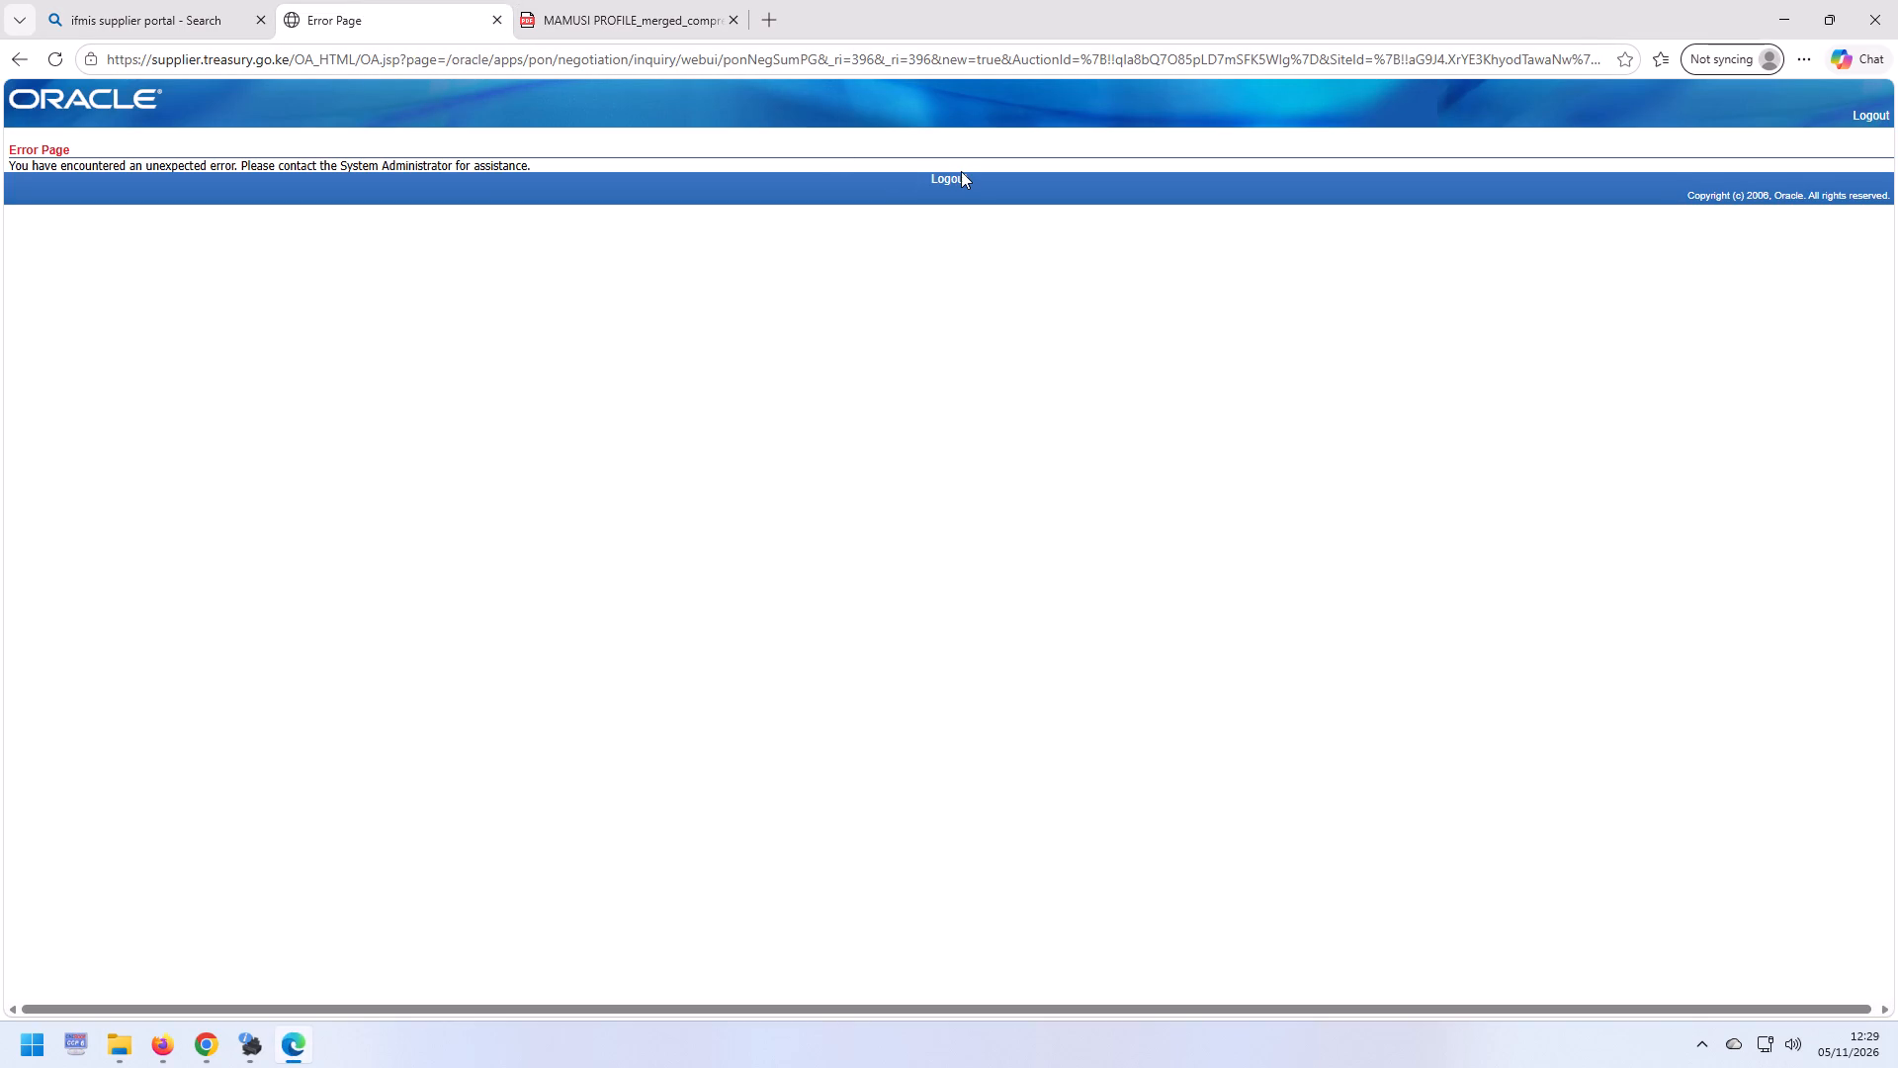
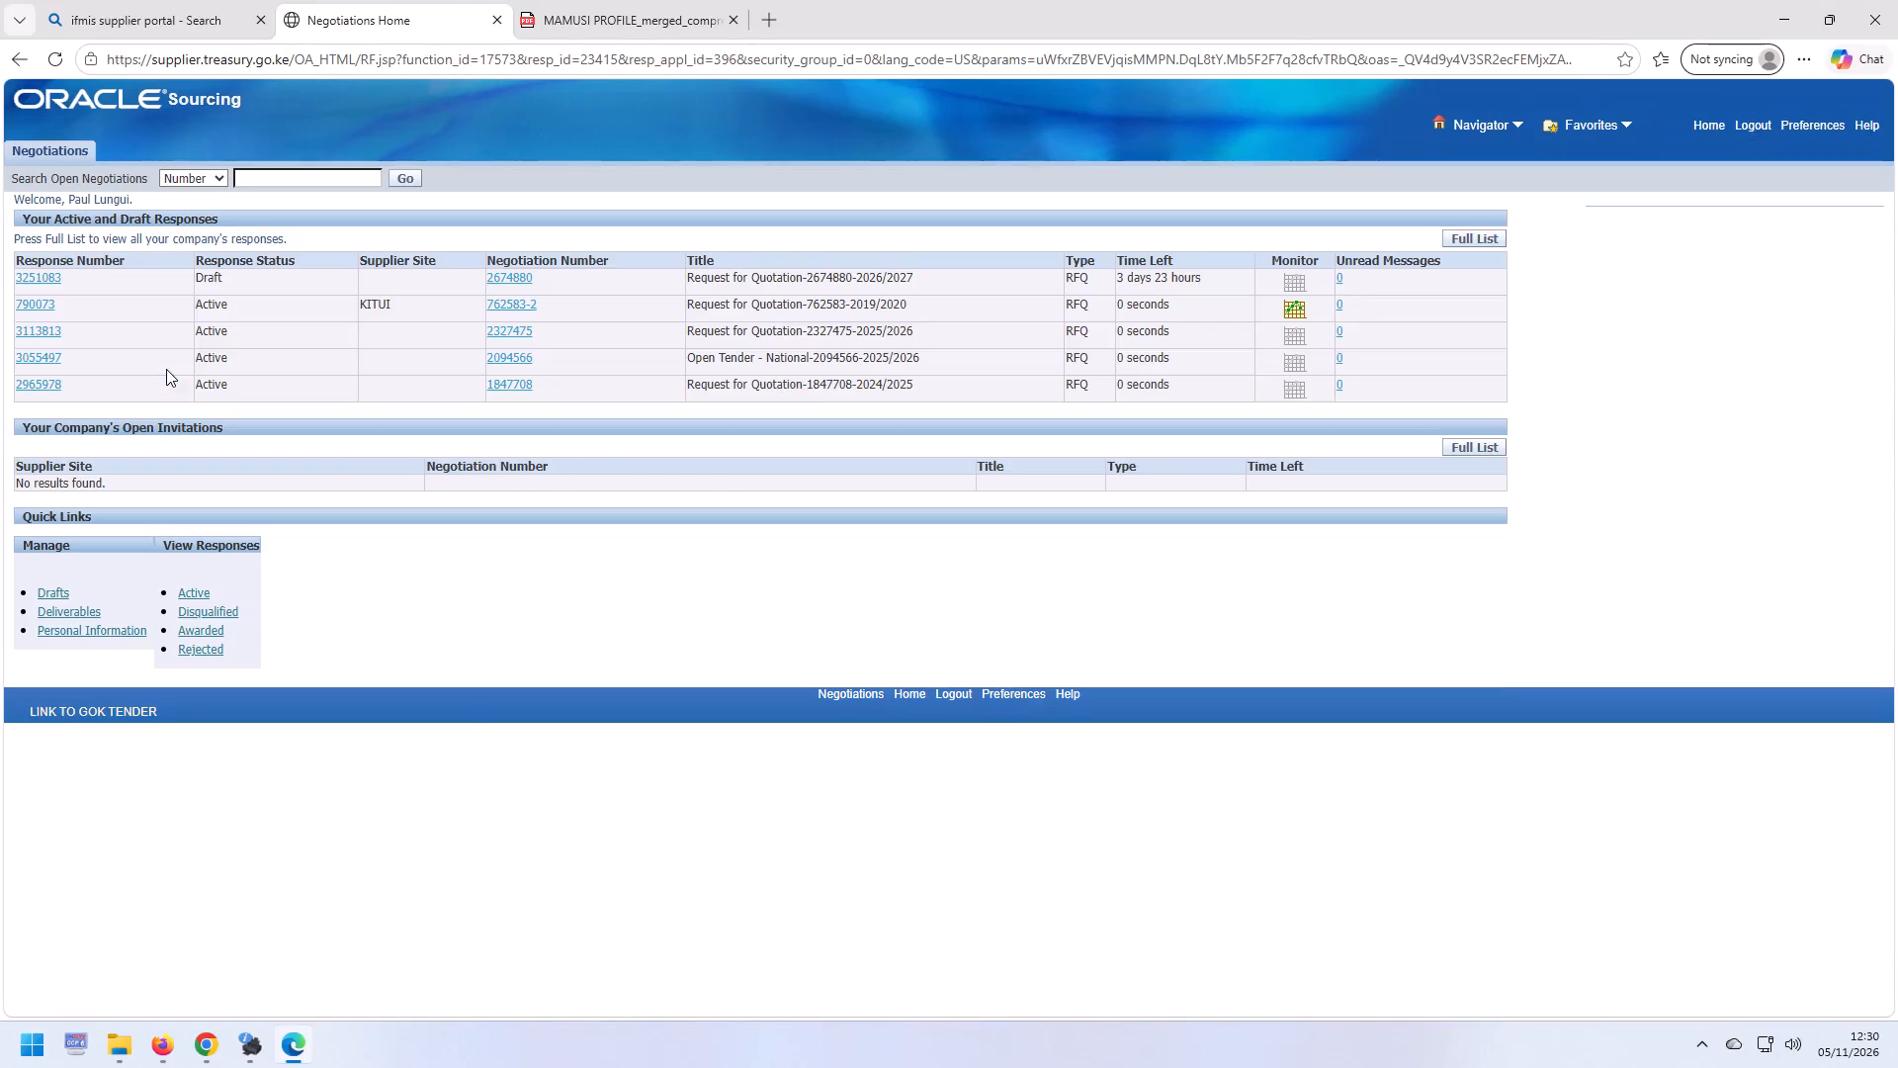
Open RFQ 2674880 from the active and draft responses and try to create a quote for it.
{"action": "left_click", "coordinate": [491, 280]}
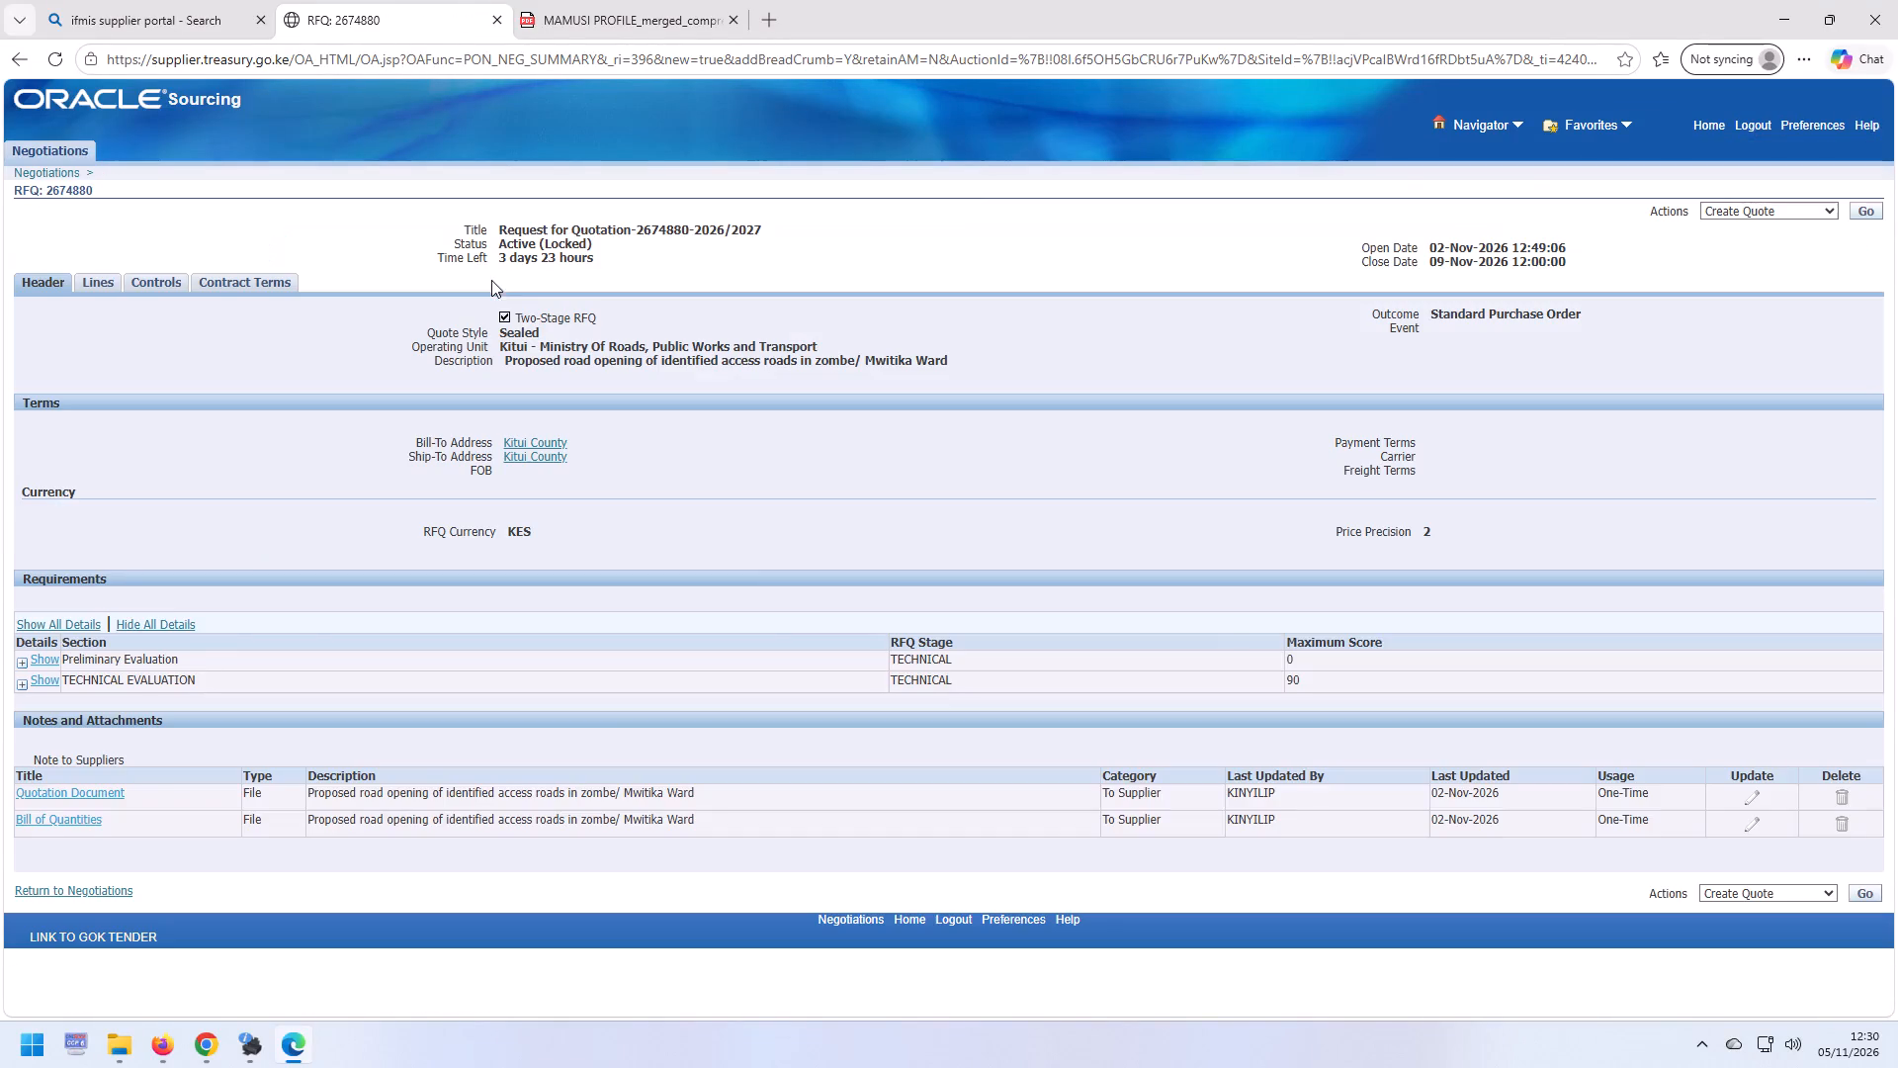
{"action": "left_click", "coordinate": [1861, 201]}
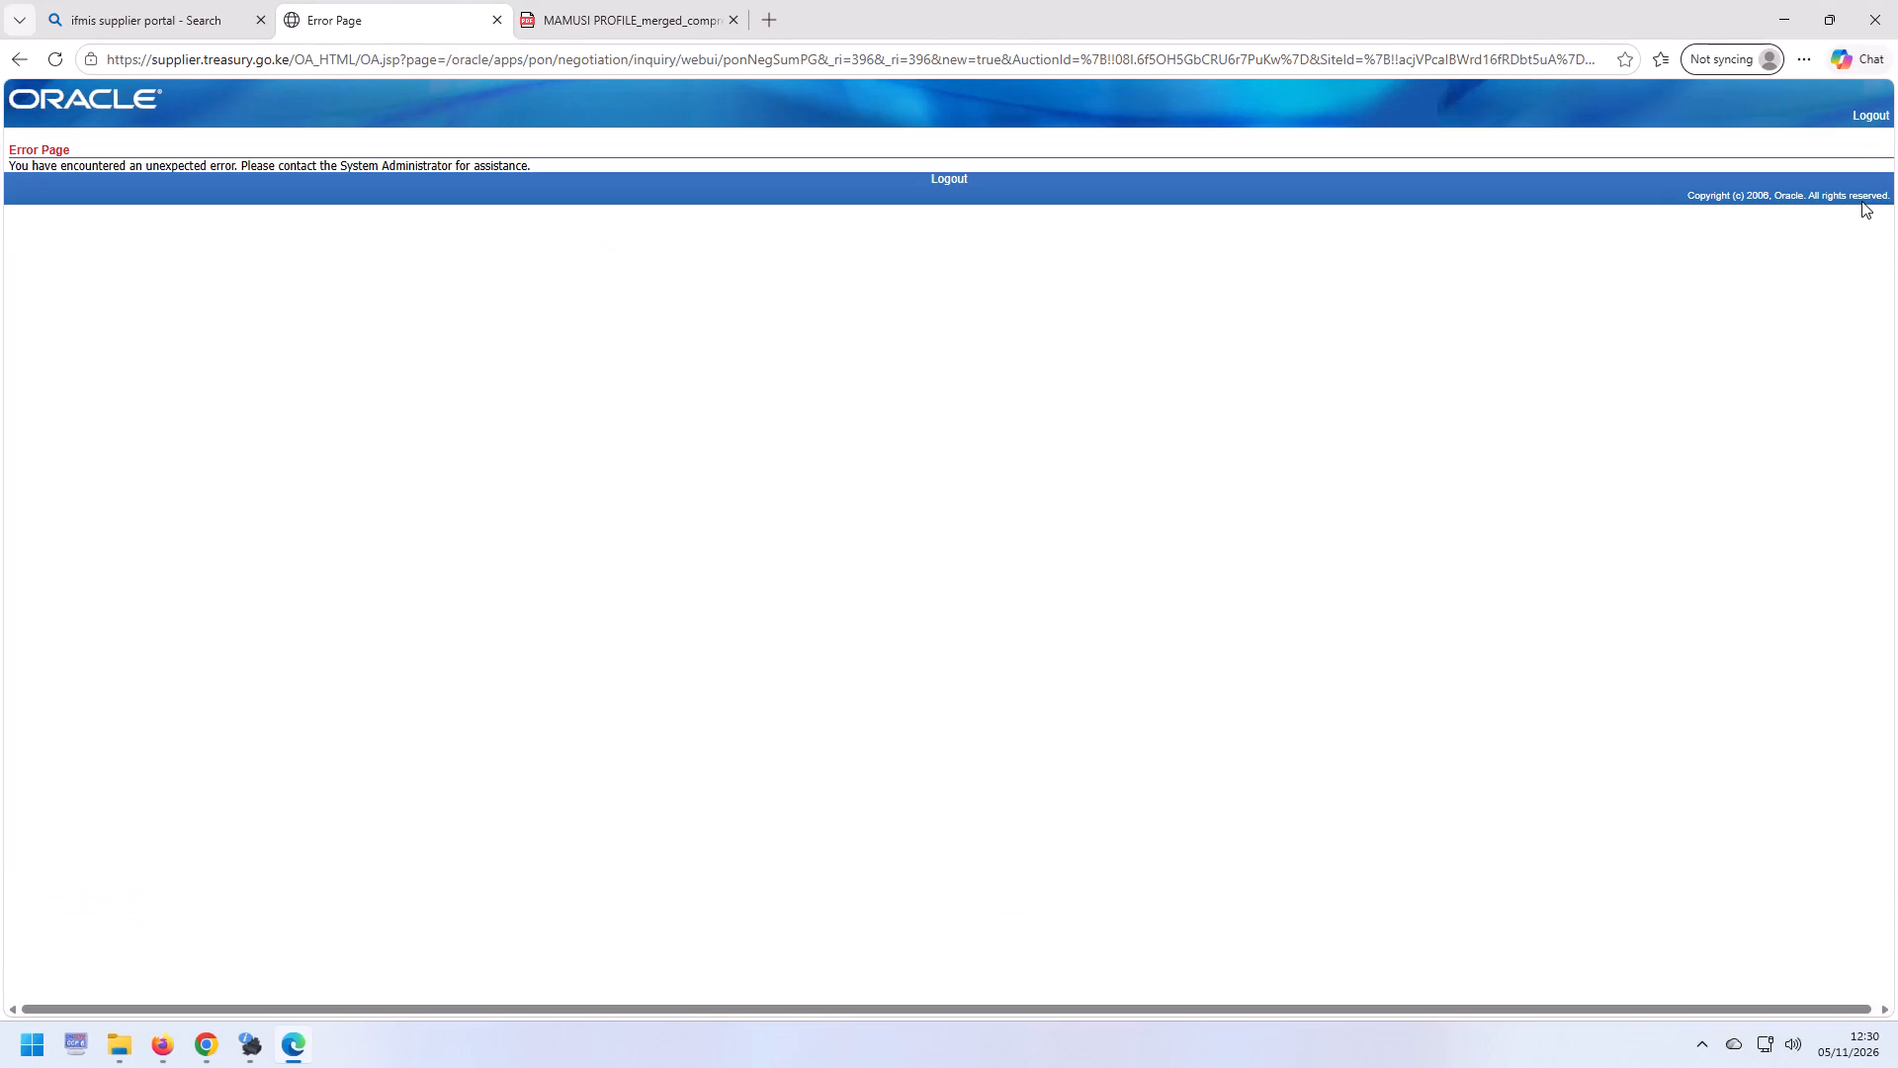
Close the Microsoft Edge window showing the supplier portal's error page.
{"action": "left_click", "coordinate": [1897, 0]}
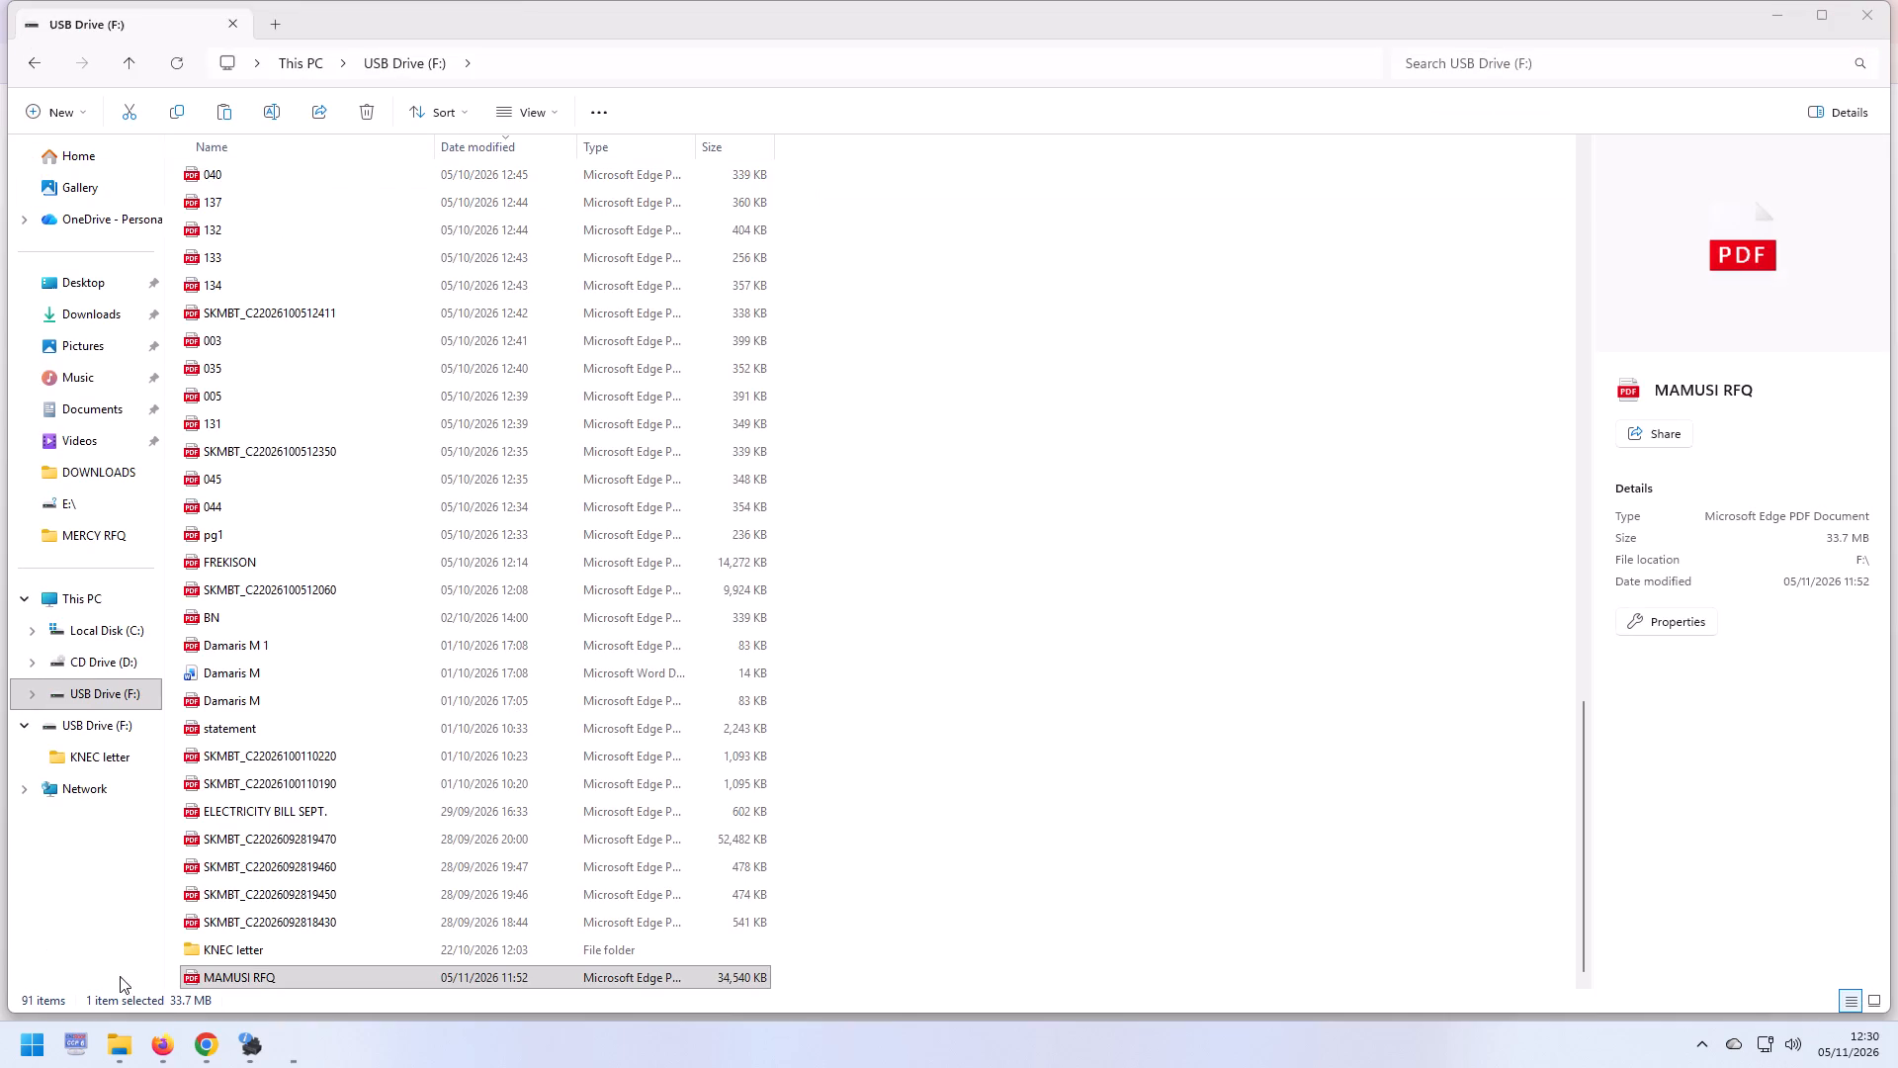
Switch to Google Chrome, search for ifmis portal in a new tab and open the supplier.treasury.go.ke AppsLogin result.
{"action": "left_click", "coordinate": [199, 1049]}
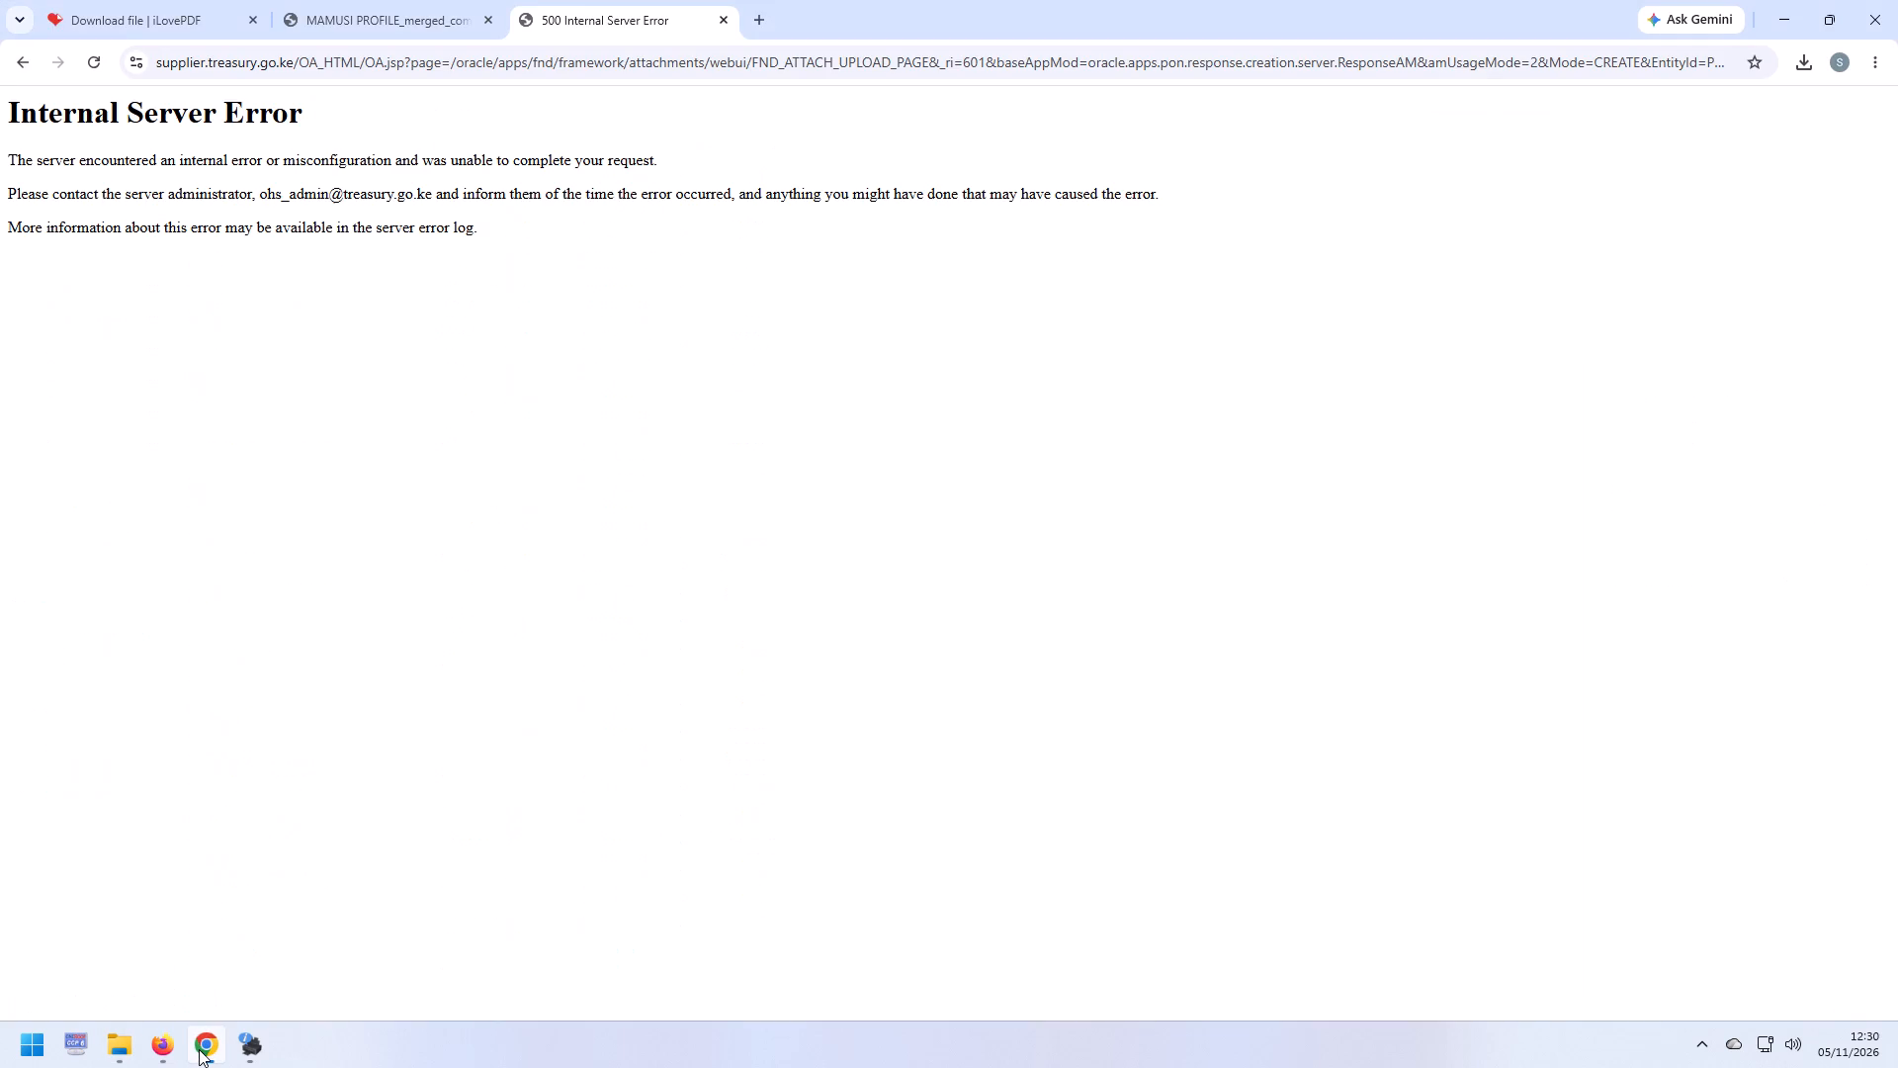
{"action": "left_click", "coordinate": [754, 7]}
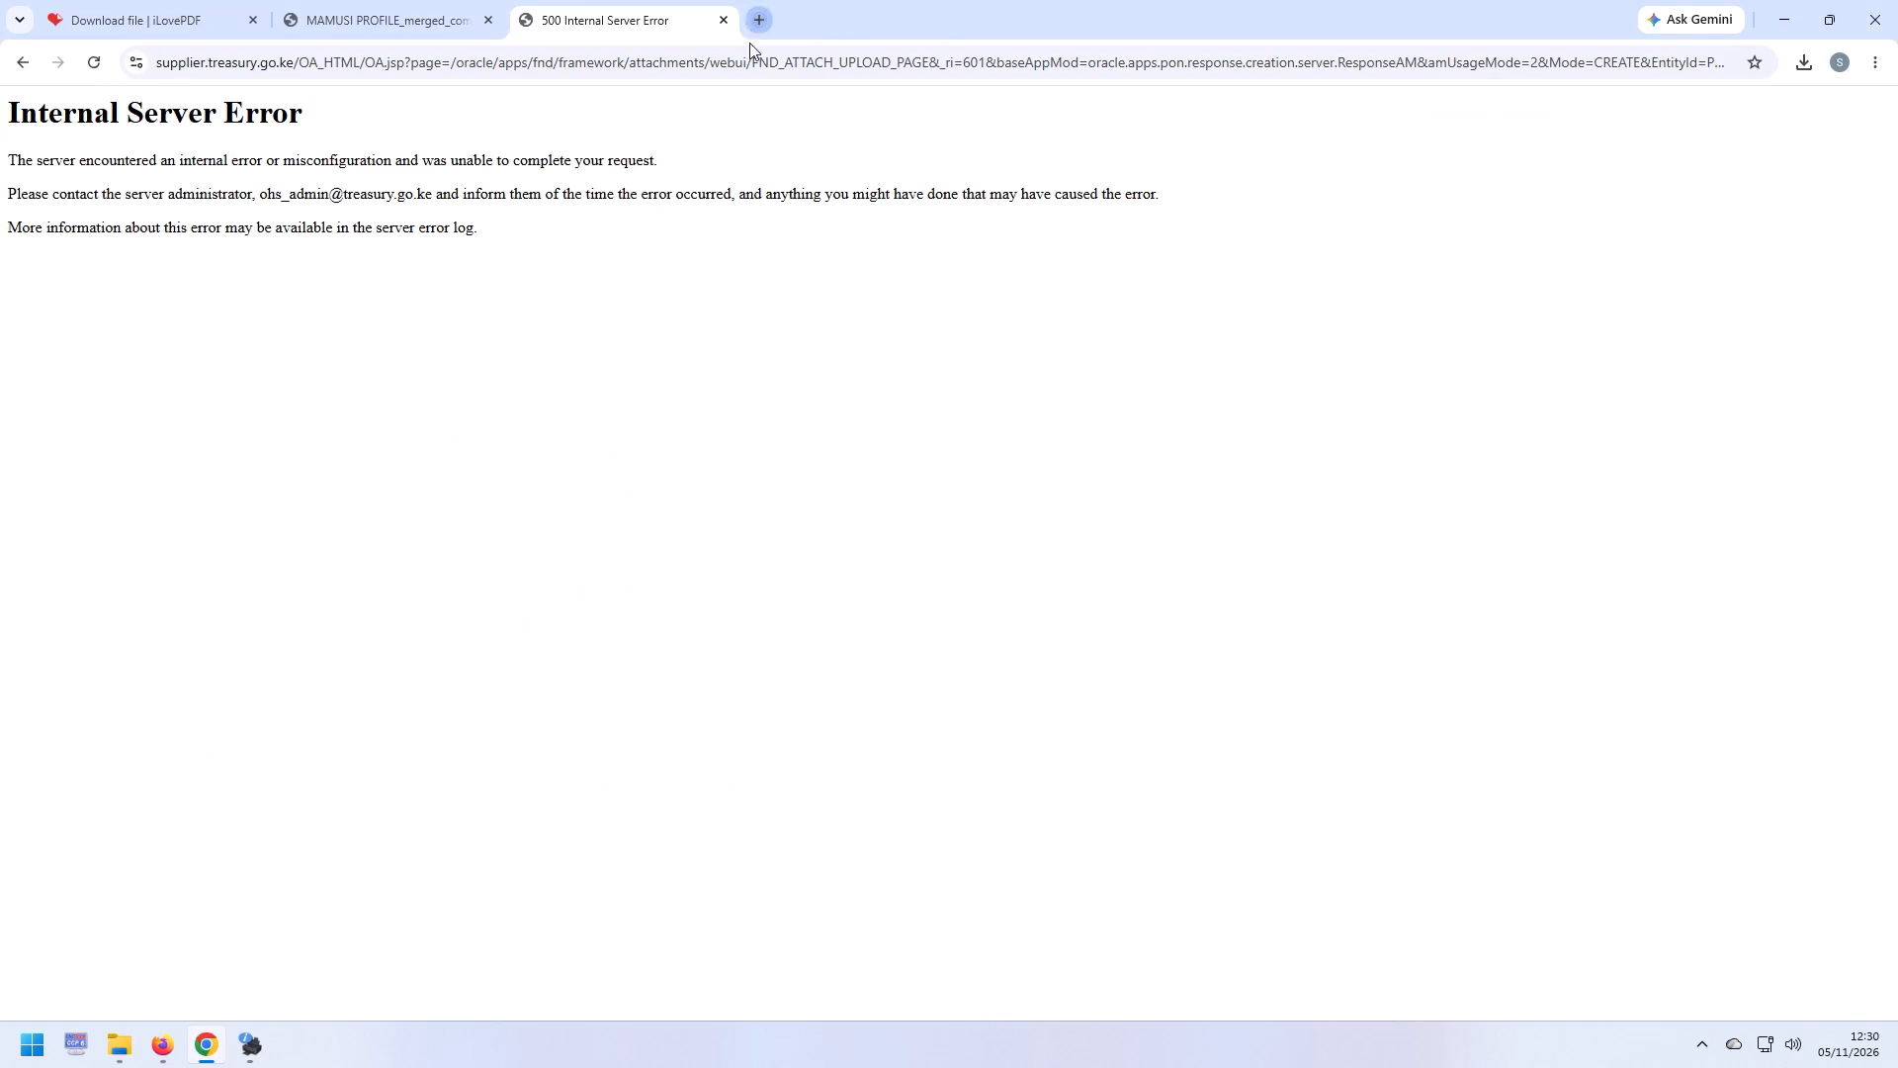
{"action": "left_click", "coordinate": [755, 60]}
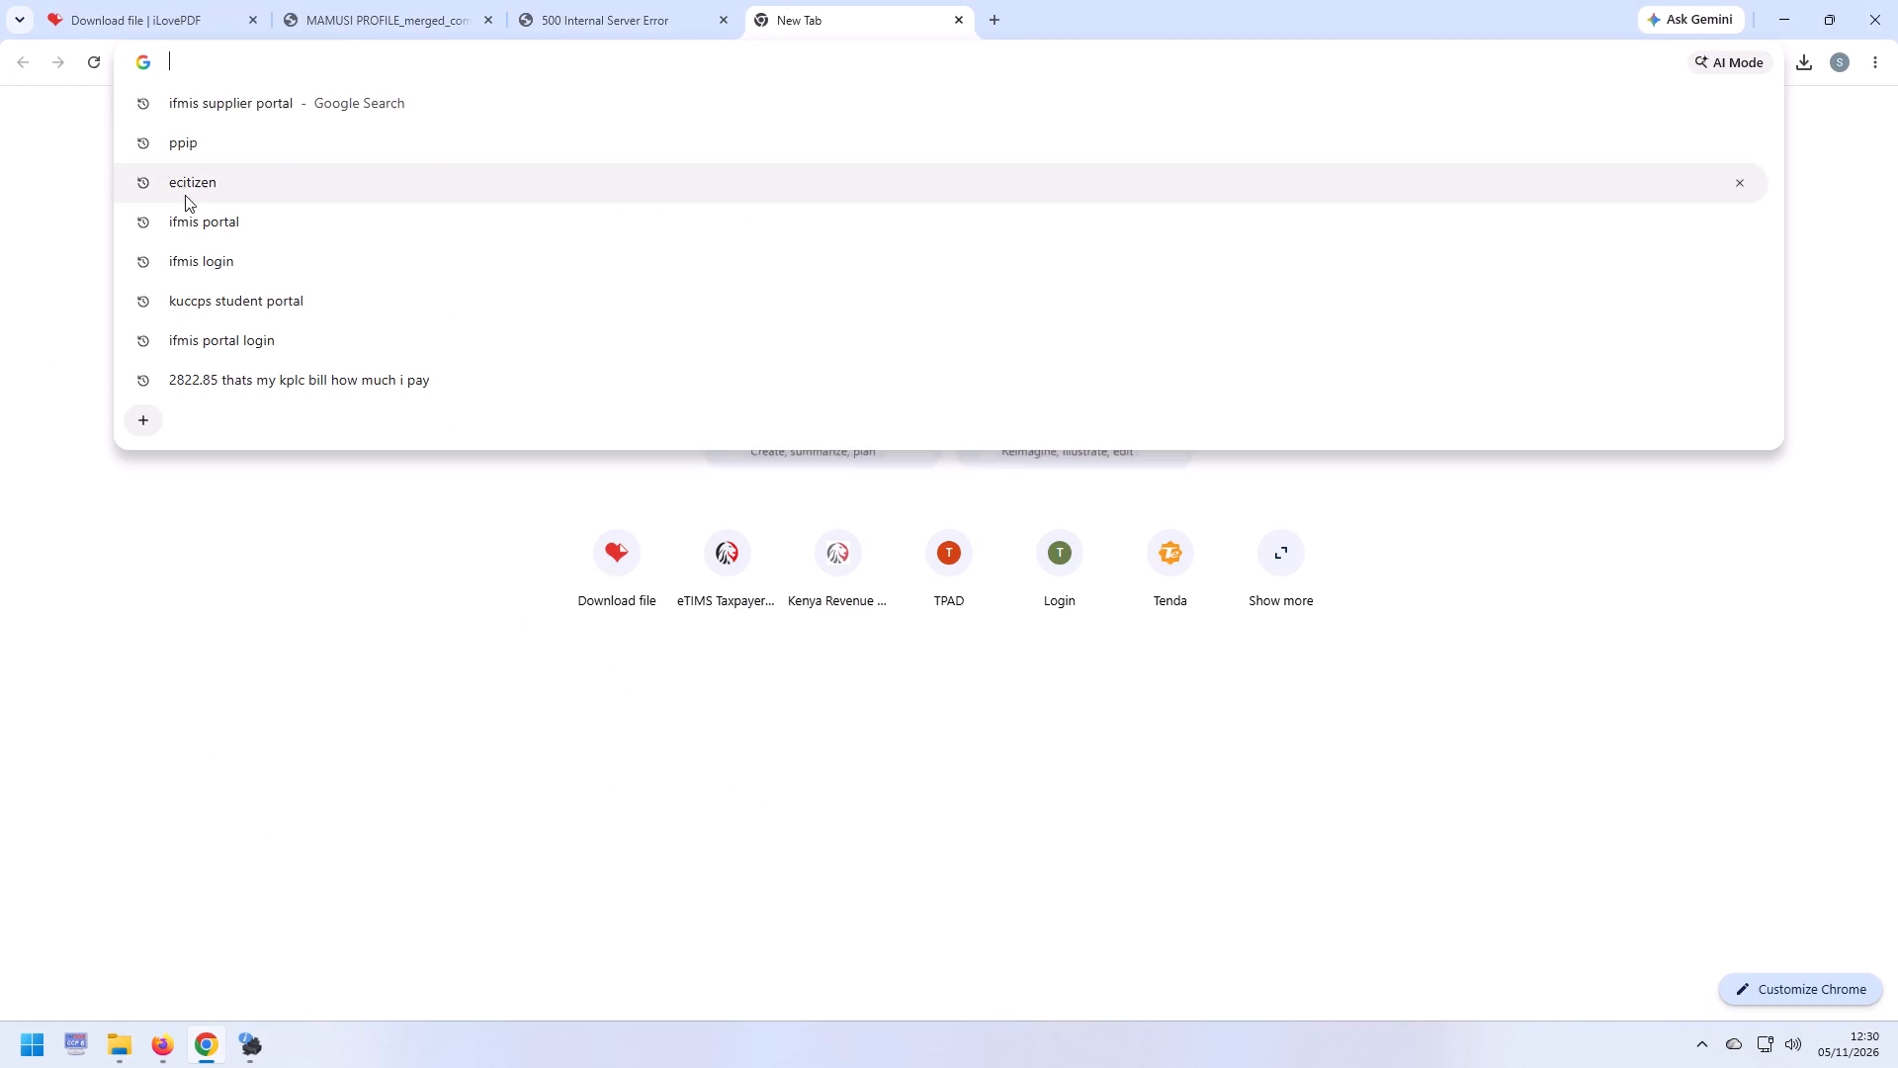
{"action": "left_click", "coordinate": [211, 226]}
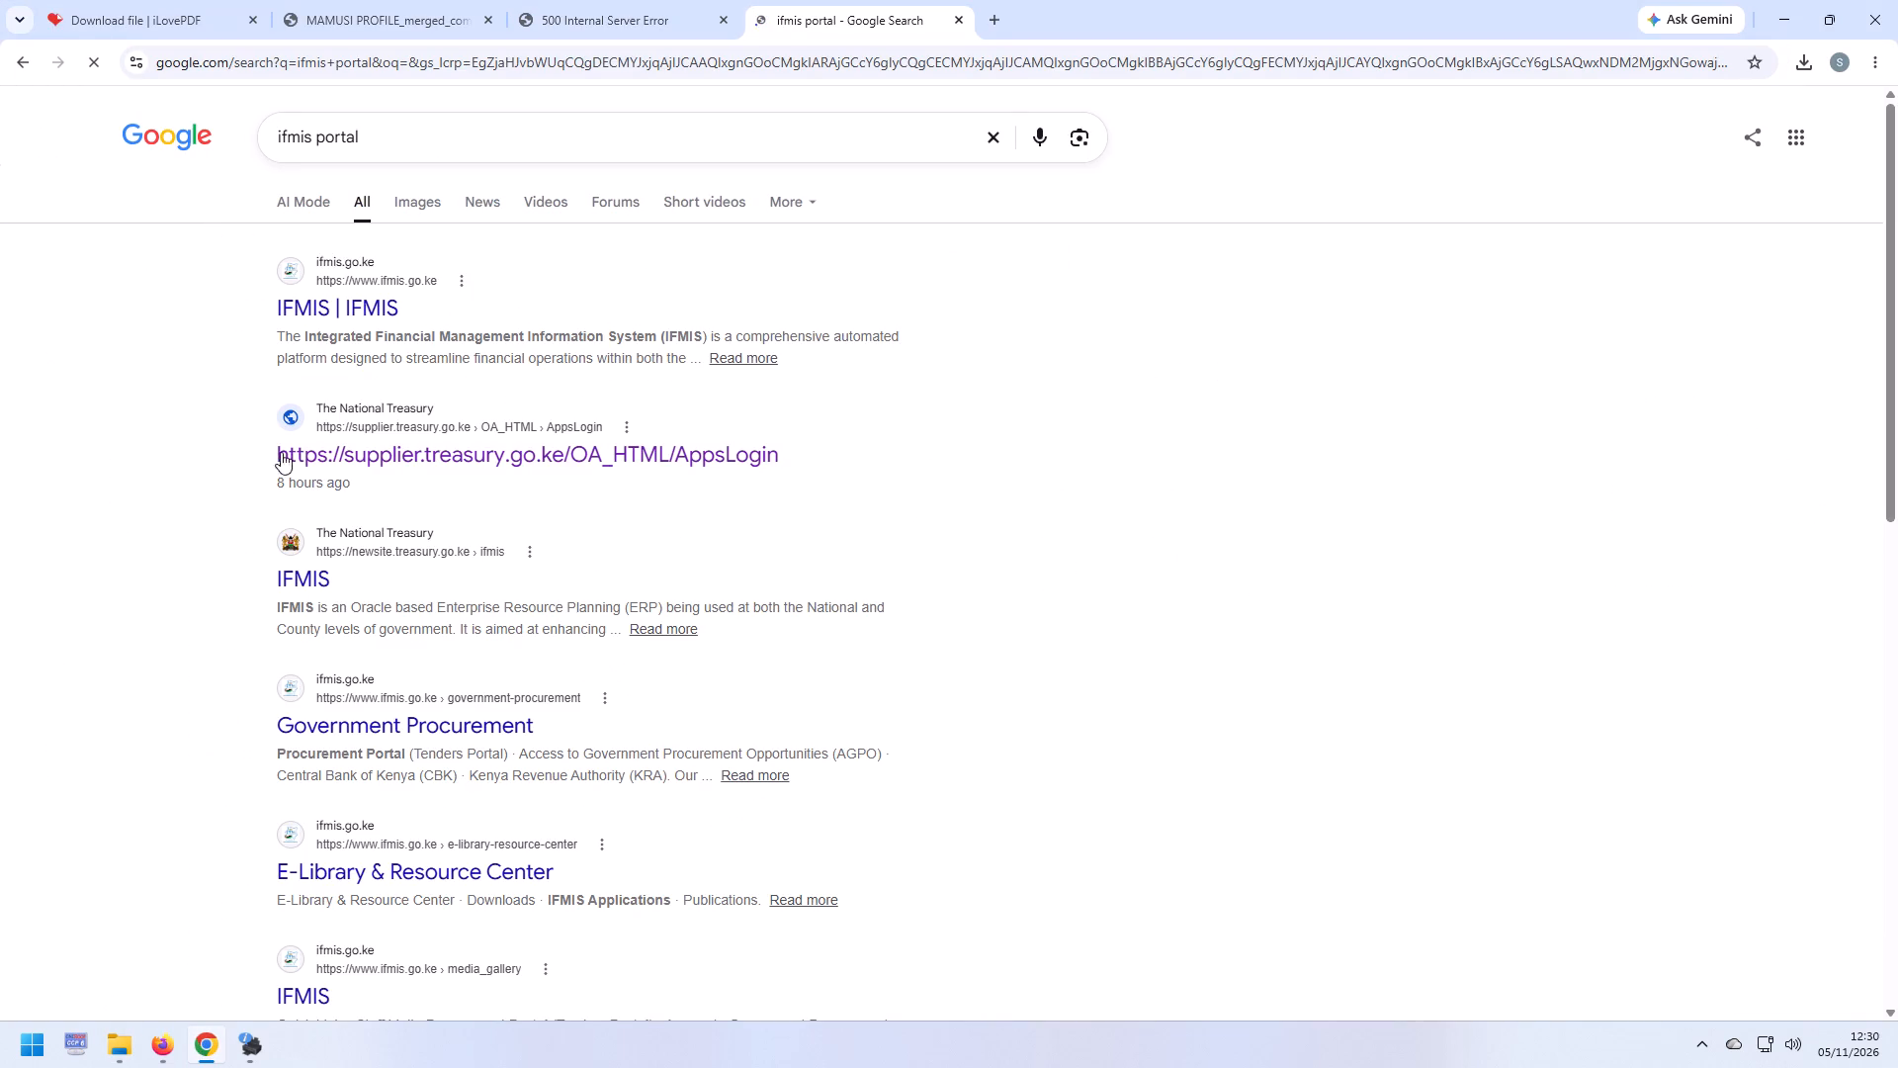
{"action": "left_click", "coordinate": [365, 437]}
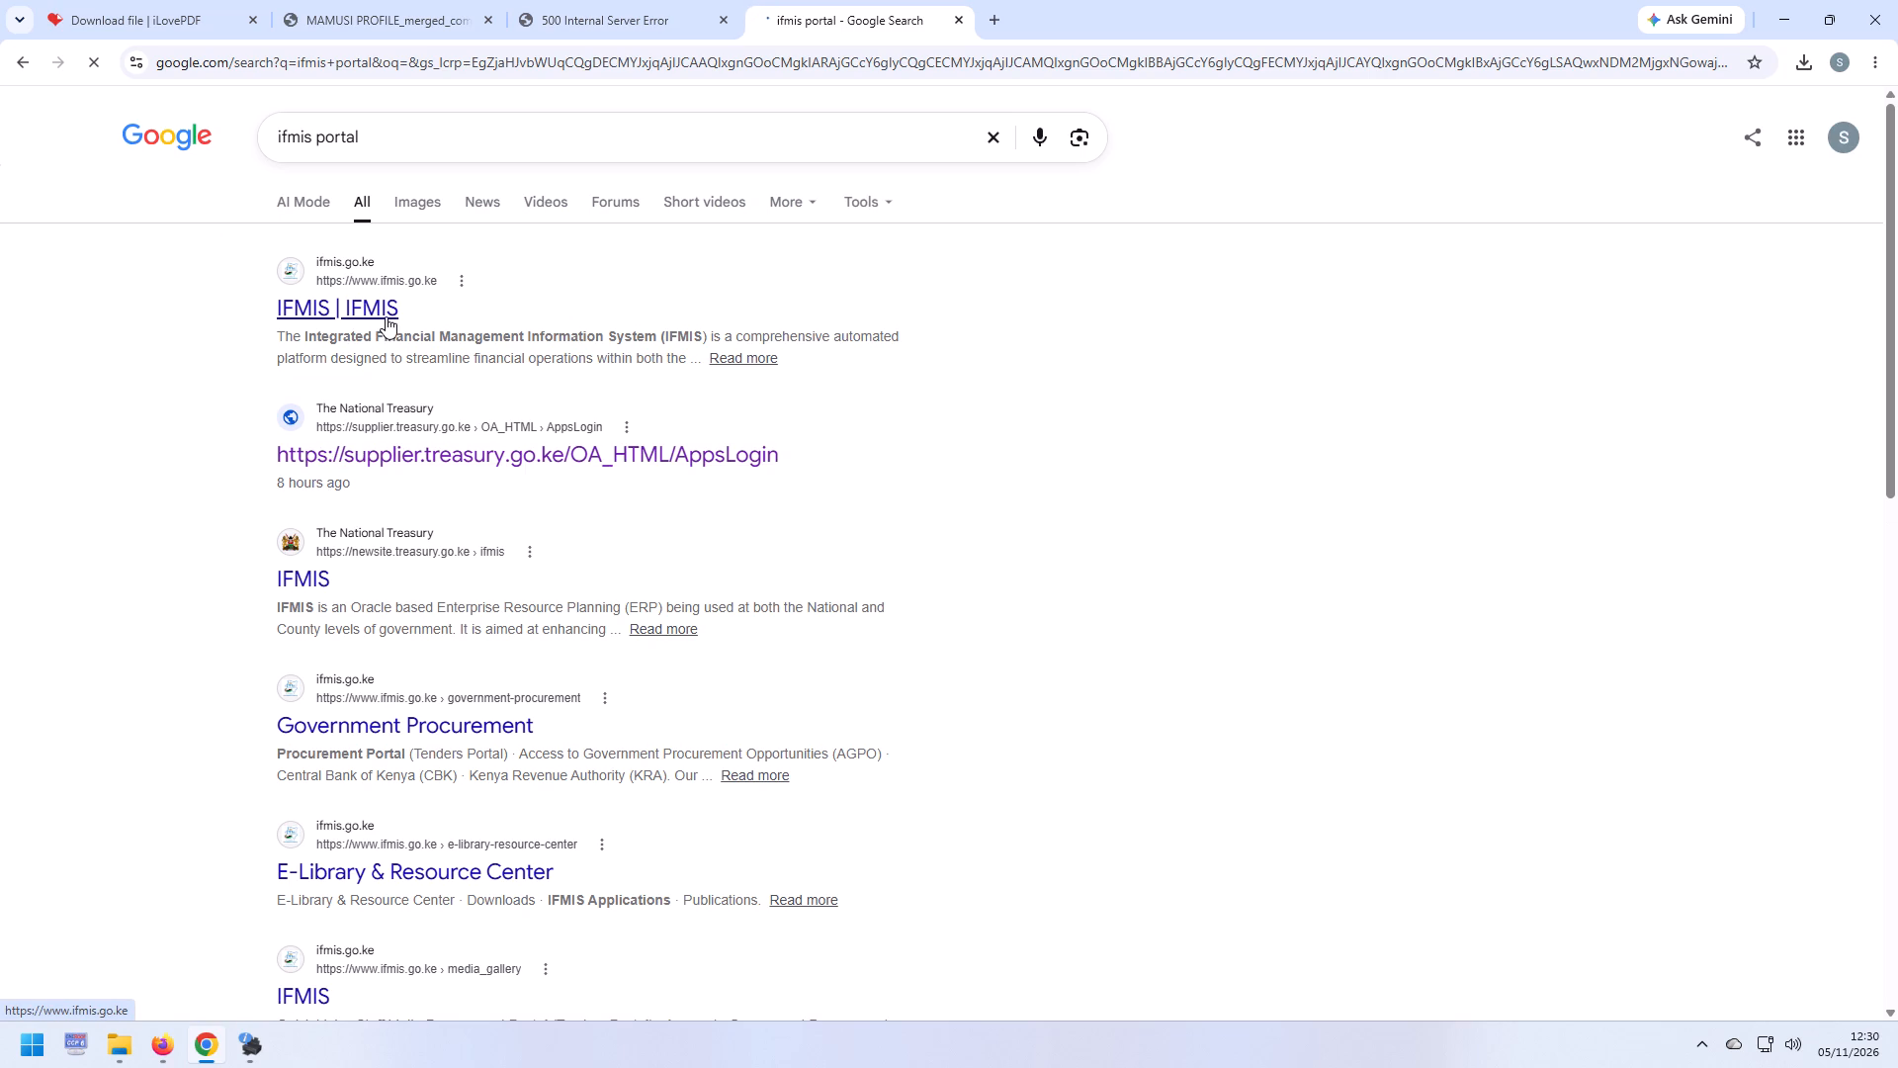
Switch to Firefox to access the supplier.treasury.go.ke portal there.
{"action": "left_click", "coordinate": [174, 1049]}
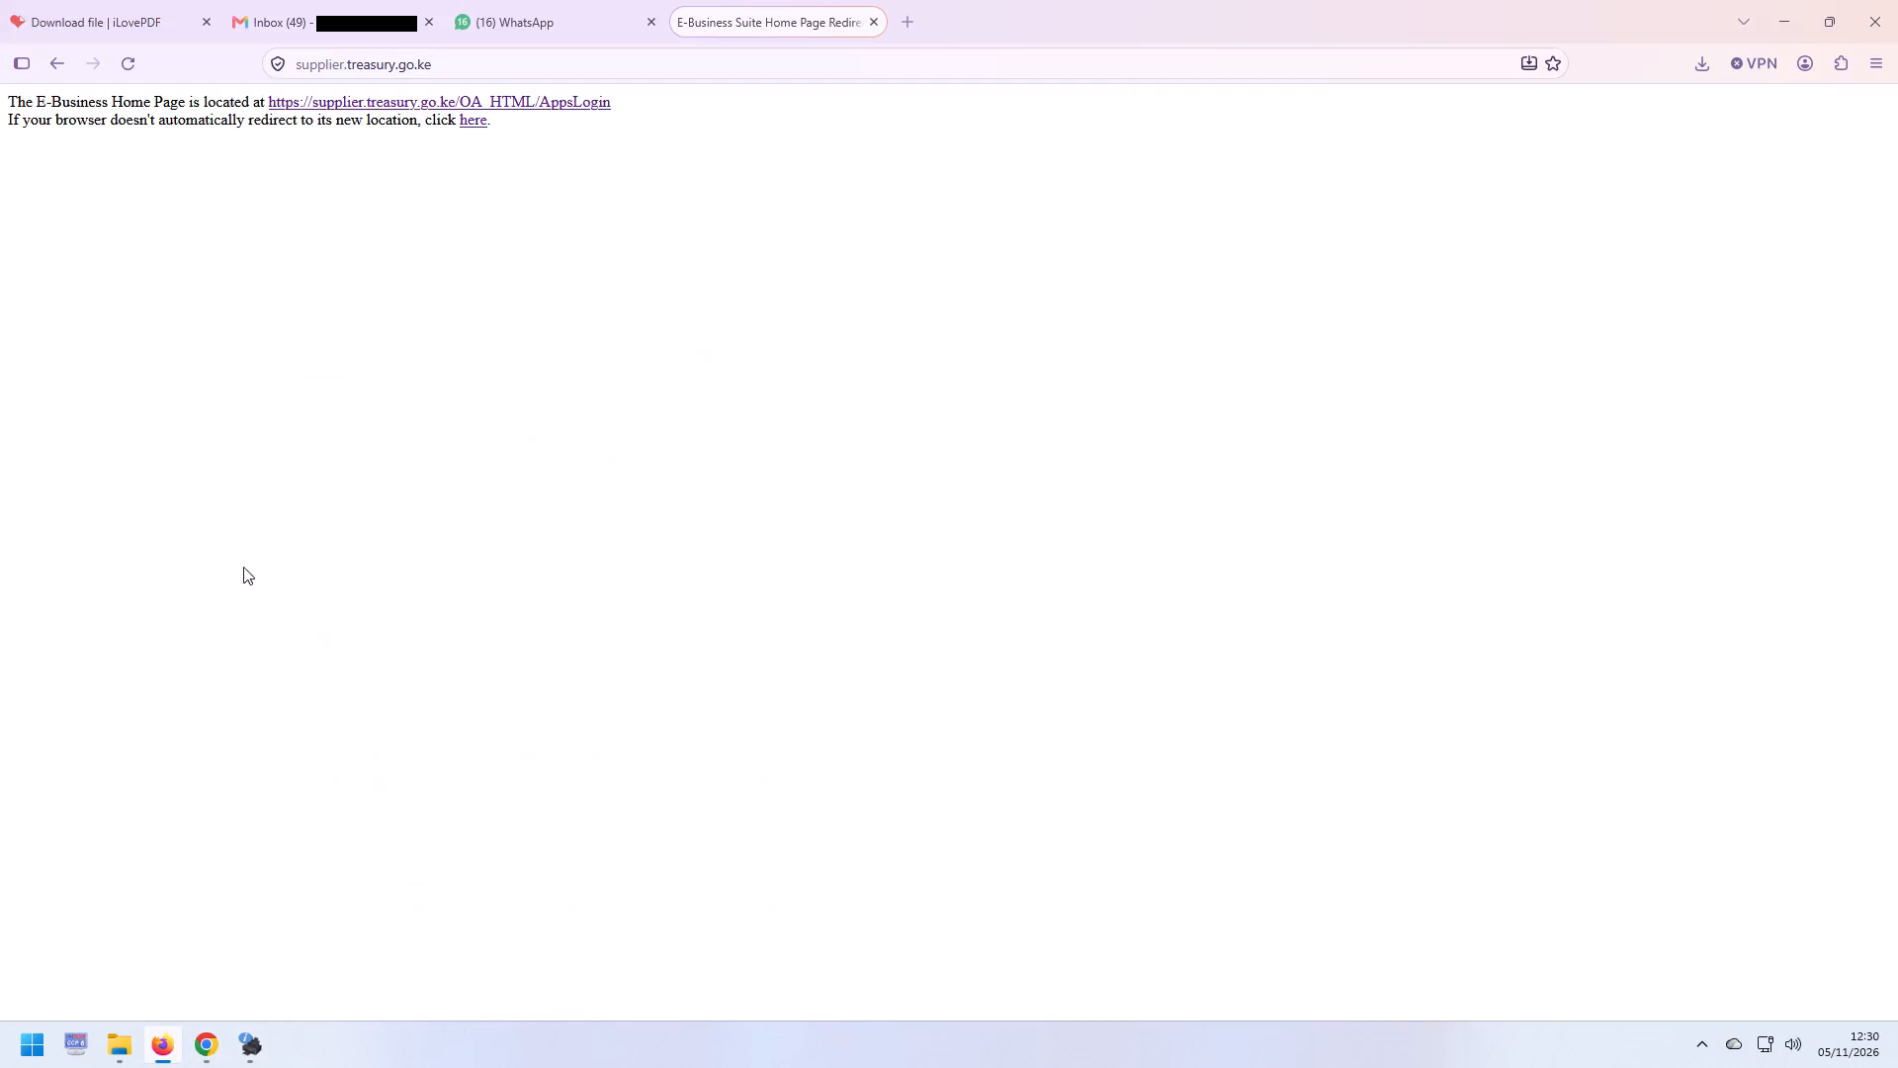
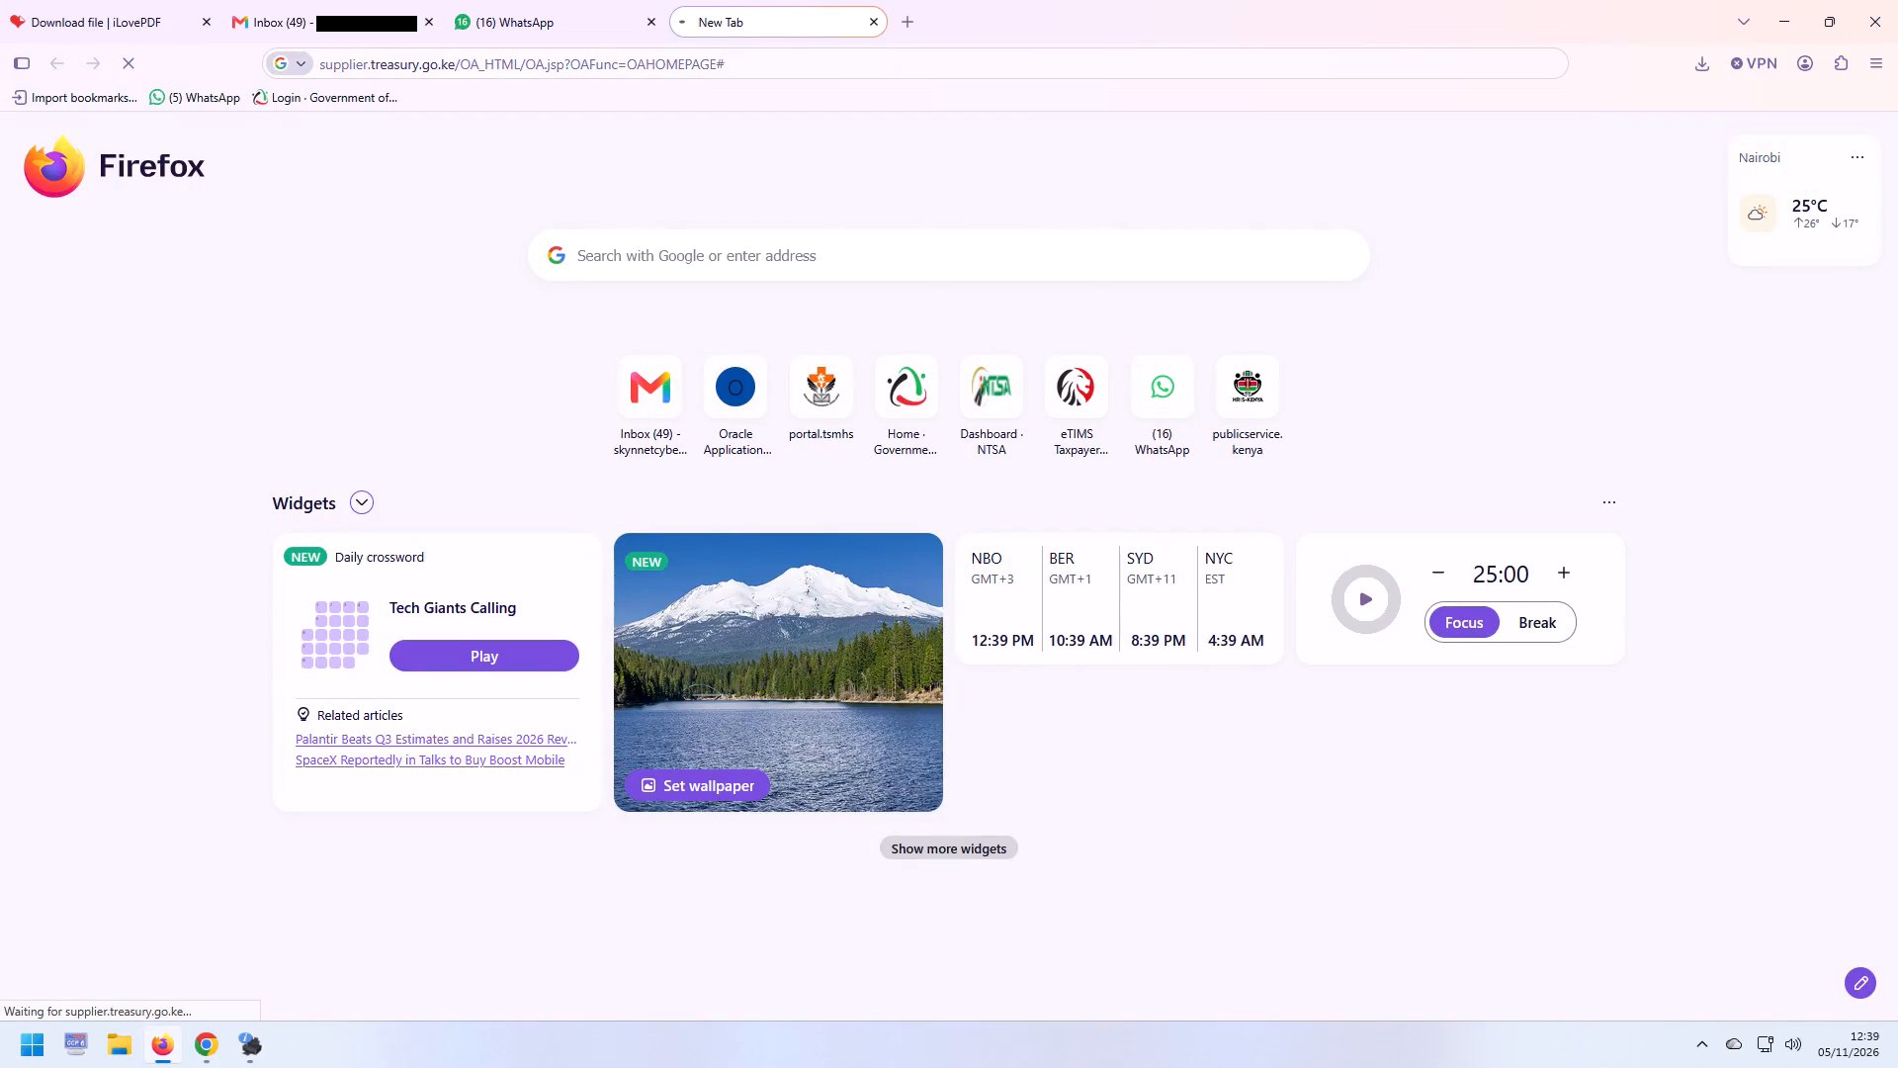
Switch from Firefox to Google Chrome to return to the IFMIS supplier portal's error page.
{"action": "left_click", "coordinate": [216, 1052]}
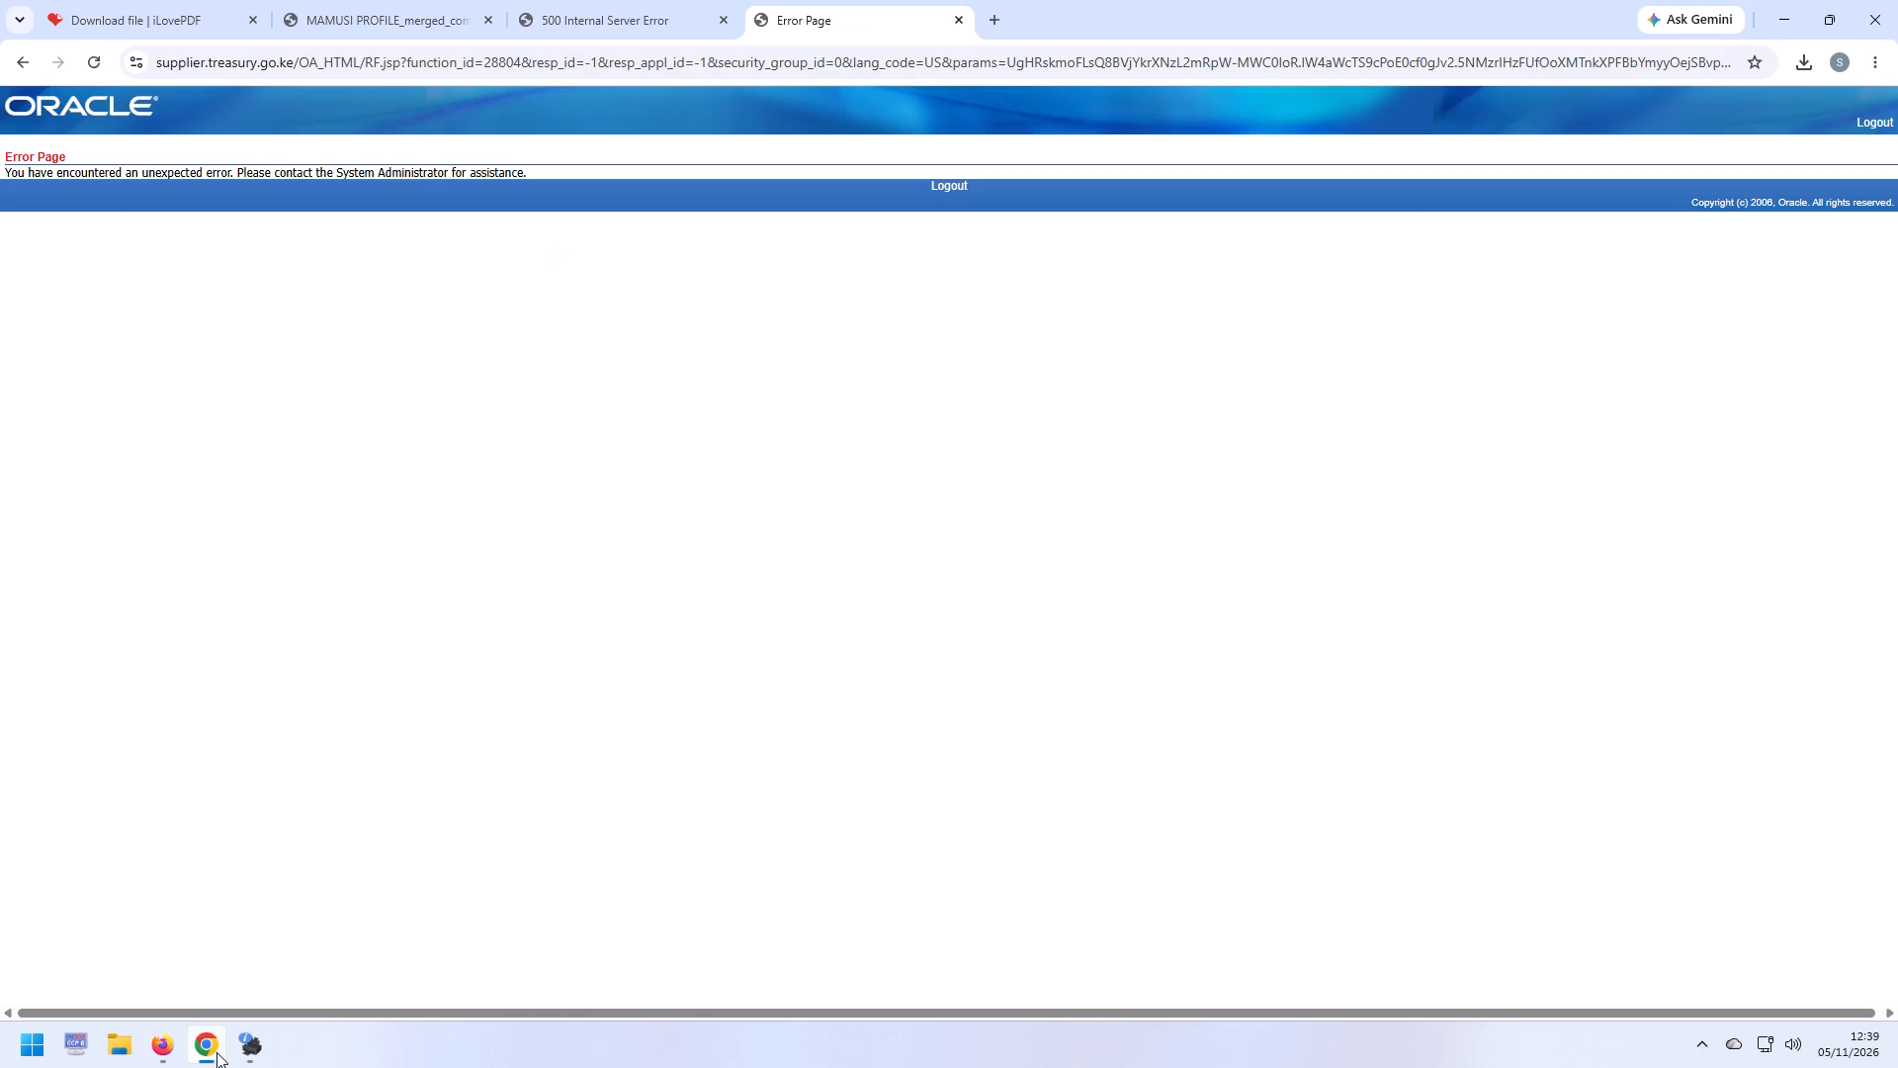
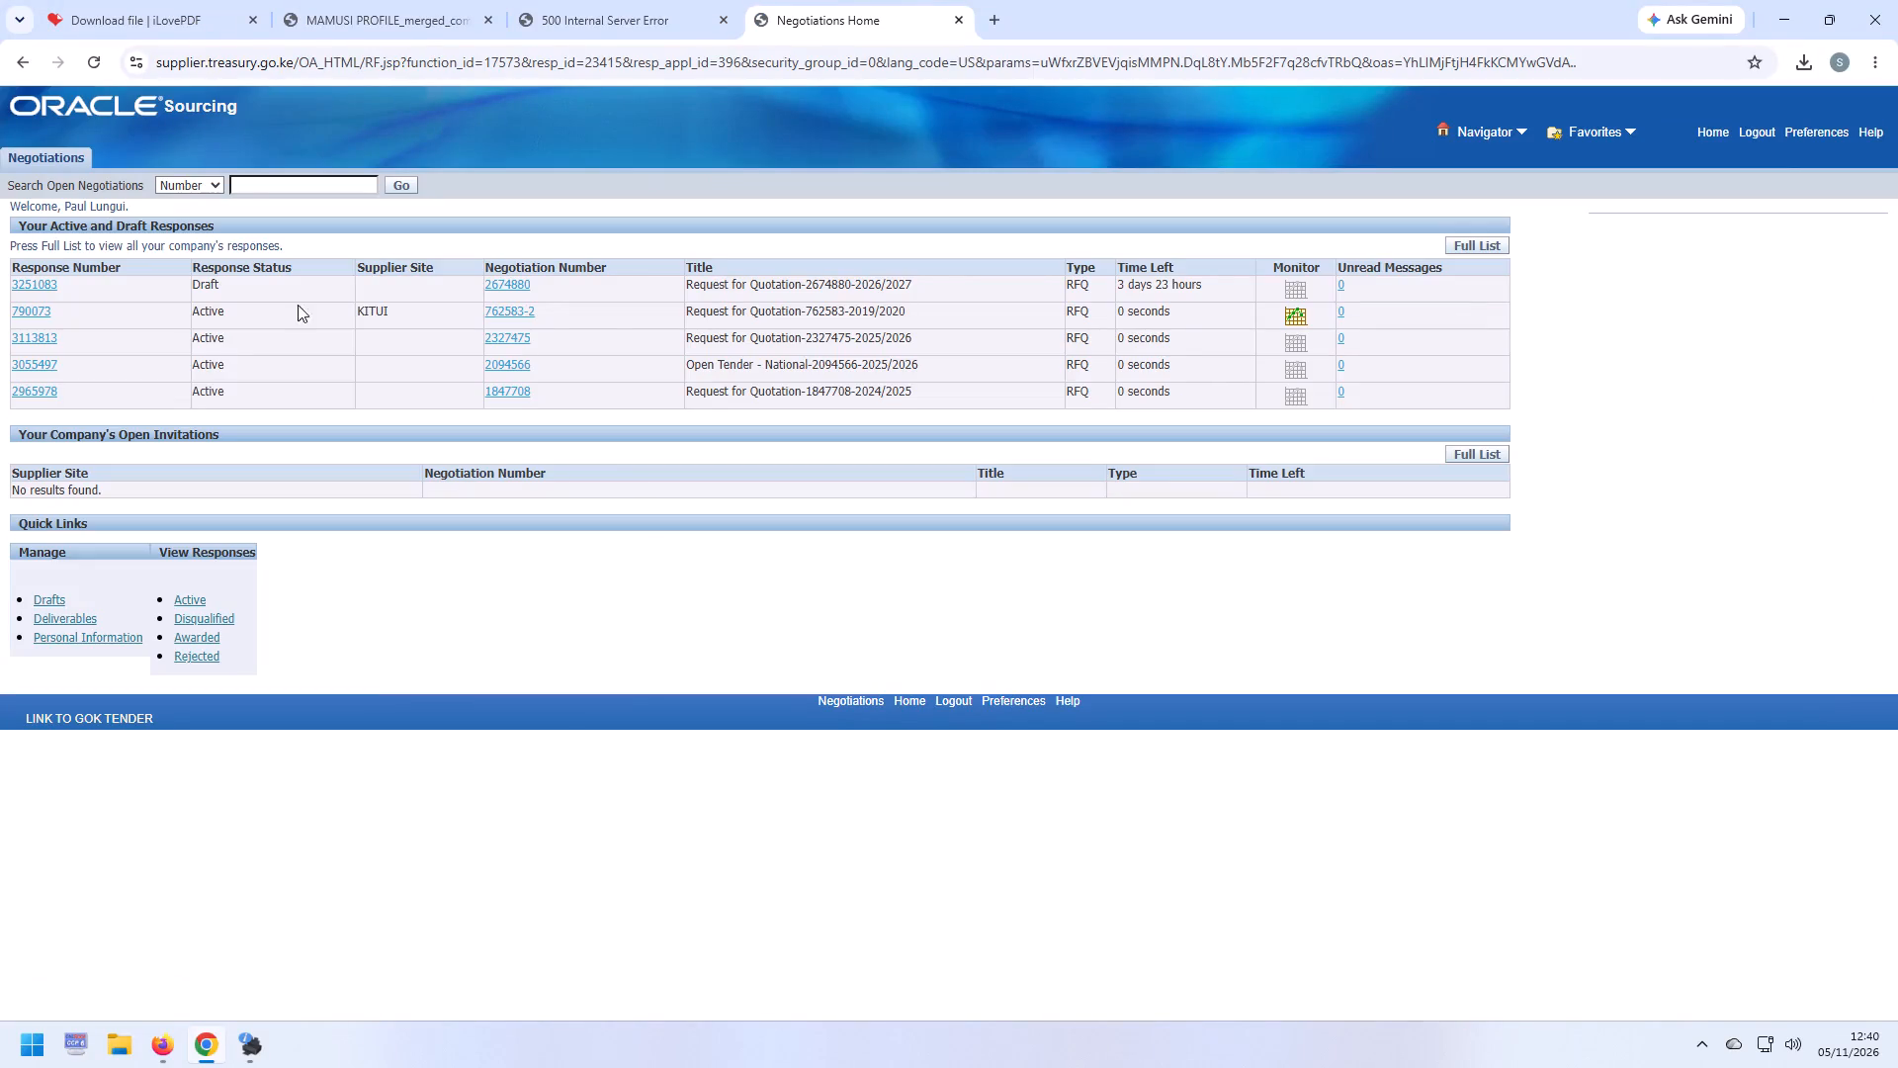
Open RFQ 2674880 from the active and draft responses and create a quote for it.
{"action": "left_click", "coordinate": [496, 290]}
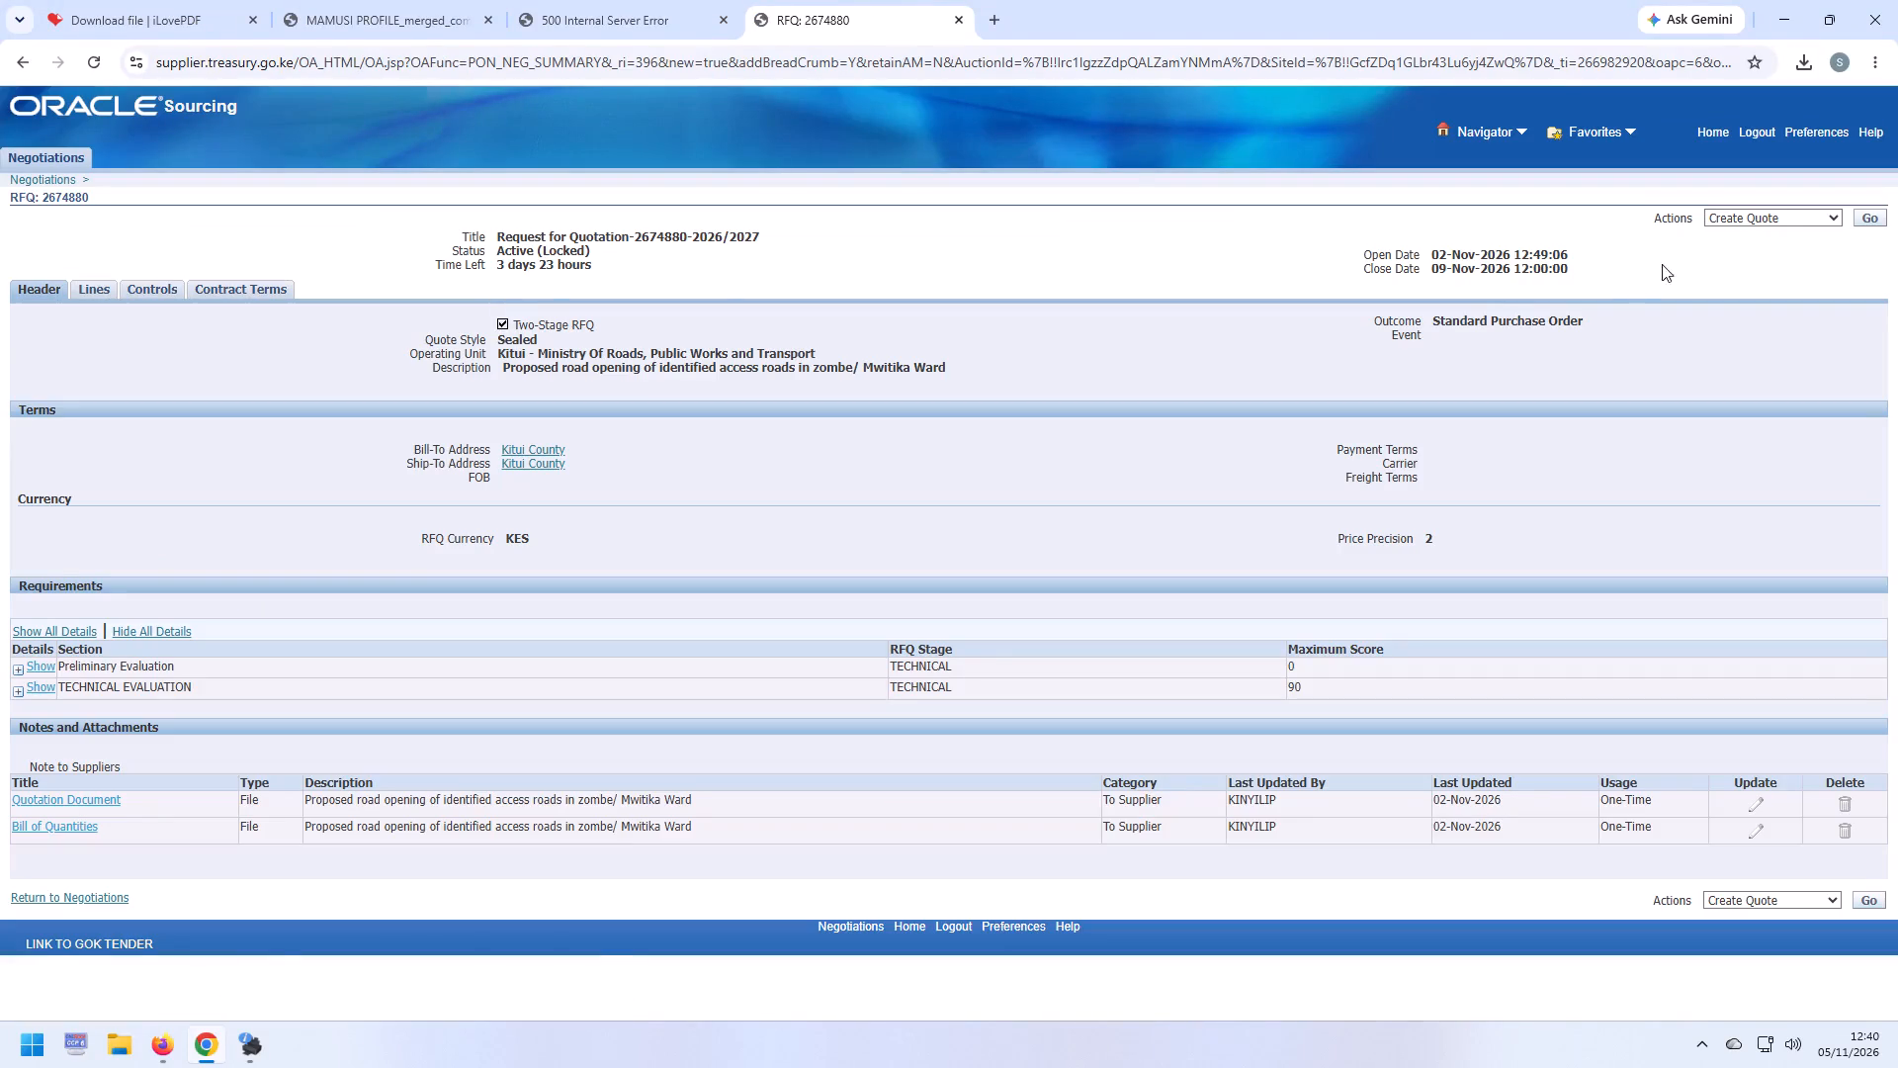
{"action": "left_click", "coordinate": [1861, 216]}
Add a From Supplier: Technical attachment titled RFQ to the quote, using the KATULANI RFQ_compressed PDF from Downloads, and apply it.
{"action": "left_click", "coordinate": [96, 437]}
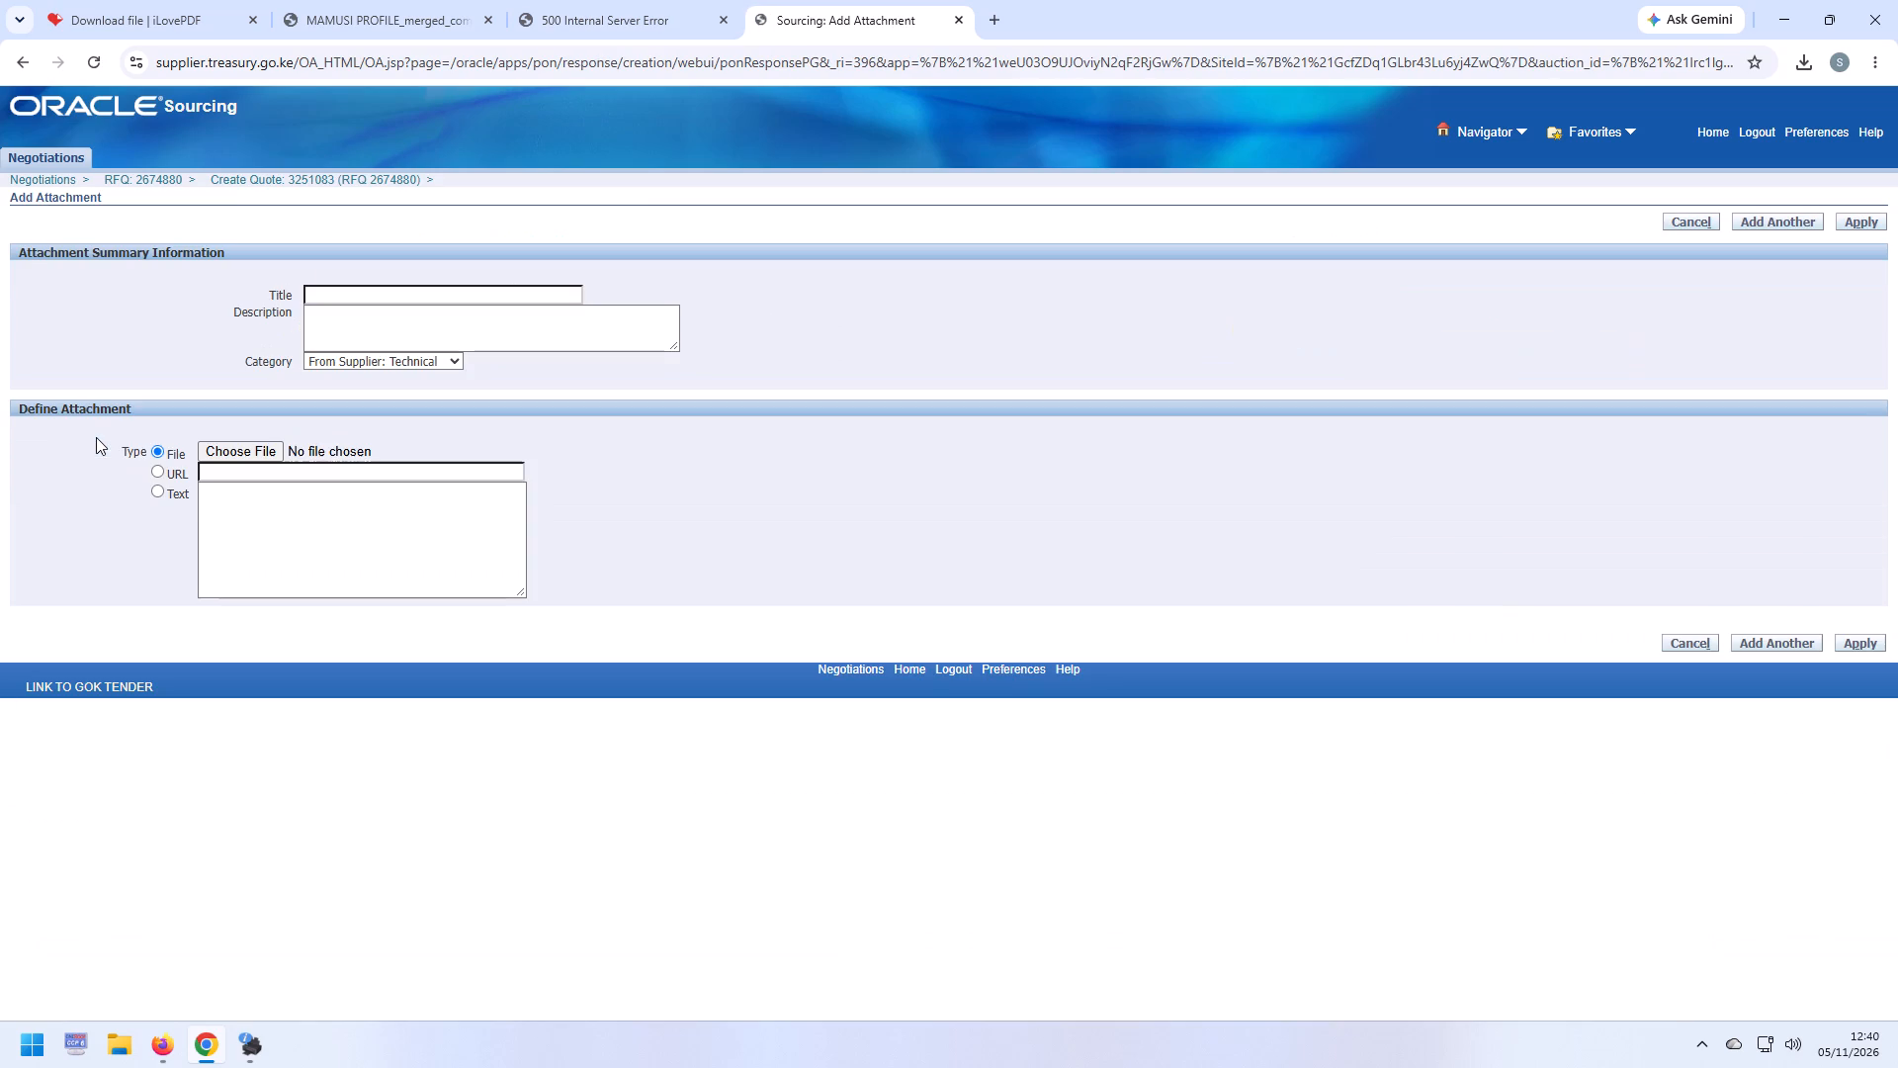
{"action": "left_click", "coordinate": [362, 299]}
{"action": "left_click", "coordinate": [417, 329]}
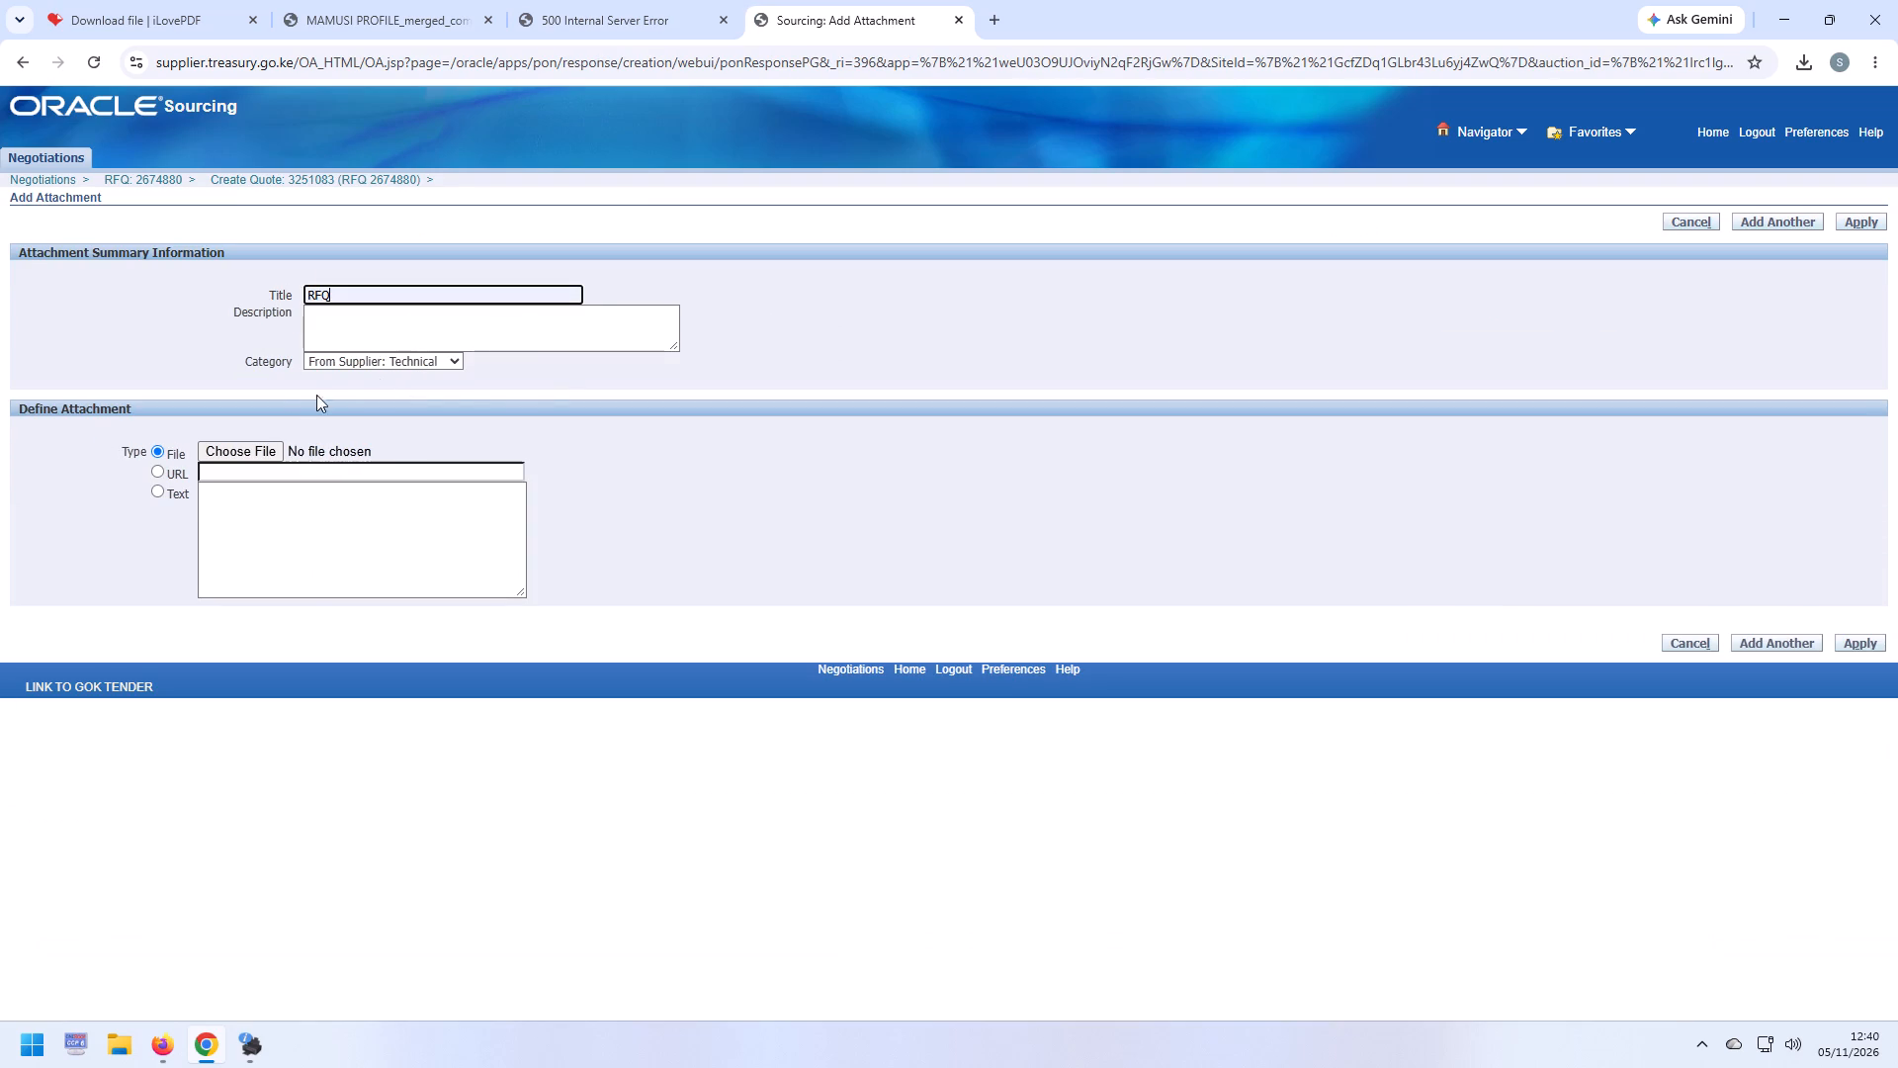
{"action": "left_click", "coordinate": [274, 446]}
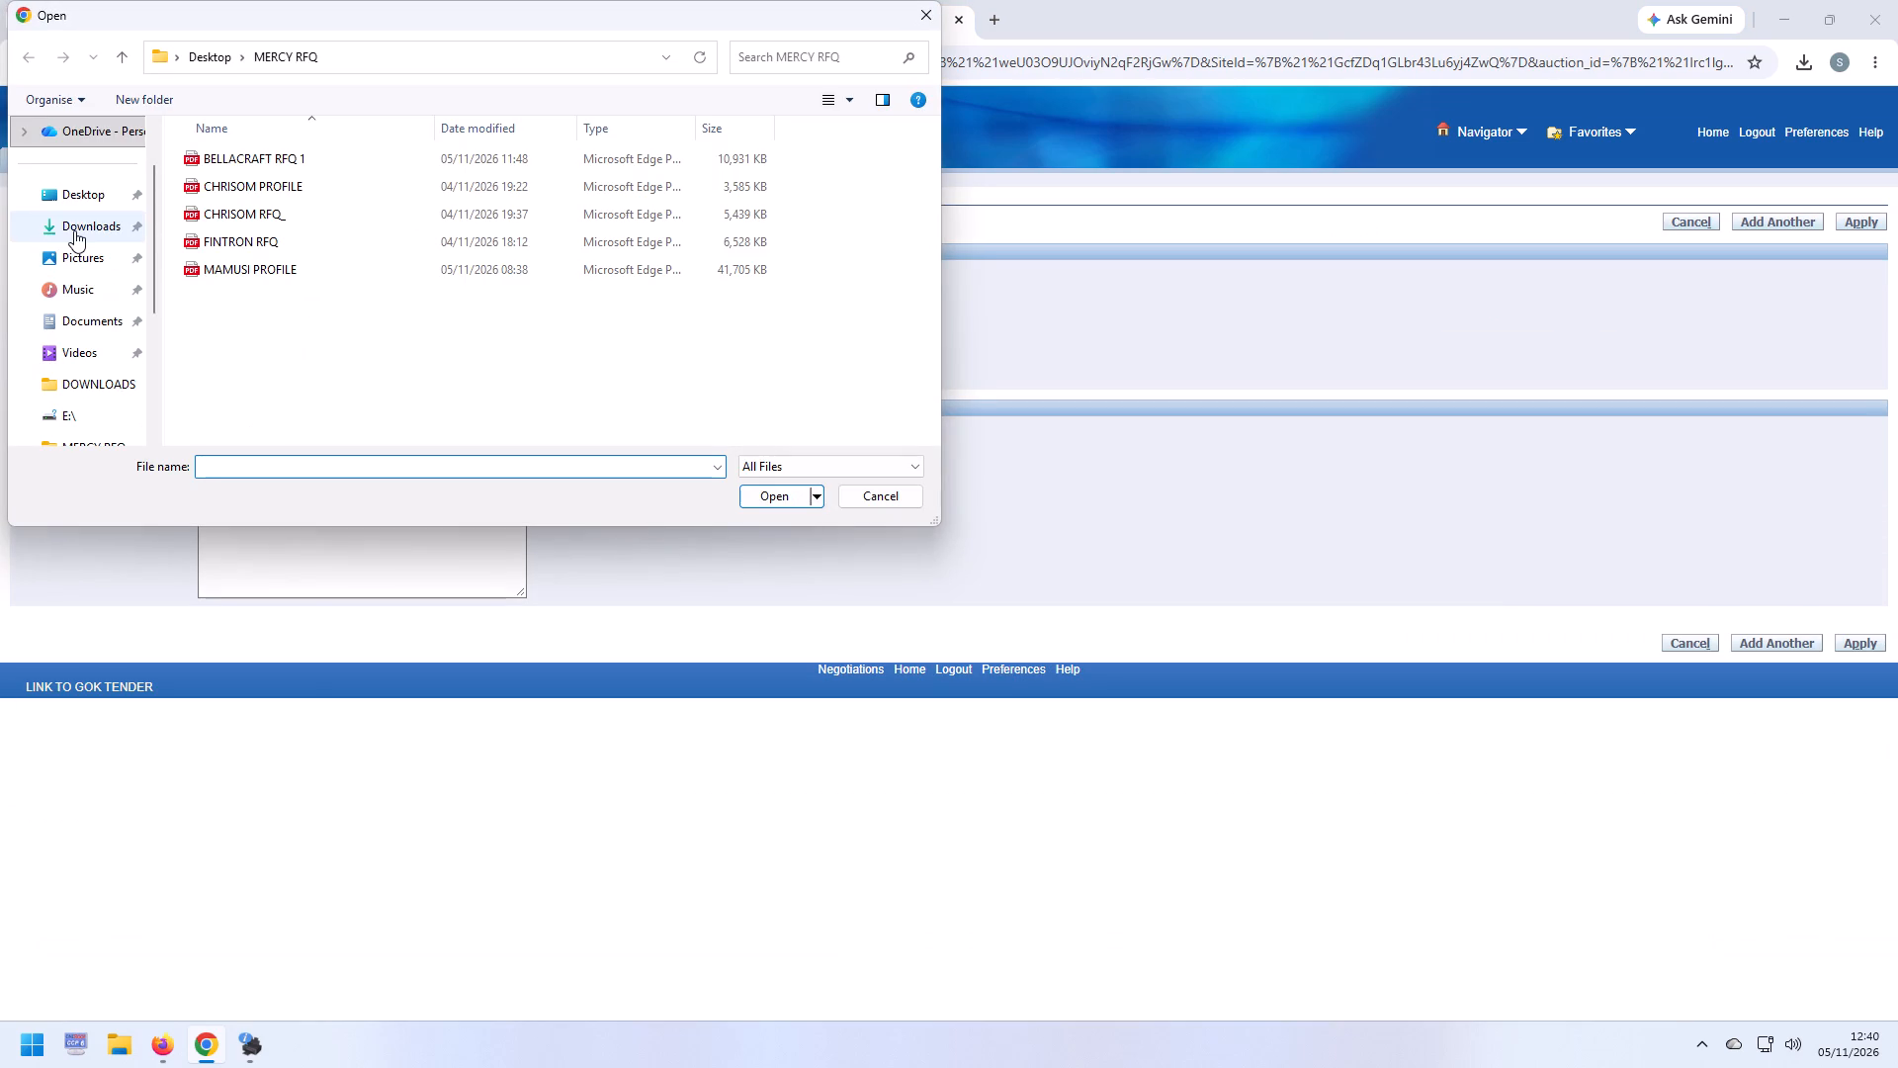
{"action": "left_click", "coordinate": [74, 230]}
{"action": "left_click", "coordinate": [777, 47]}
{"action": "left_click", "coordinate": [776, 53]}
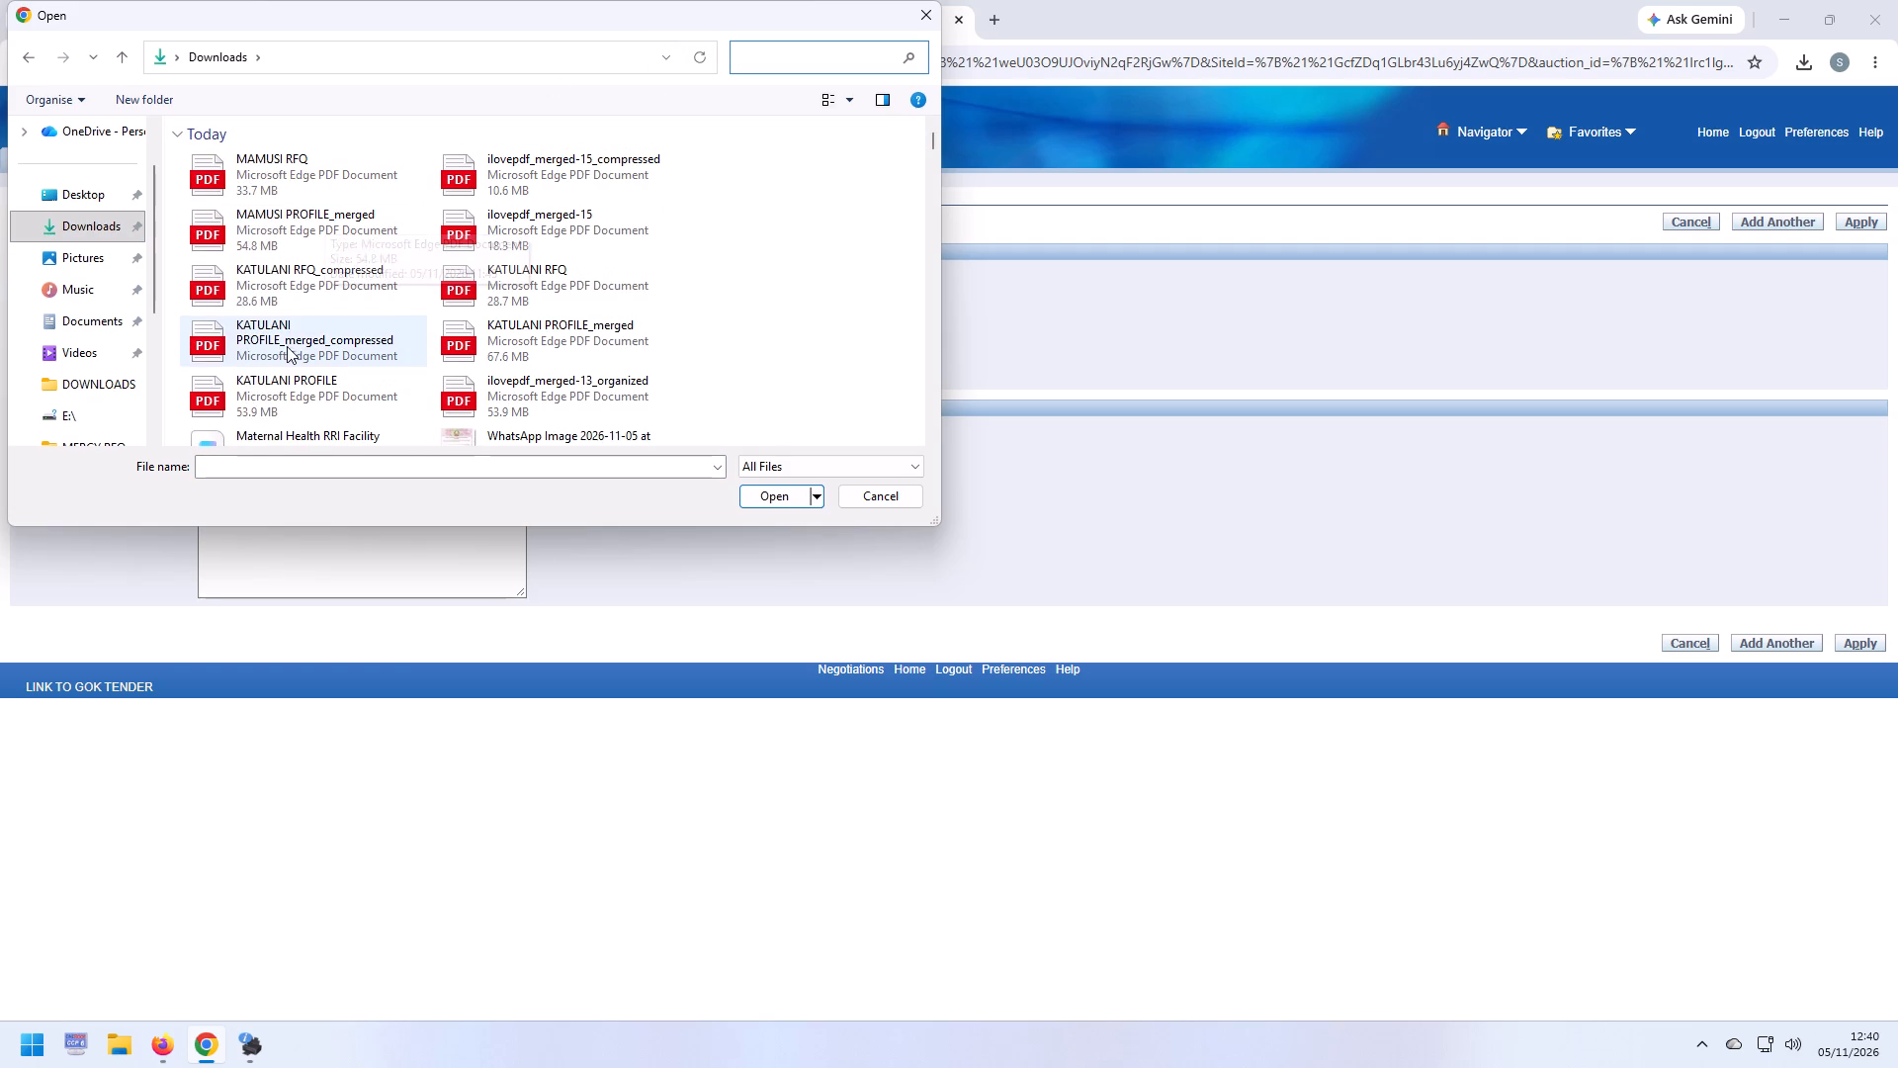
{"action": "left_click", "coordinate": [330, 284]}
{"action": "left_click", "coordinate": [748, 498]}
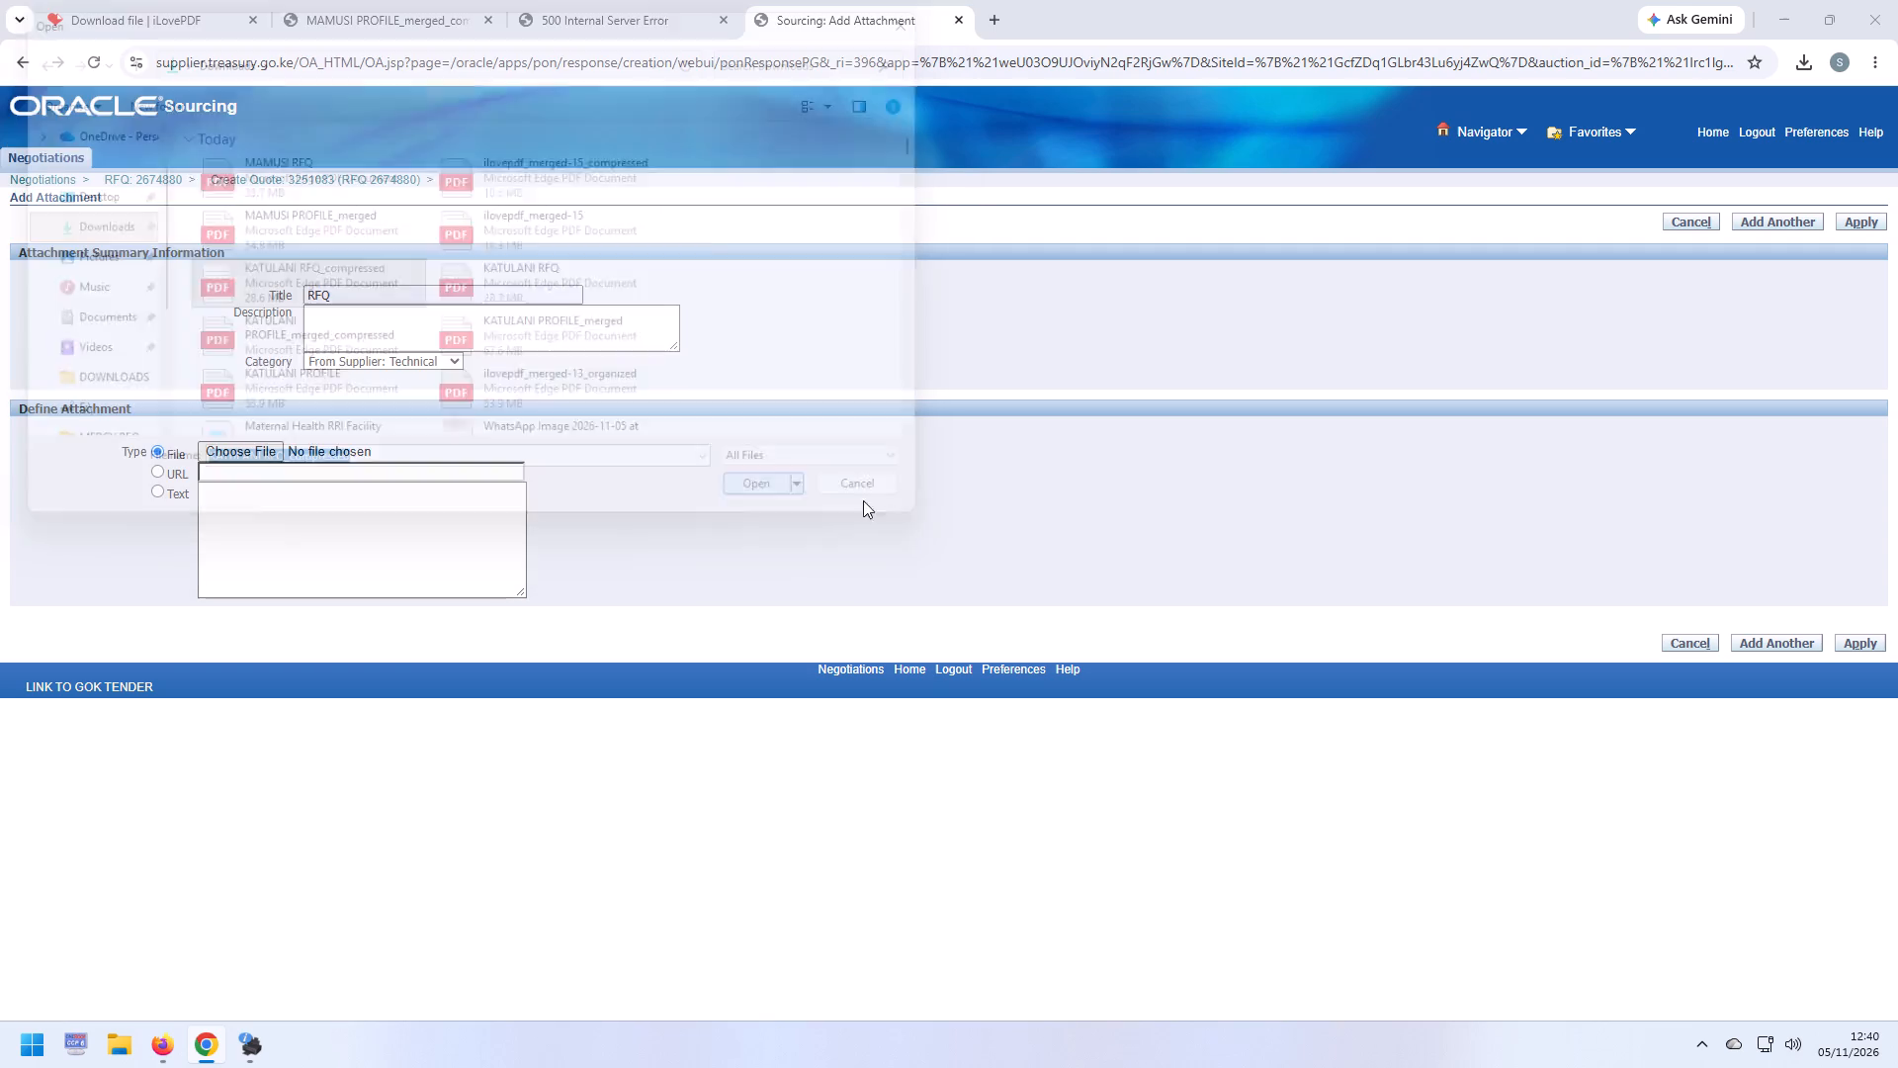
{"action": "left_click", "coordinate": [1861, 648]}
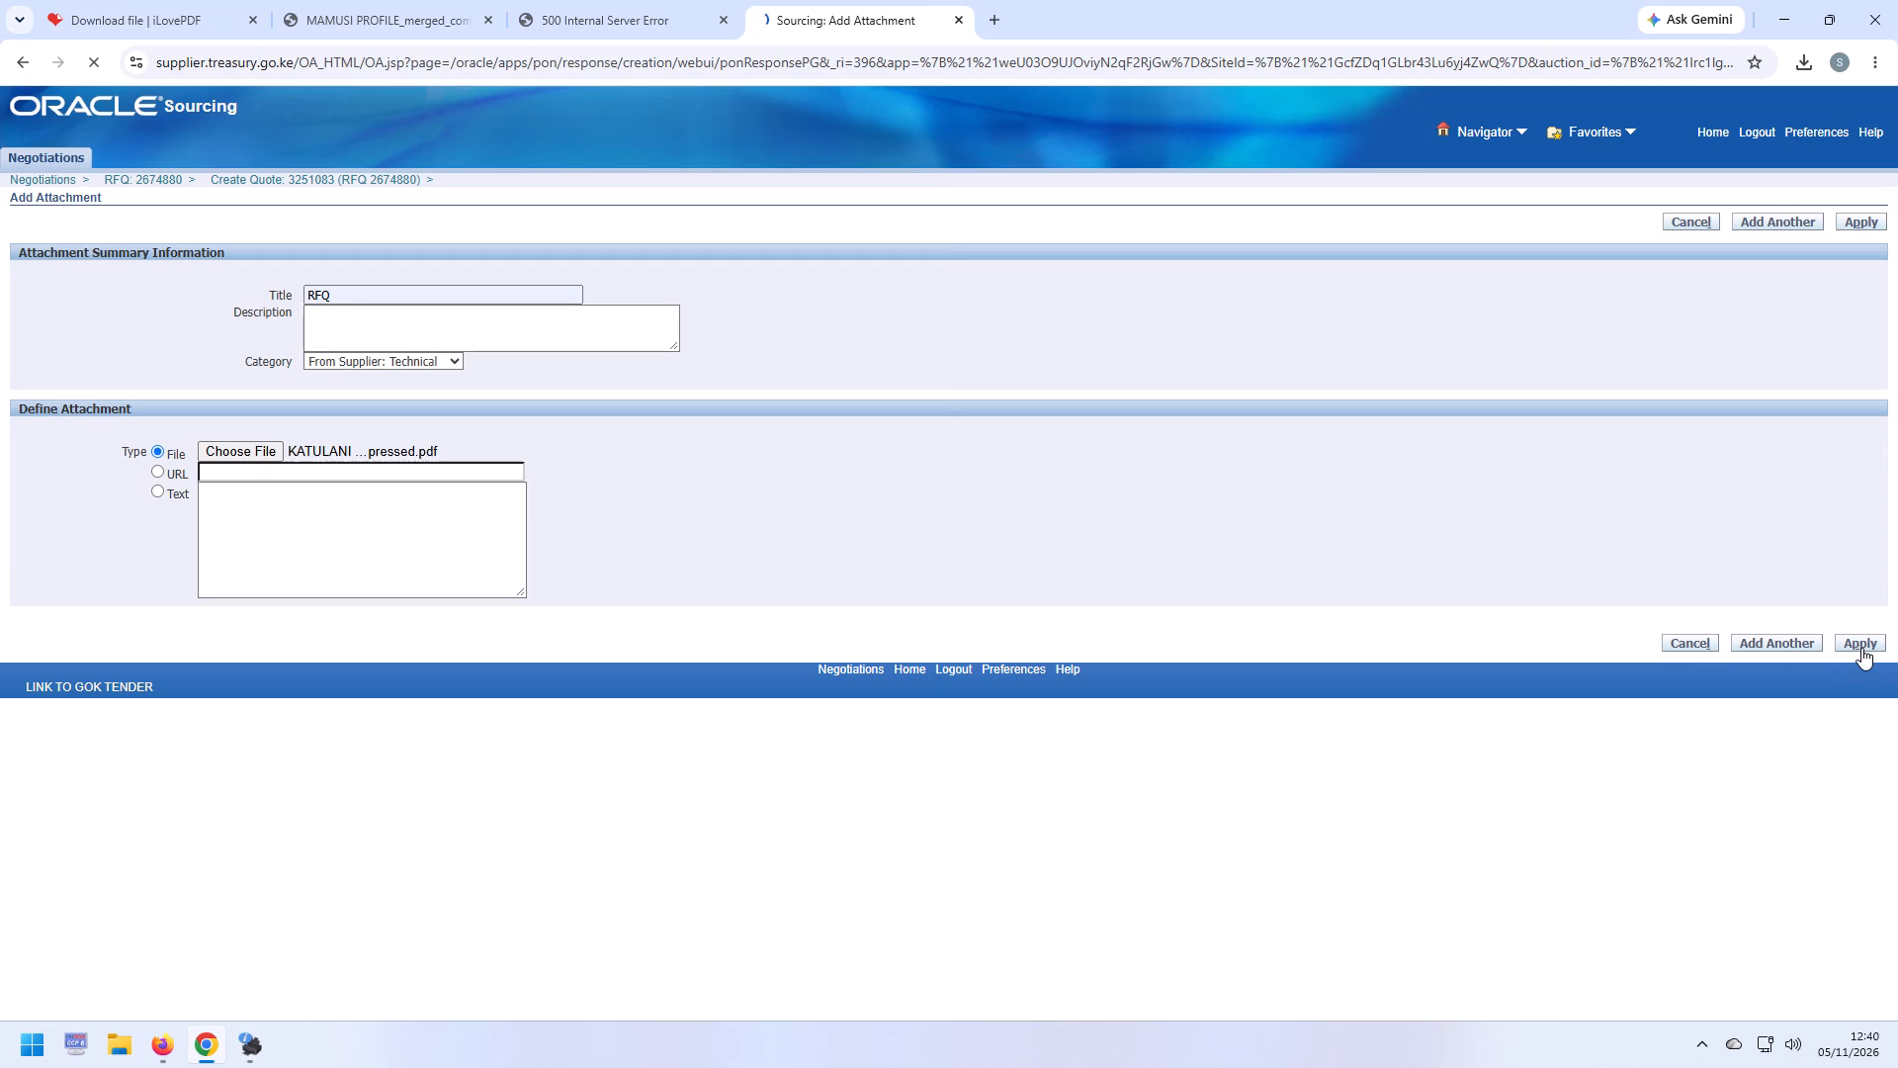
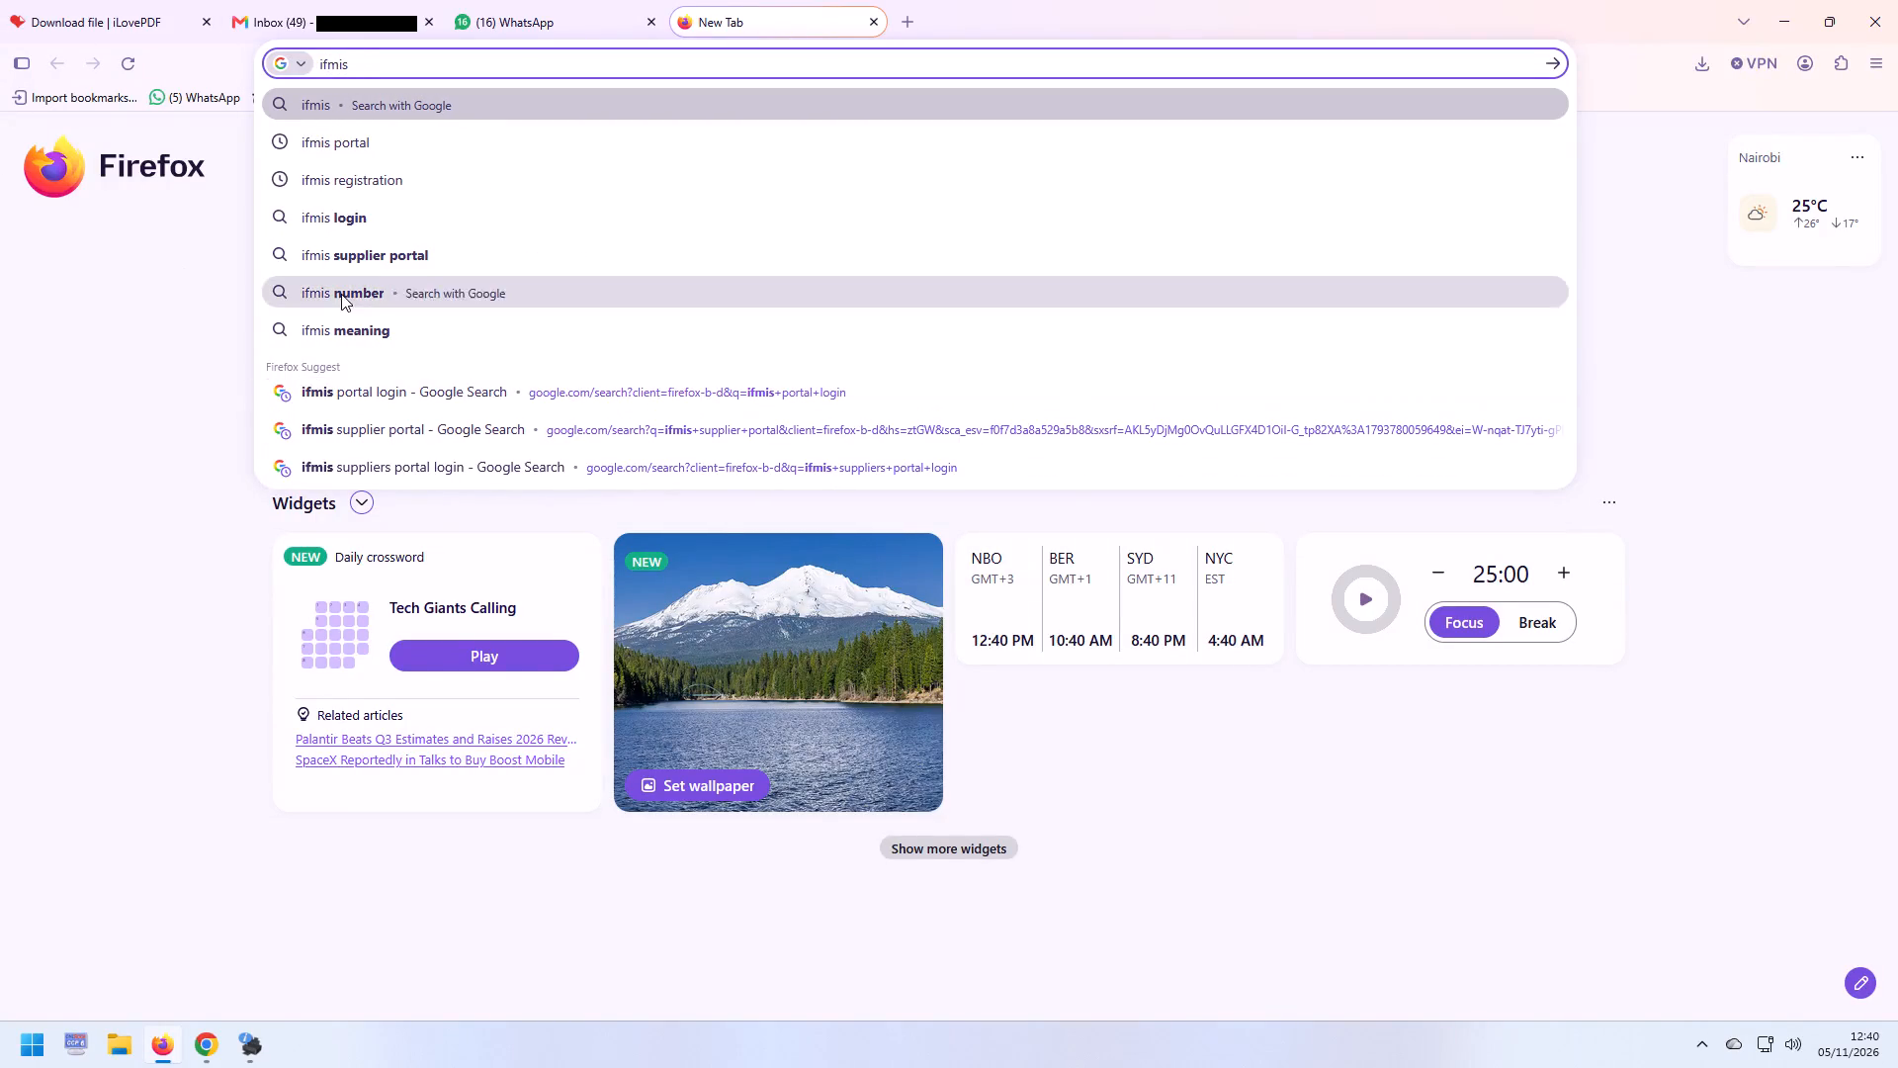
Search for ifmis supplier portal in Firefox and open the National Treasury's IFMIS Supplier Portal result.
{"action": "left_click", "coordinate": [349, 247]}
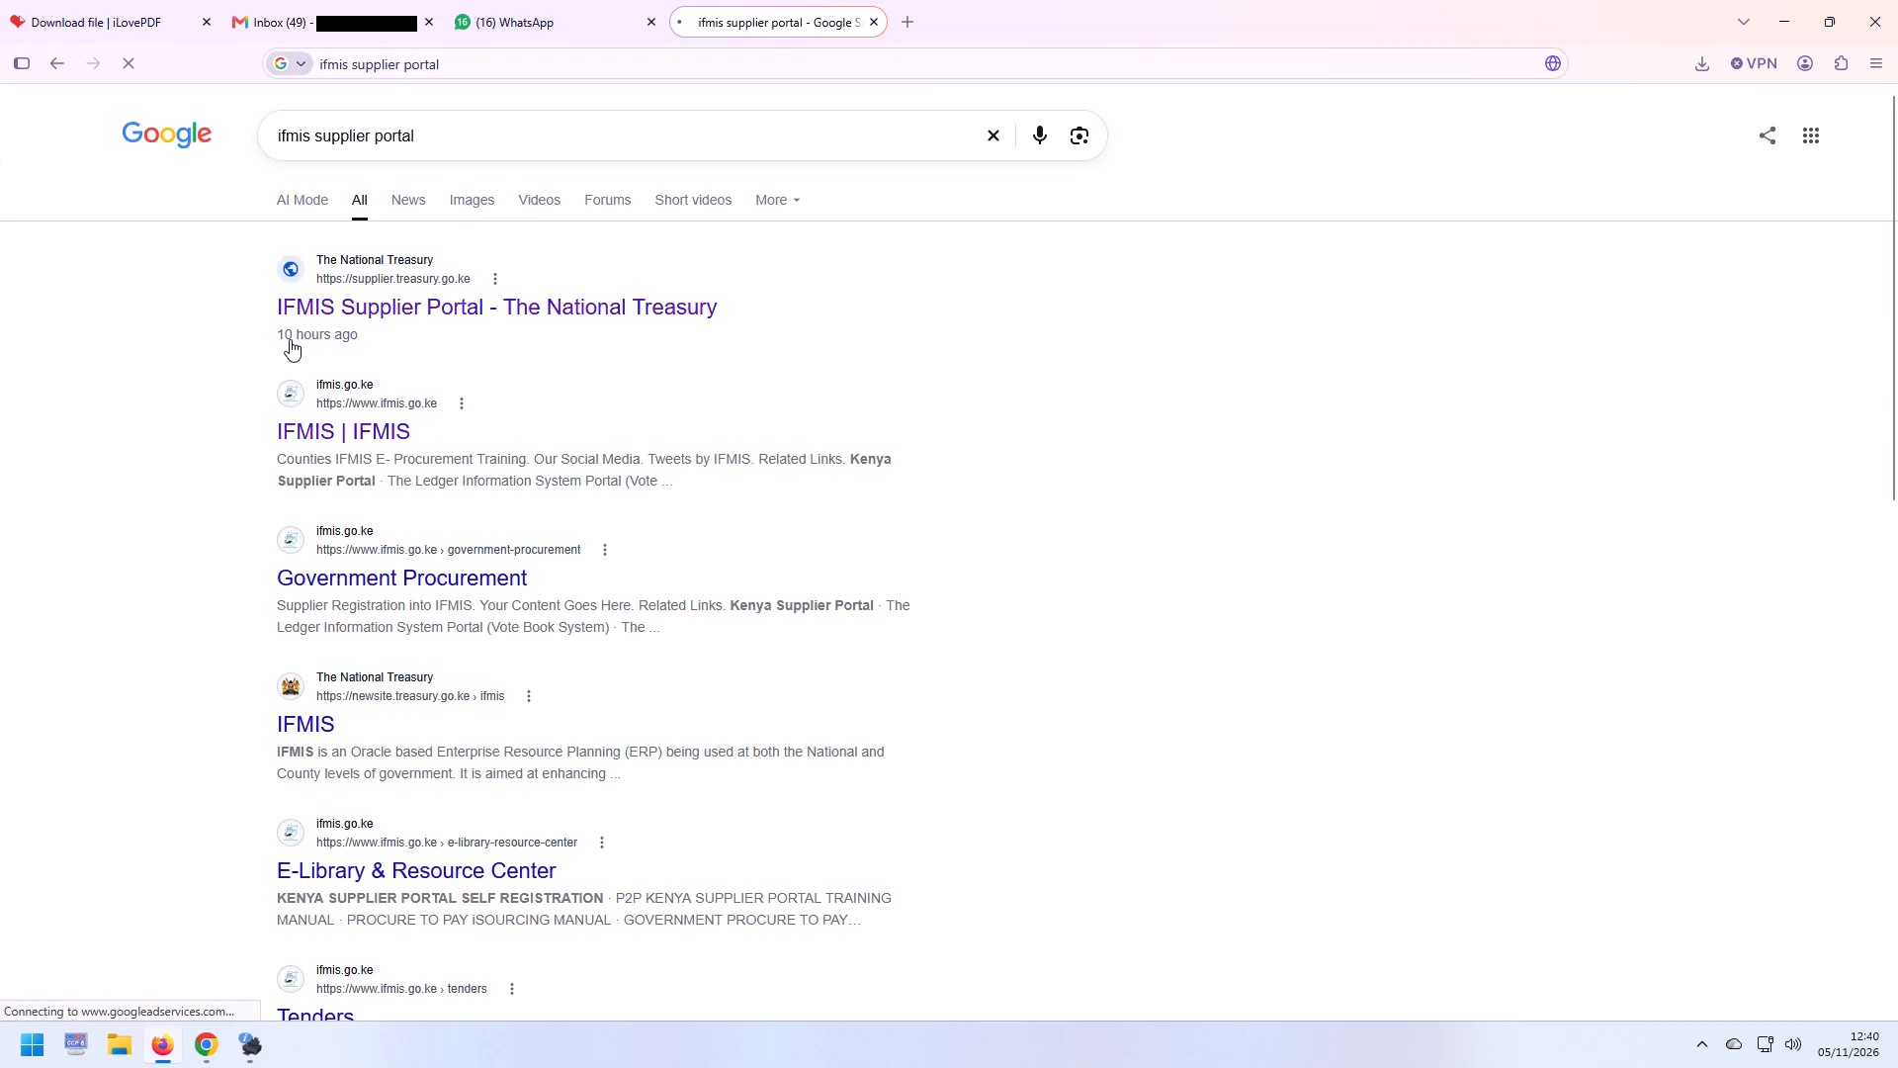
{"action": "left_click", "coordinate": [303, 312]}
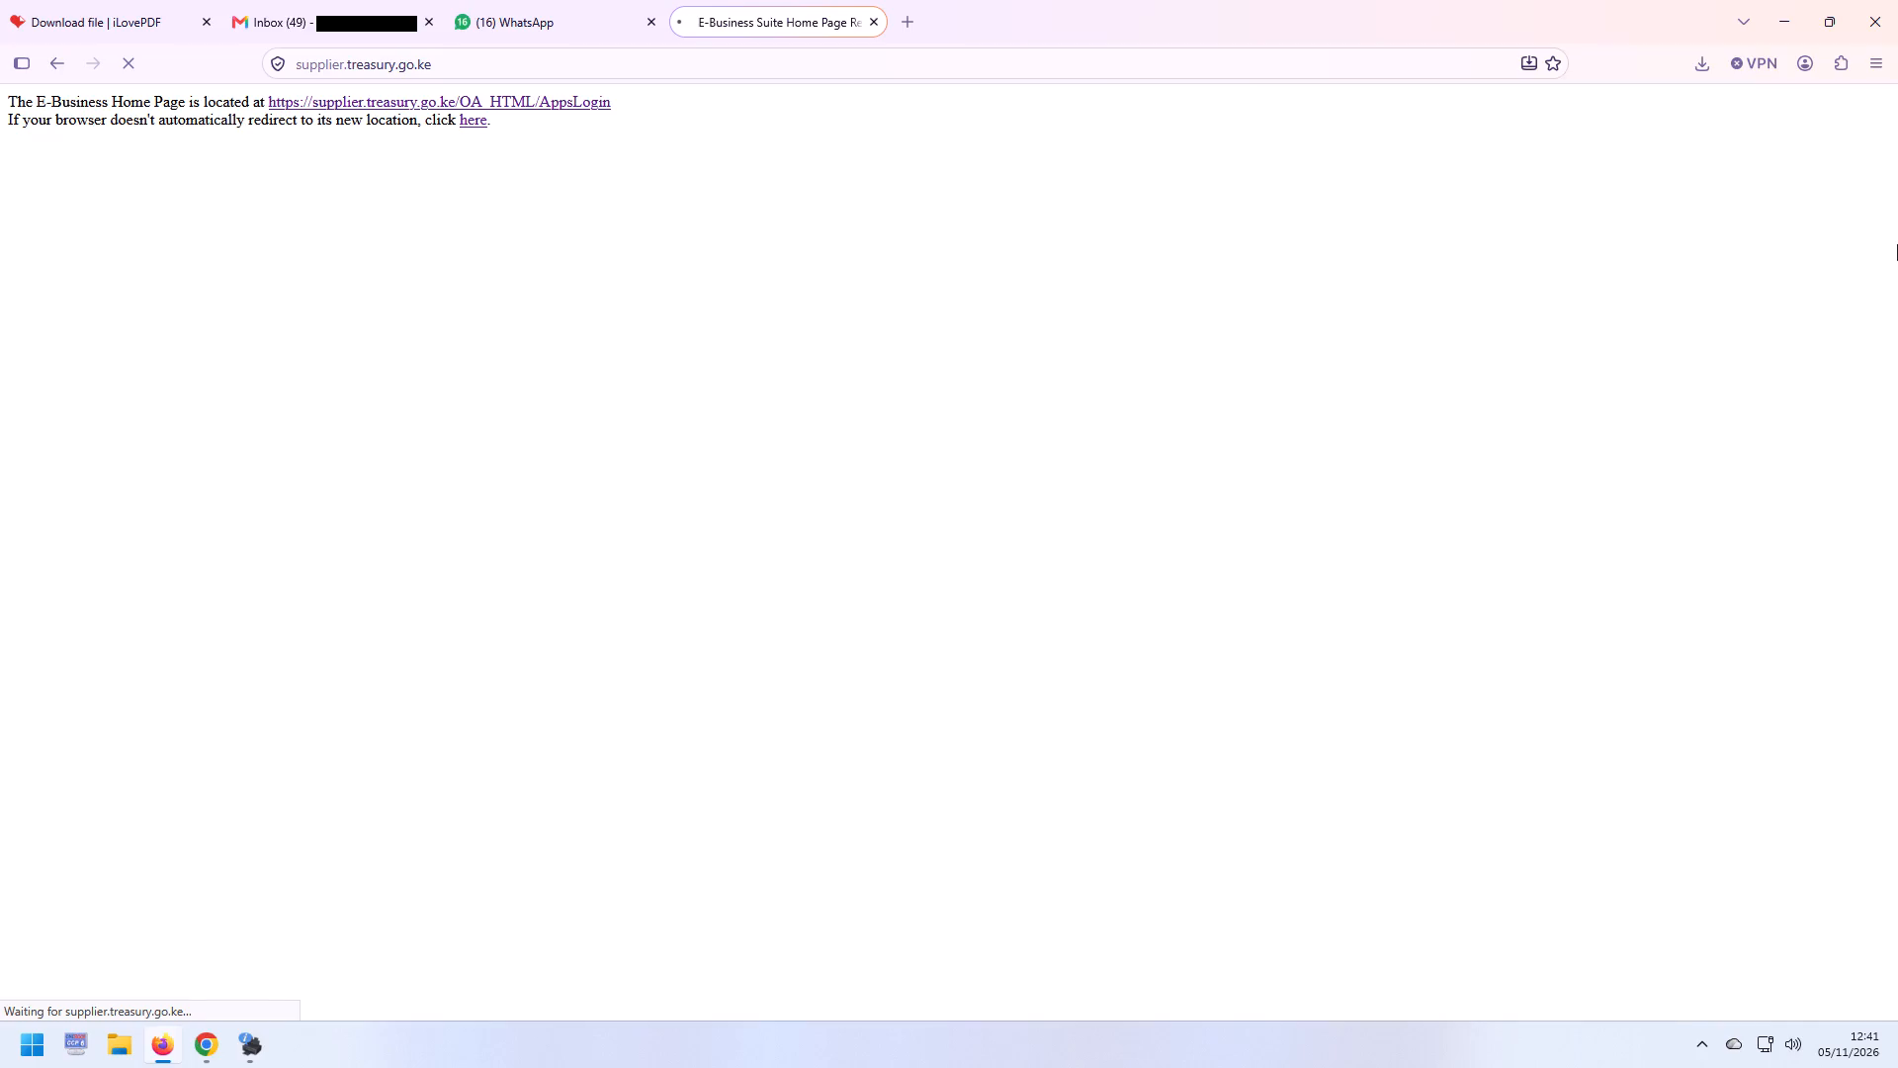
Switch to Chrome and close the 500 Internal Server Error page, keeping the quote's Add Attachment page open.
{"action": "left_click", "coordinate": [194, 1037]}
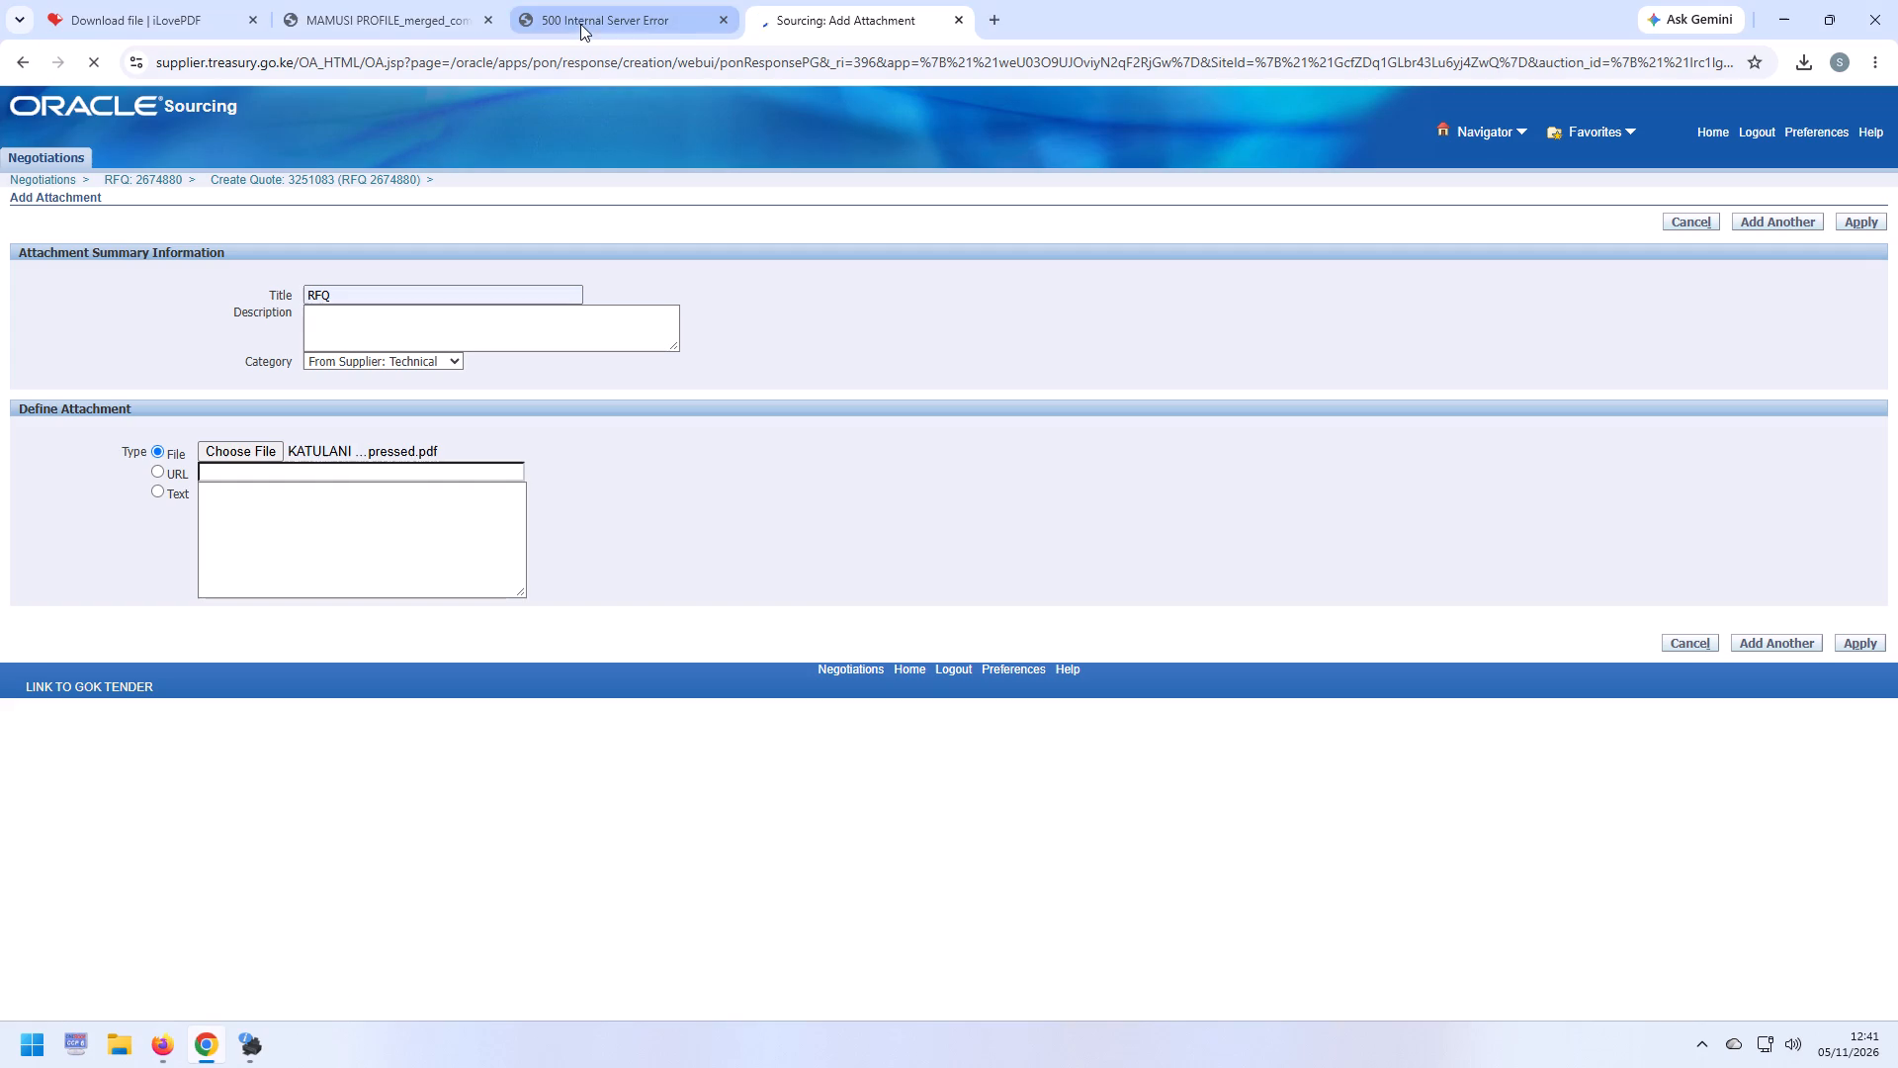
{"action": "left_click", "coordinate": [726, 16]}
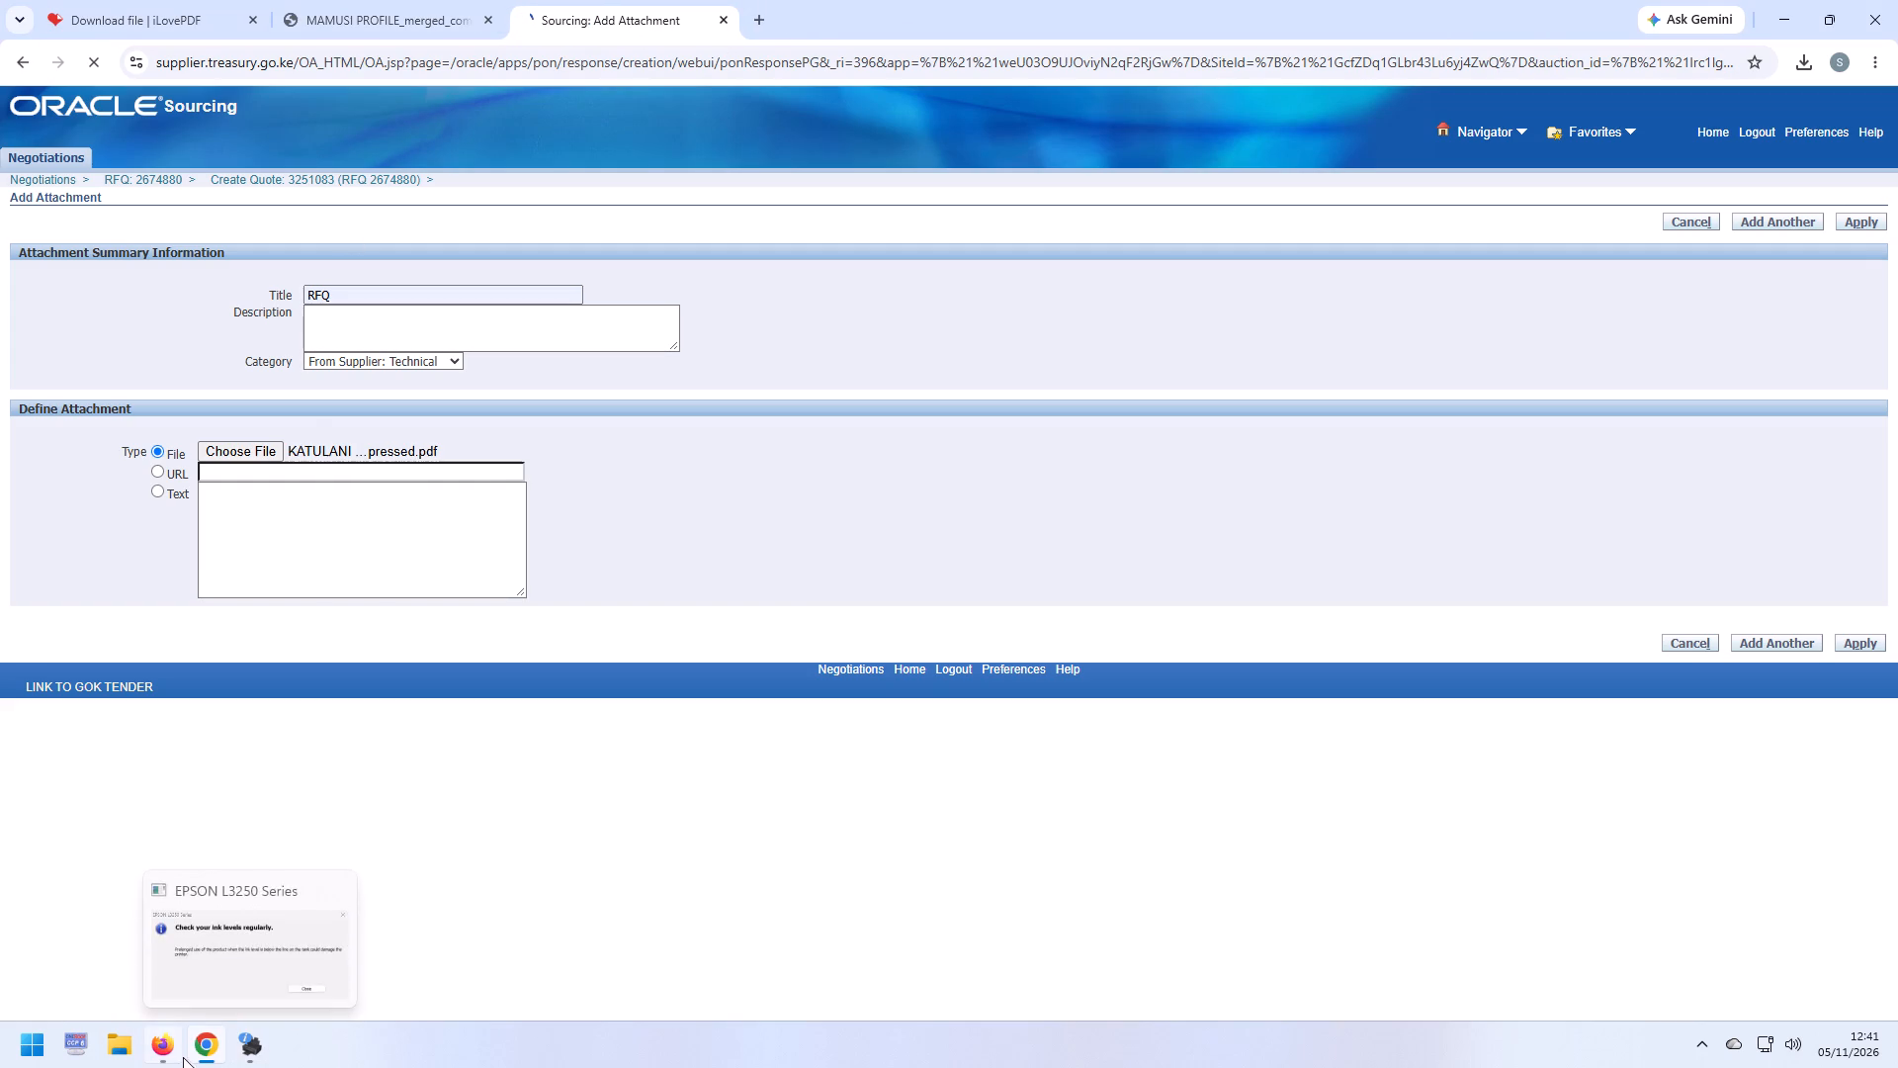
Open Microsoft Edge and search for ifmis supplier portal using the recent search suggestion.
{"action": "left_click", "coordinate": [34, 1052]}
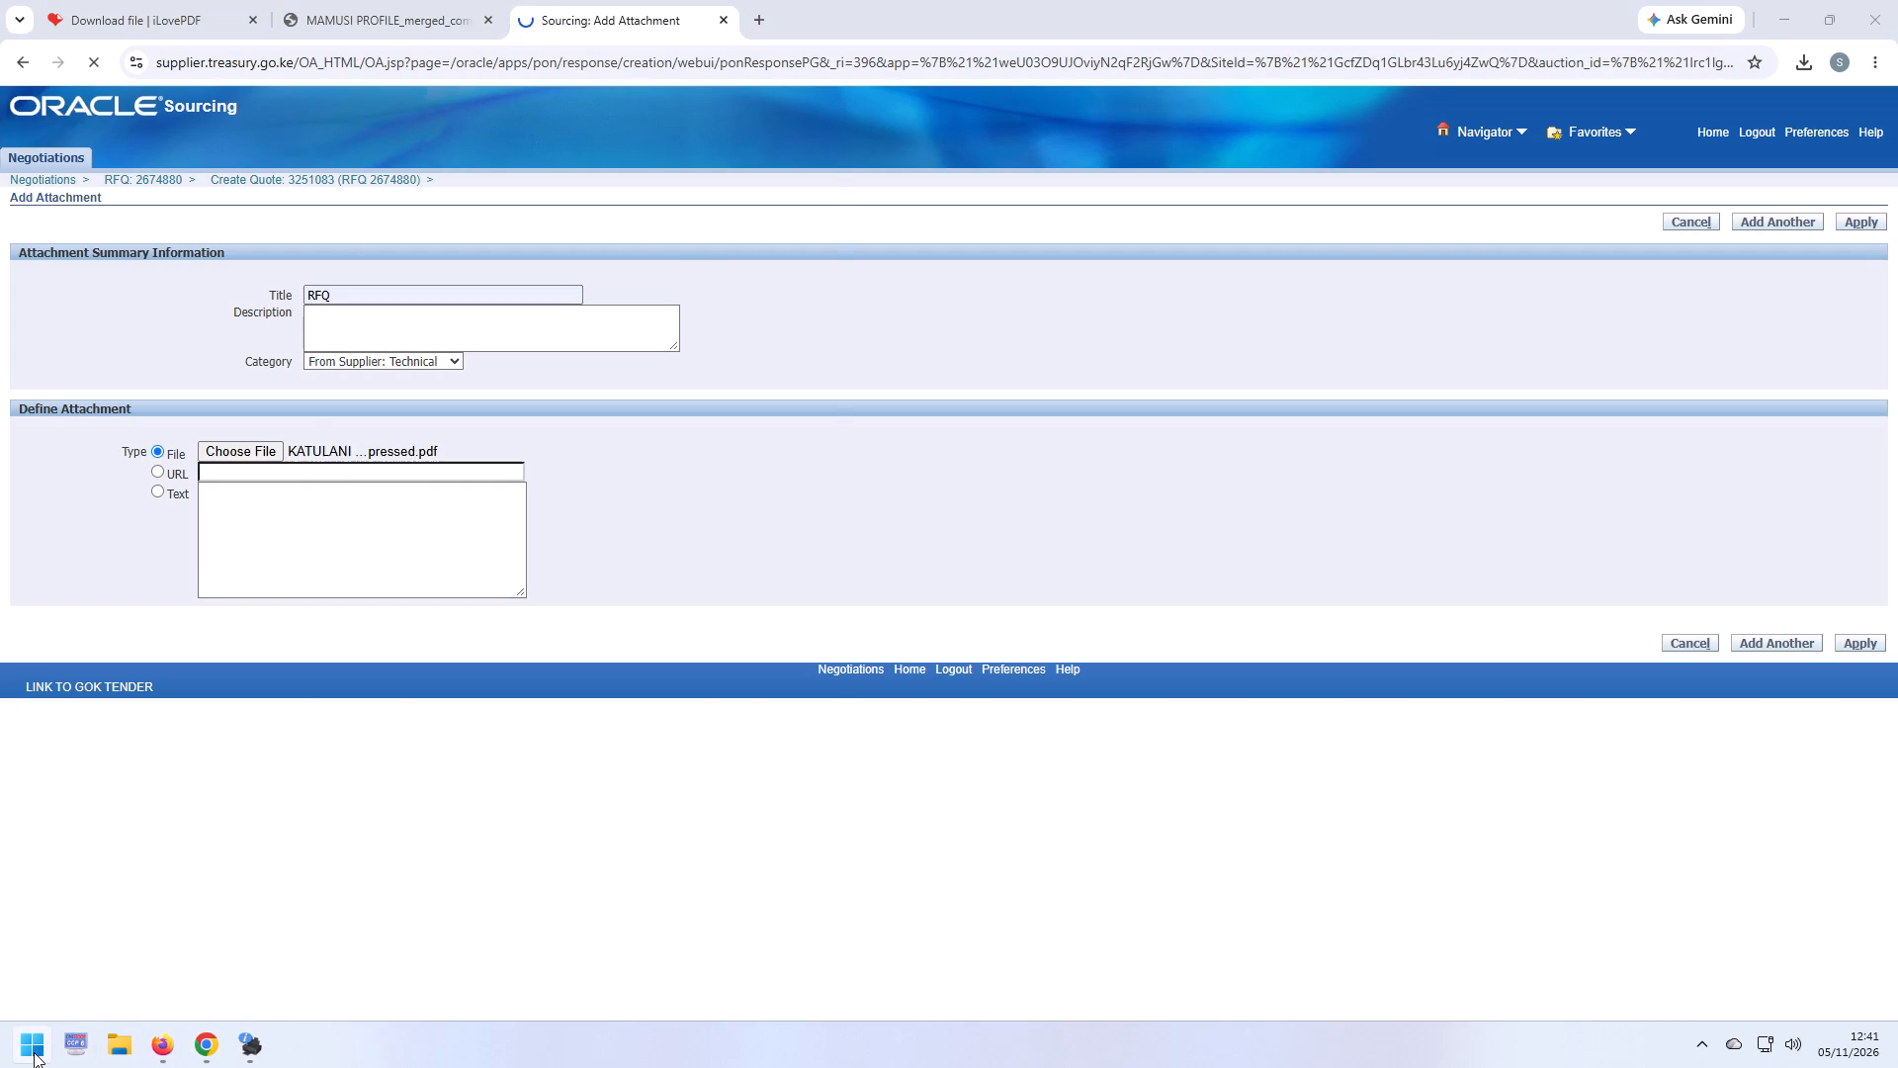
{"action": "left_click", "coordinate": [87, 317]}
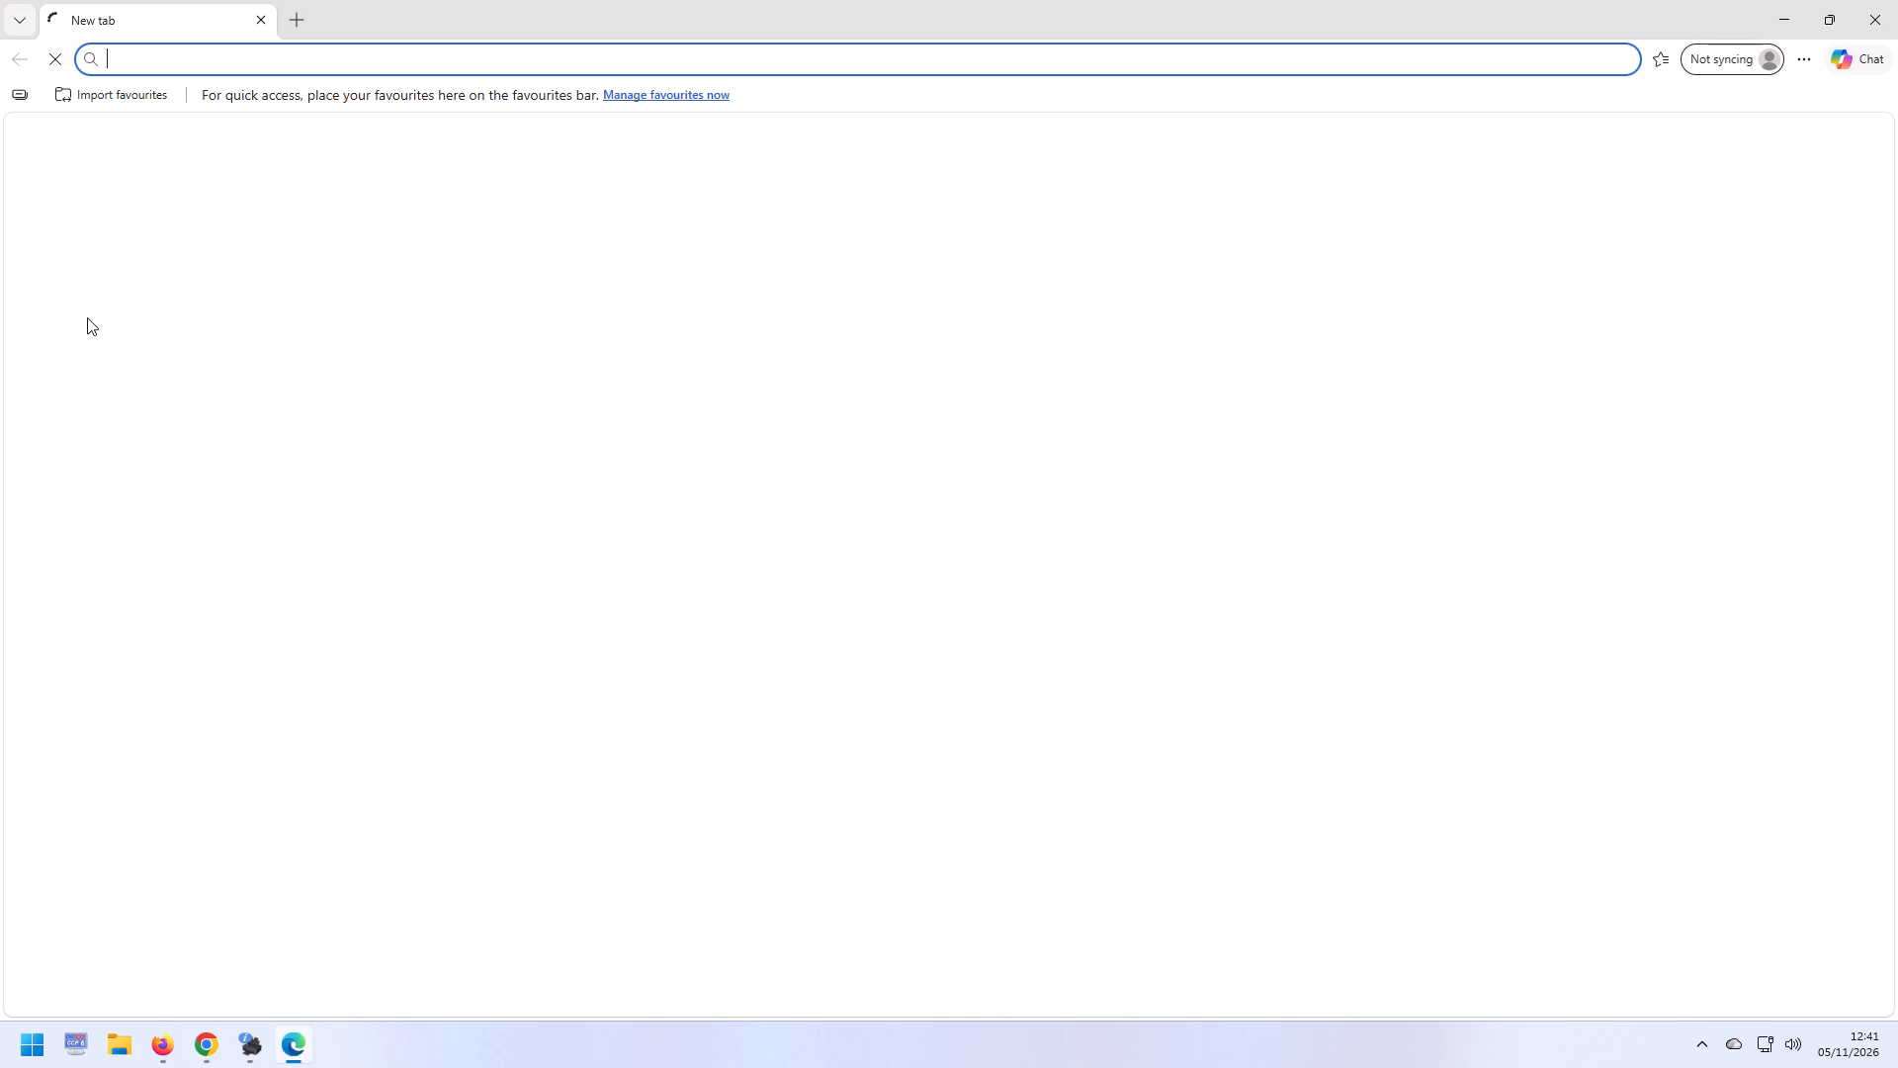
{"action": "left_click", "coordinate": [174, 48]}
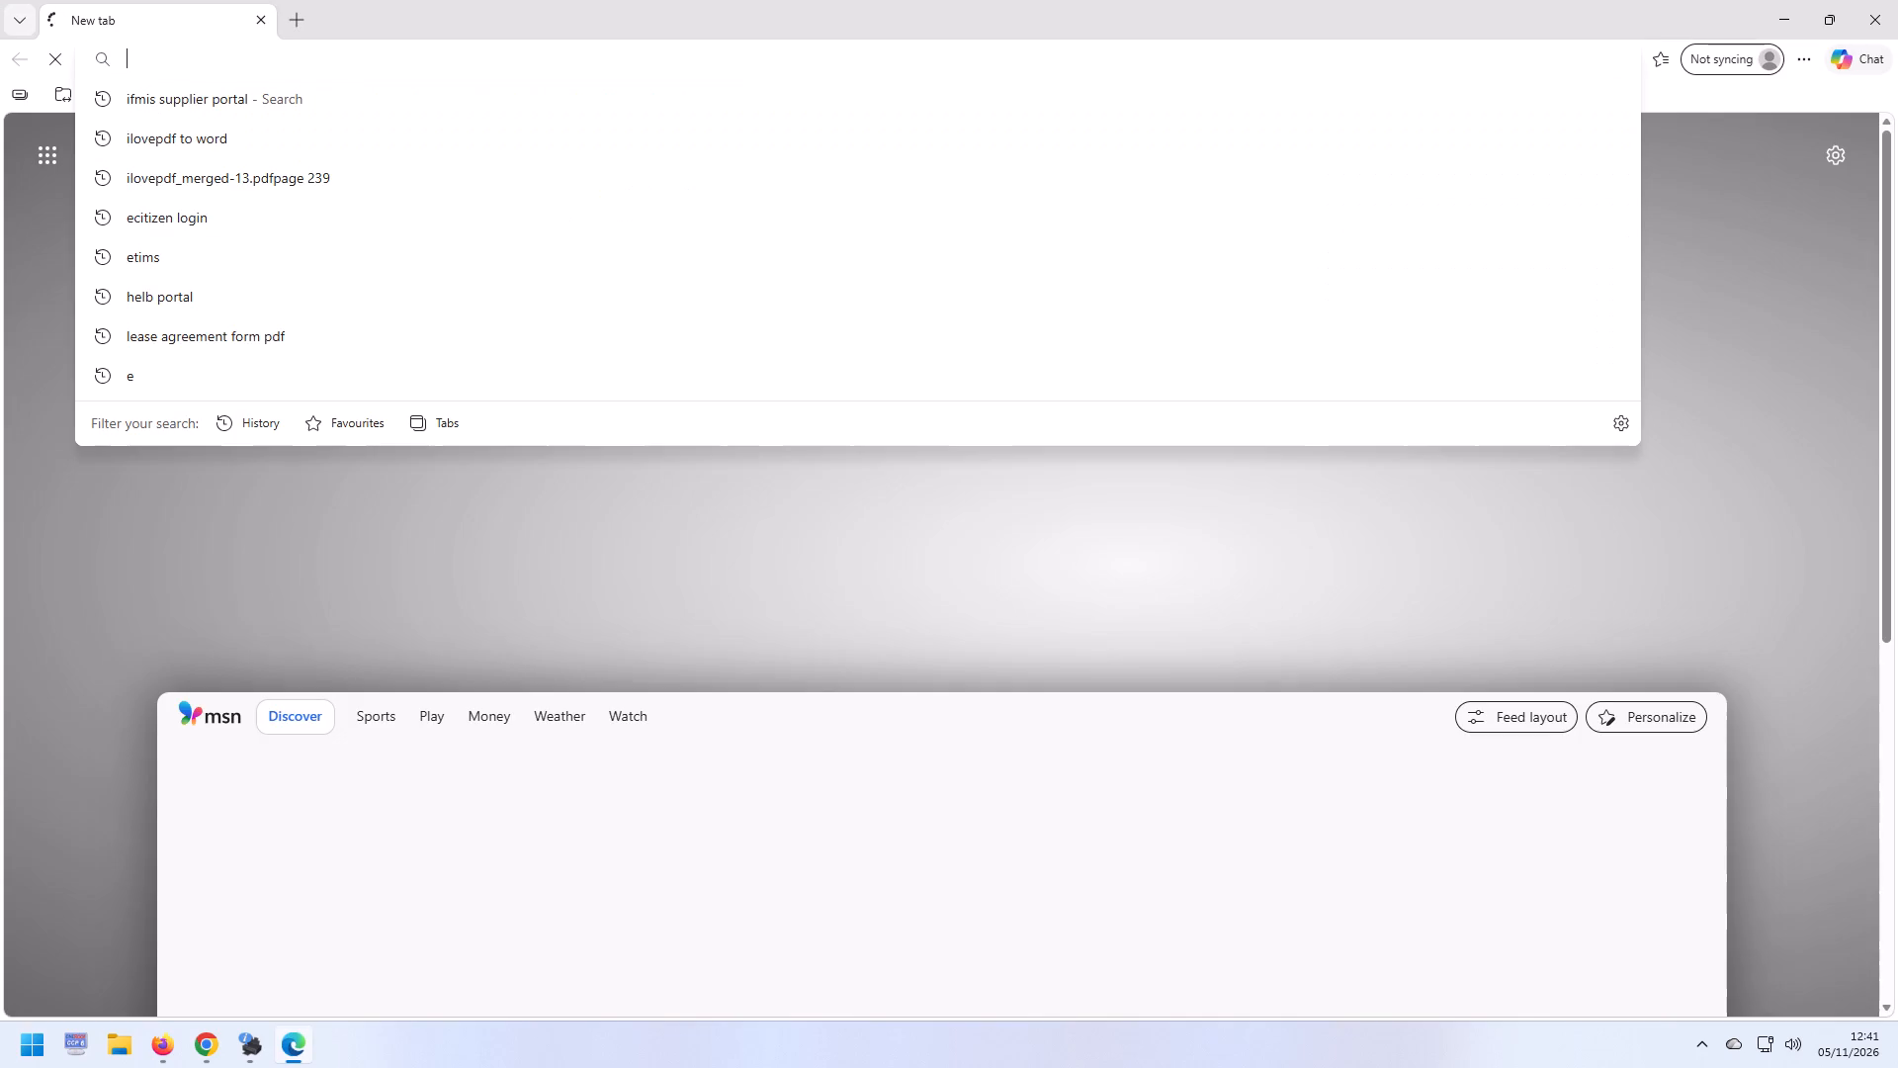
{"action": "left_click", "coordinate": [149, 104]}
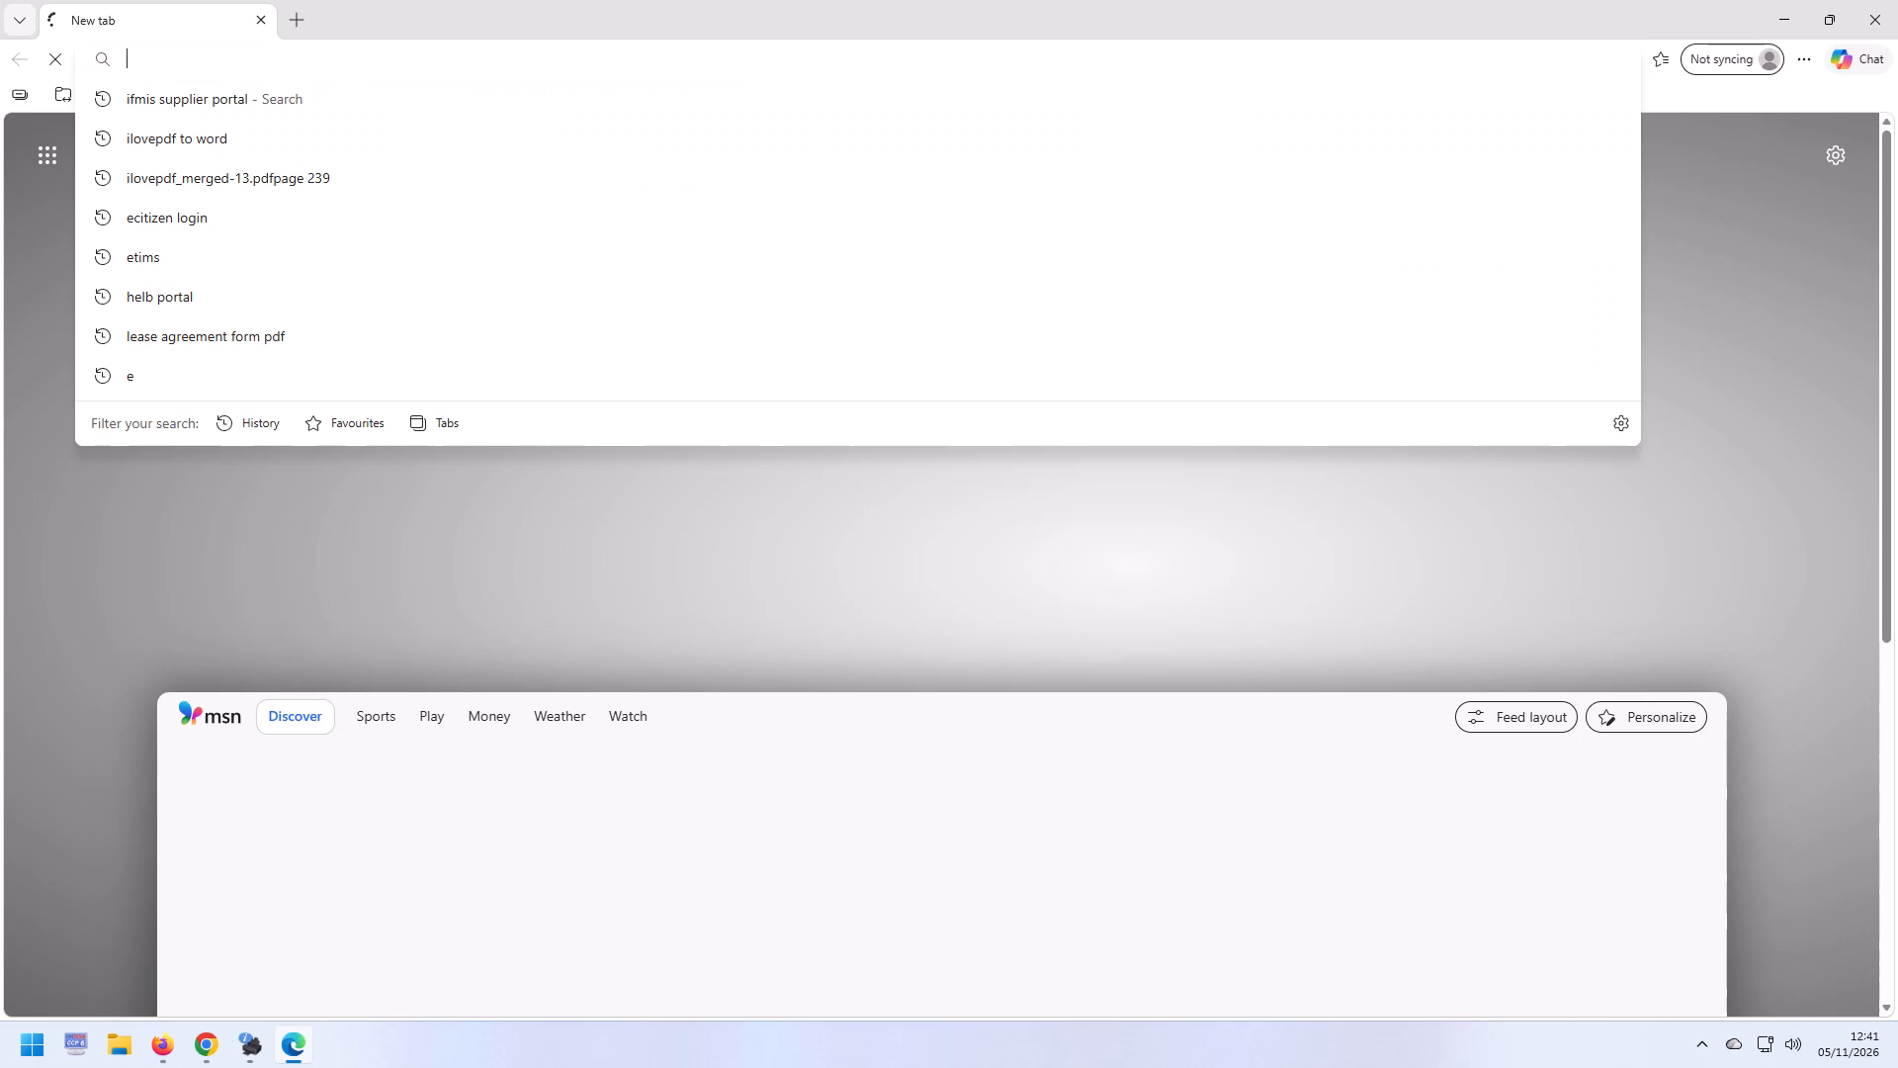
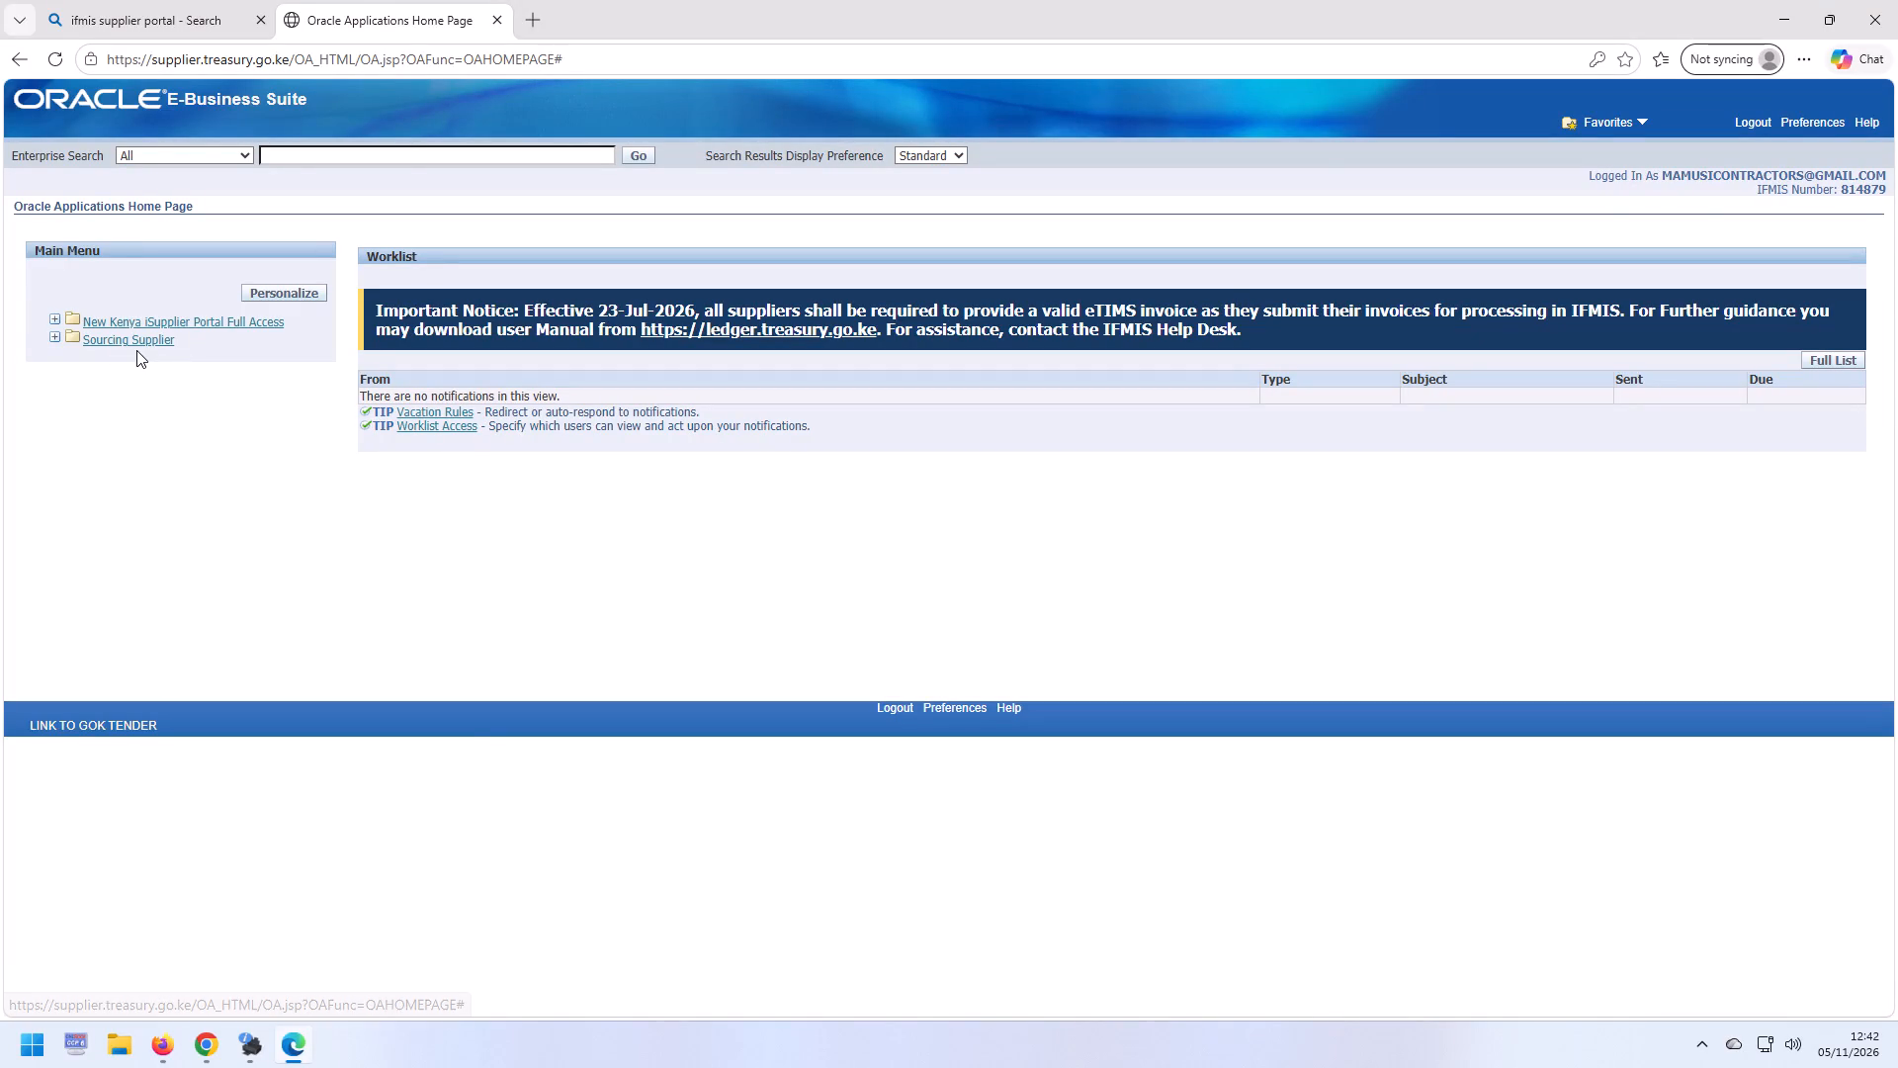
Open the Sourcing Home Page under the Sourcing Supplier responsibility.
{"action": "left_click", "coordinate": [138, 338]}
{"action": "left_click", "coordinate": [164, 352]}
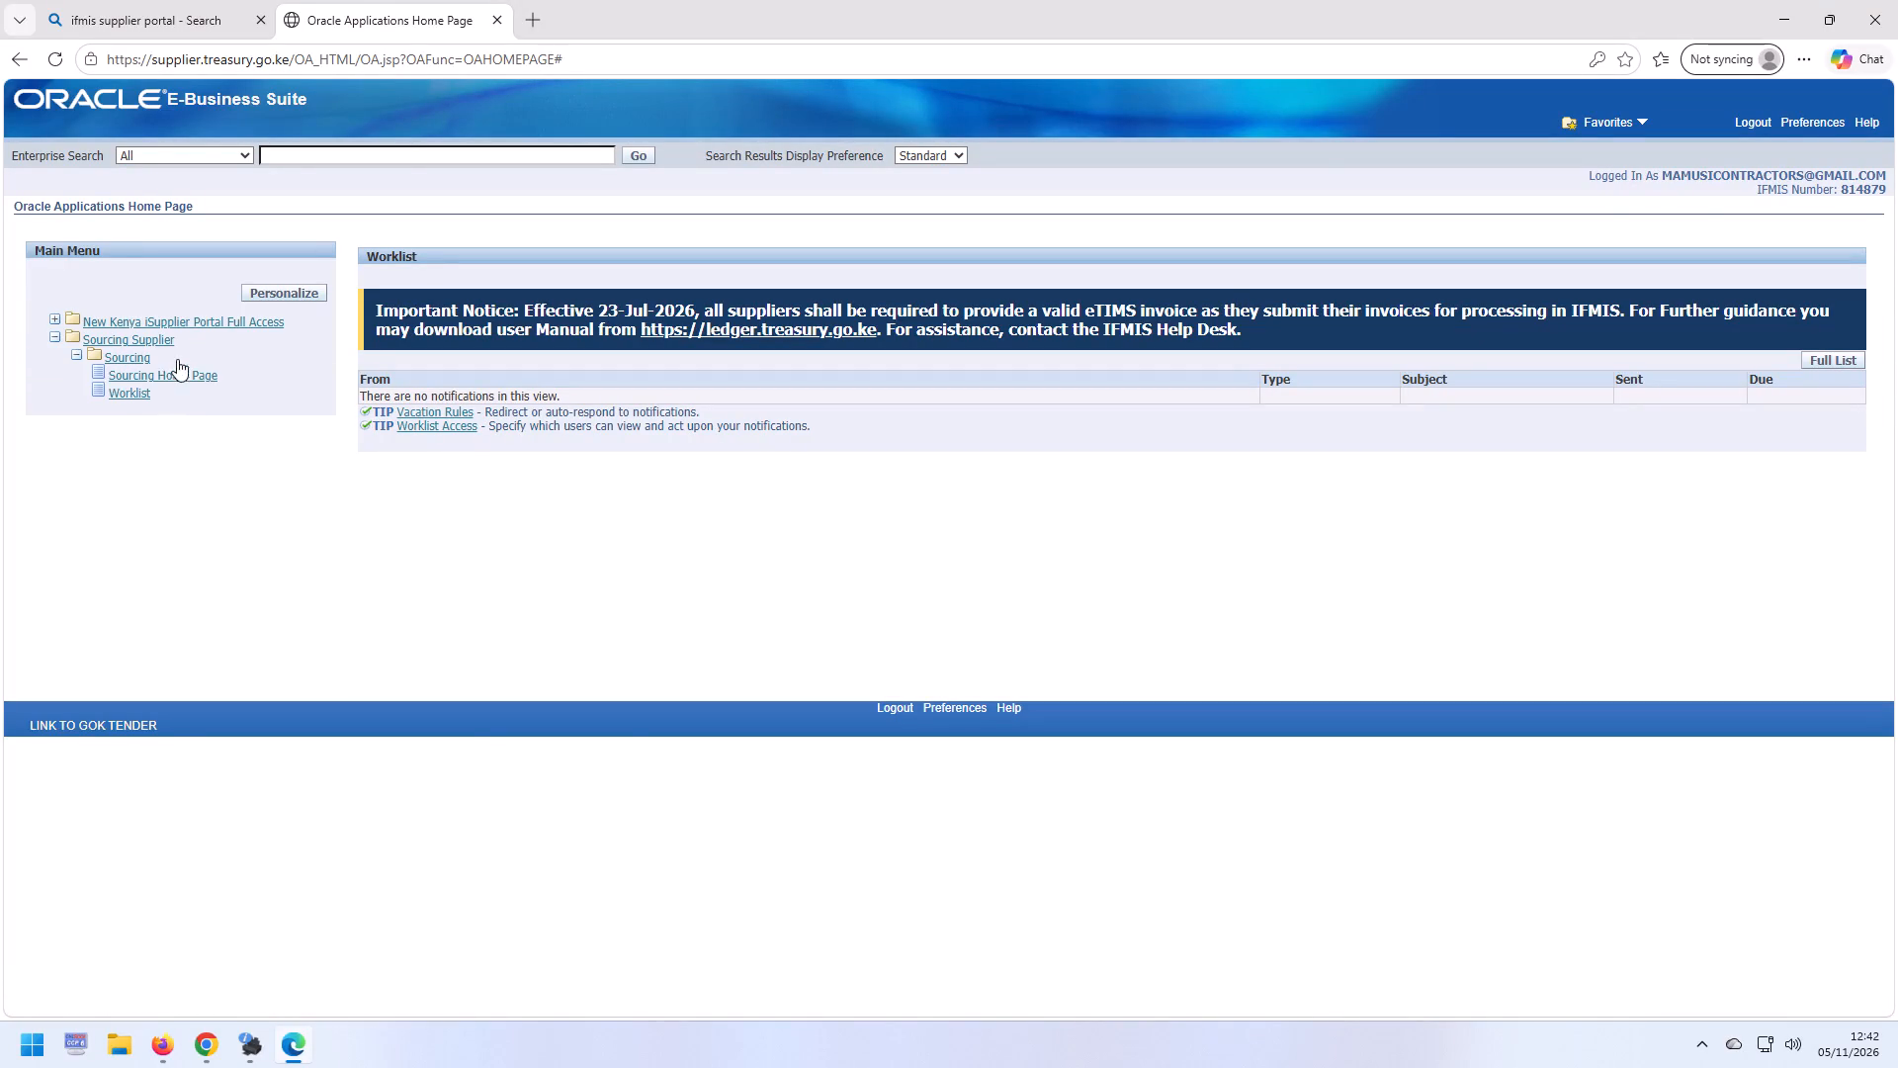
{"action": "left_click", "coordinate": [195, 369]}
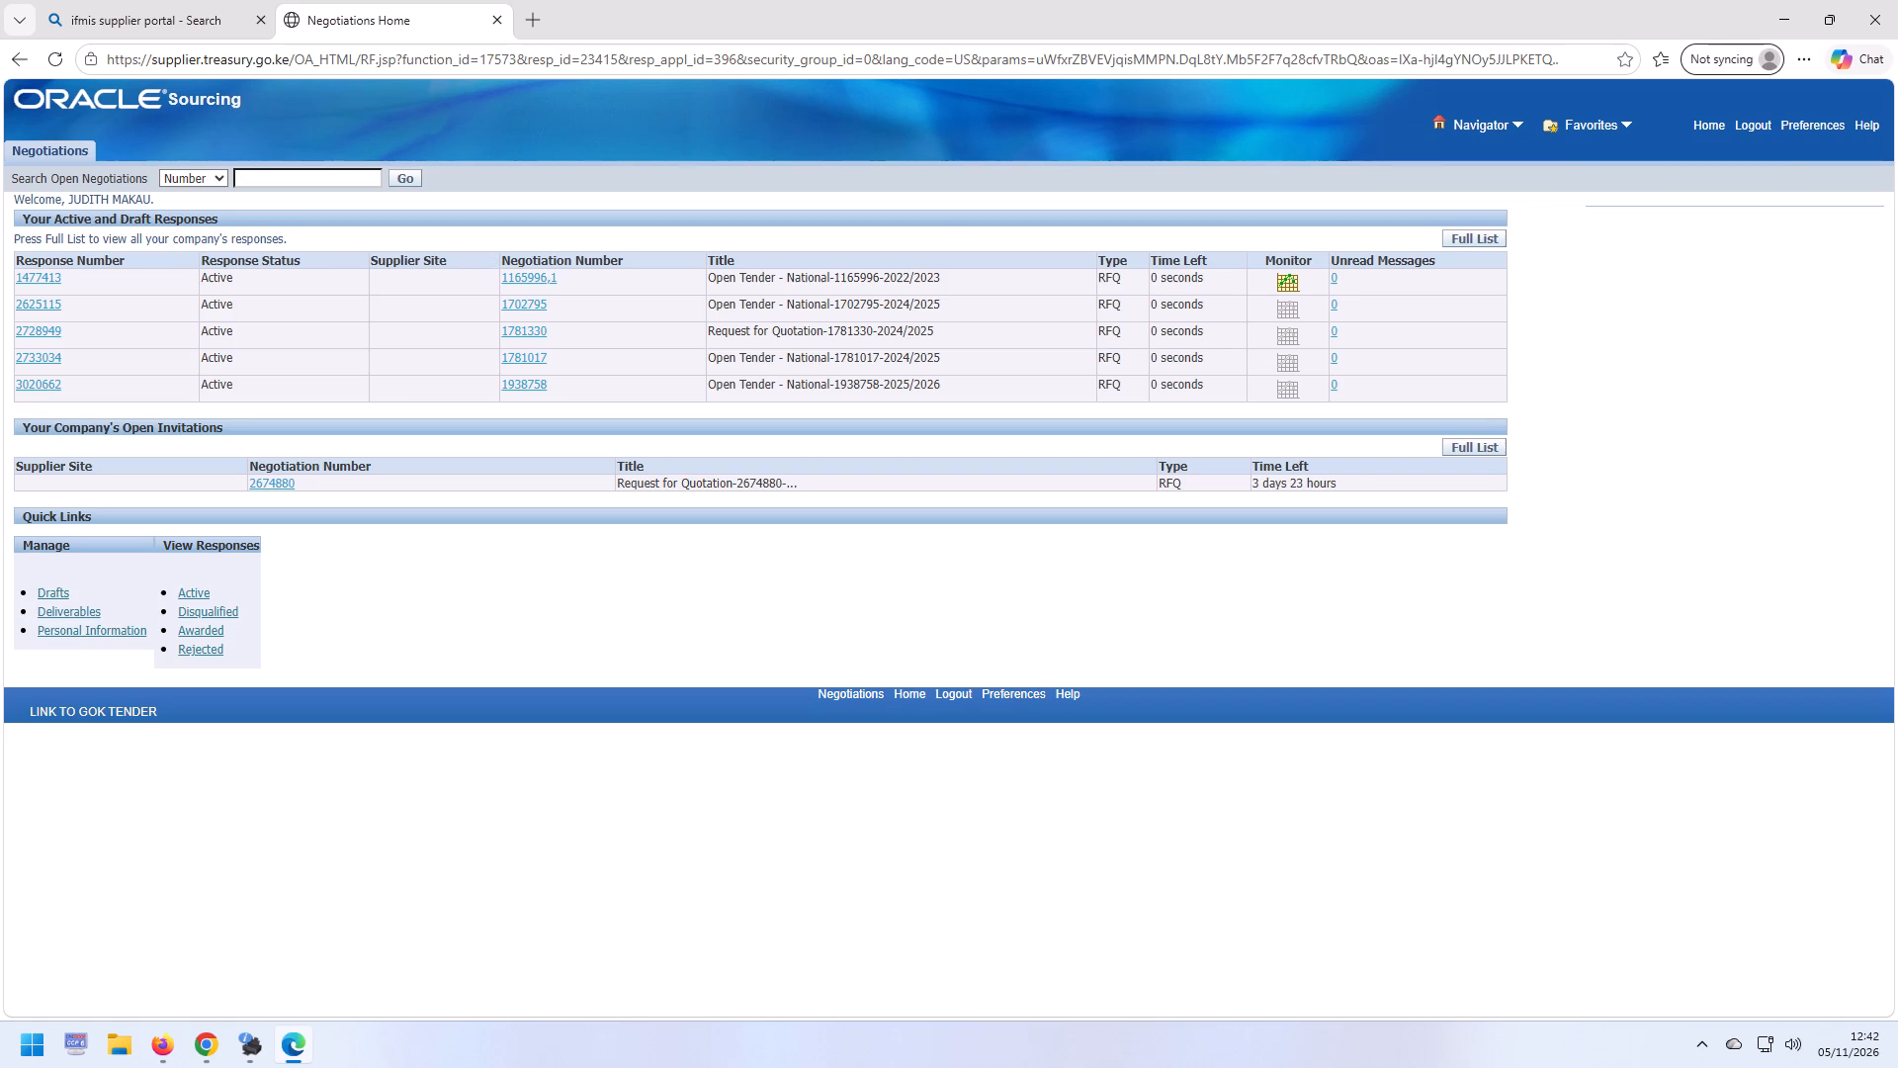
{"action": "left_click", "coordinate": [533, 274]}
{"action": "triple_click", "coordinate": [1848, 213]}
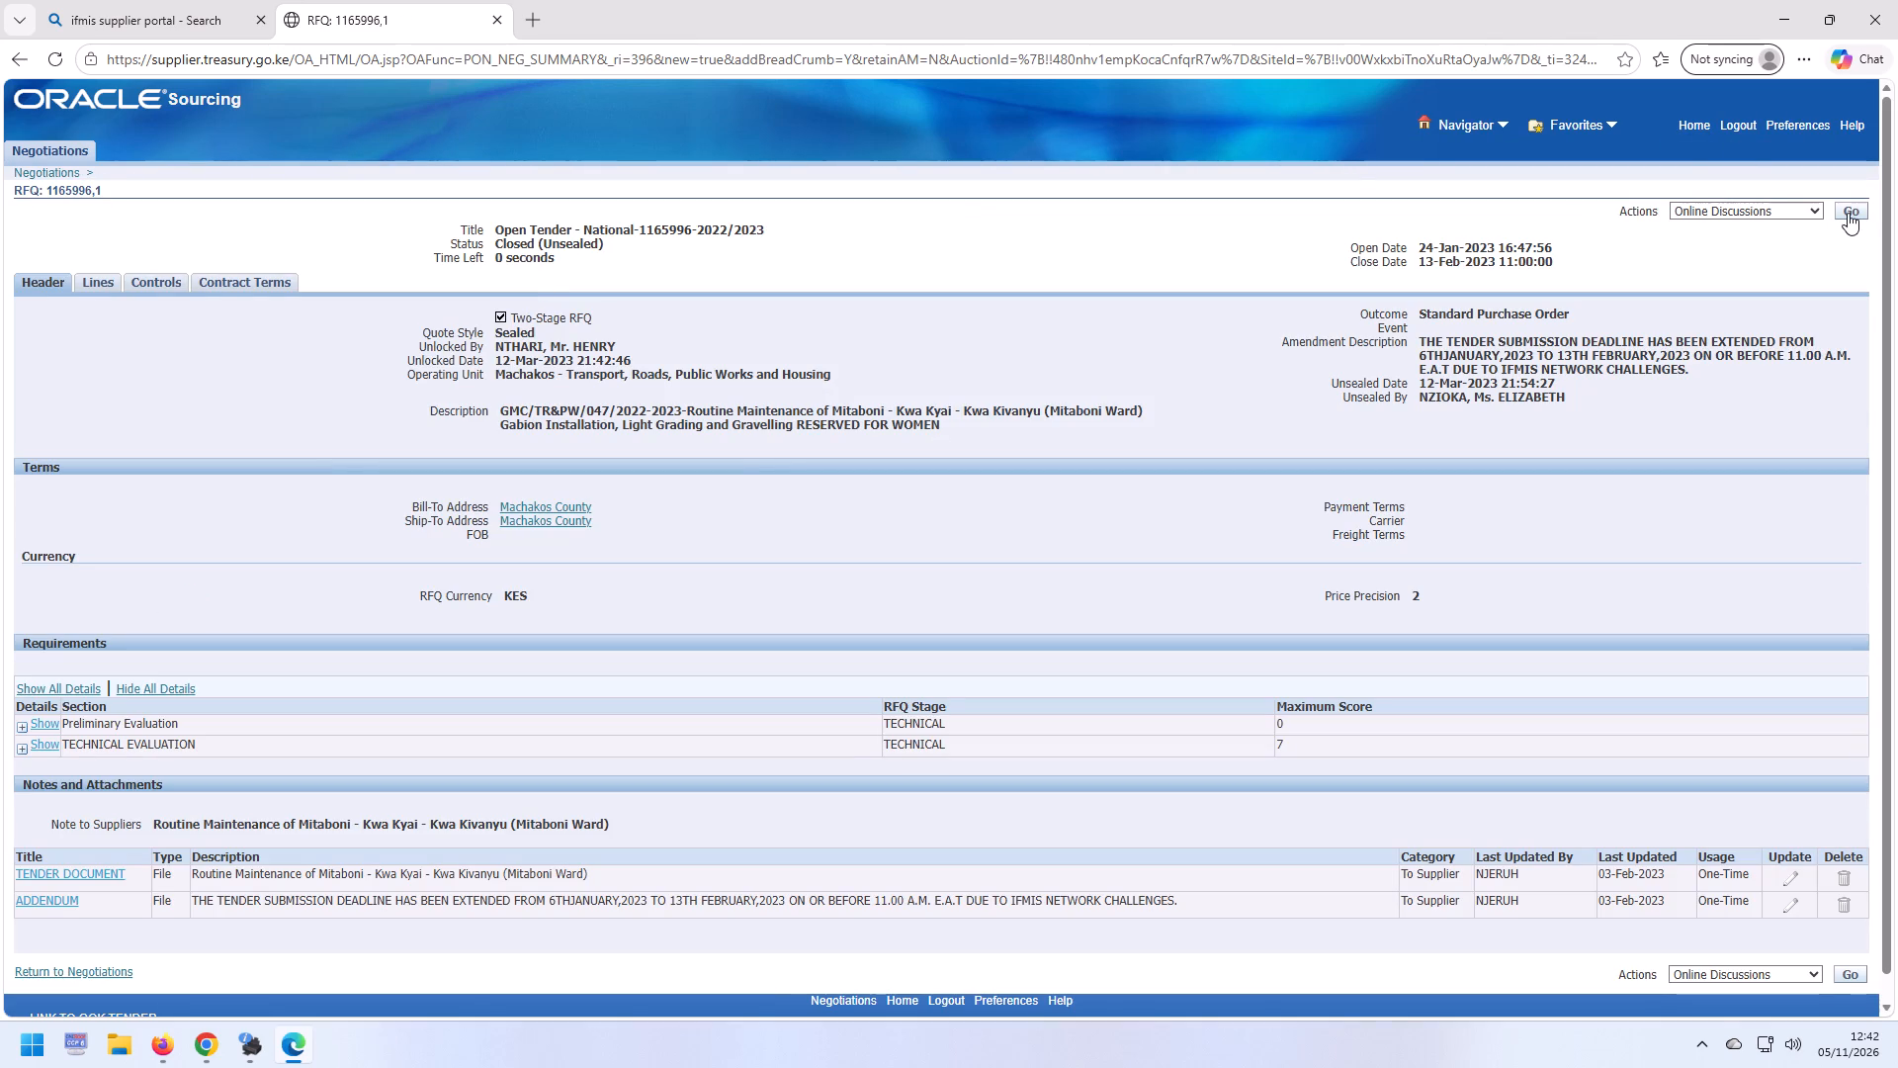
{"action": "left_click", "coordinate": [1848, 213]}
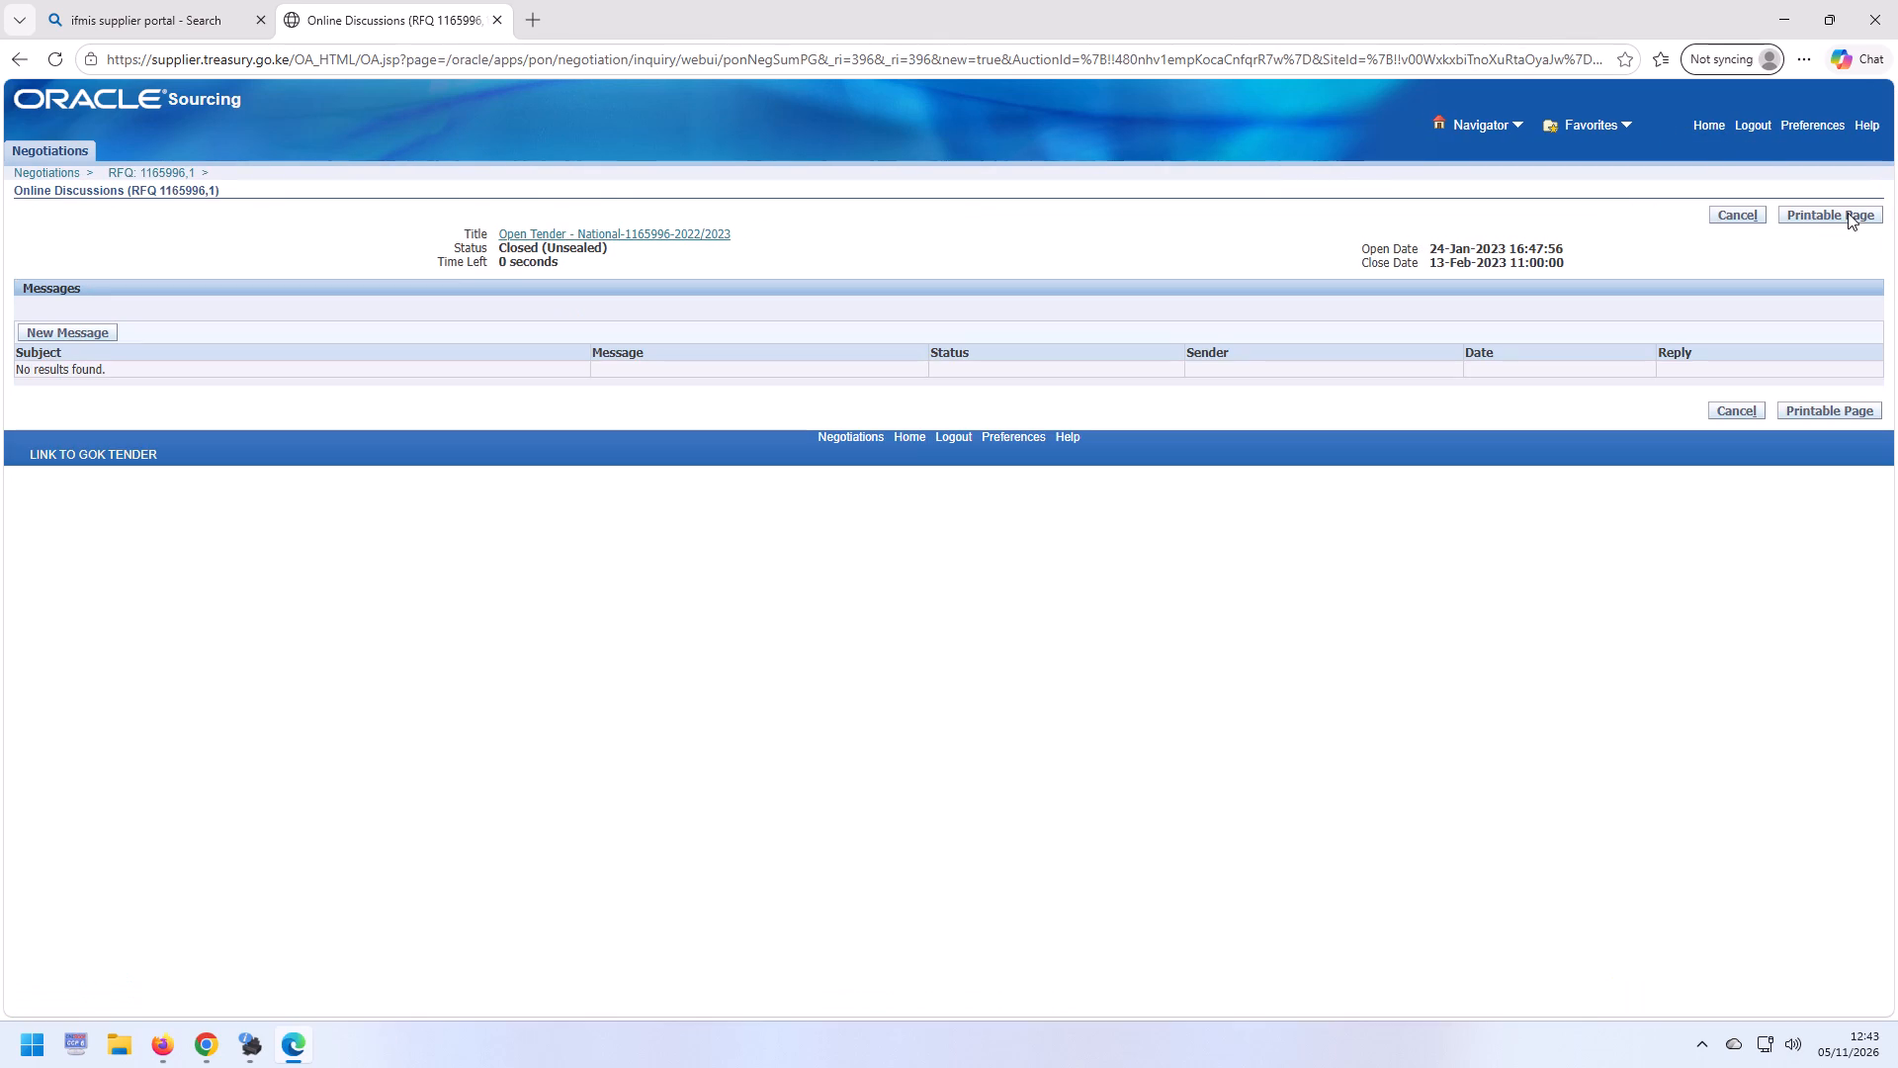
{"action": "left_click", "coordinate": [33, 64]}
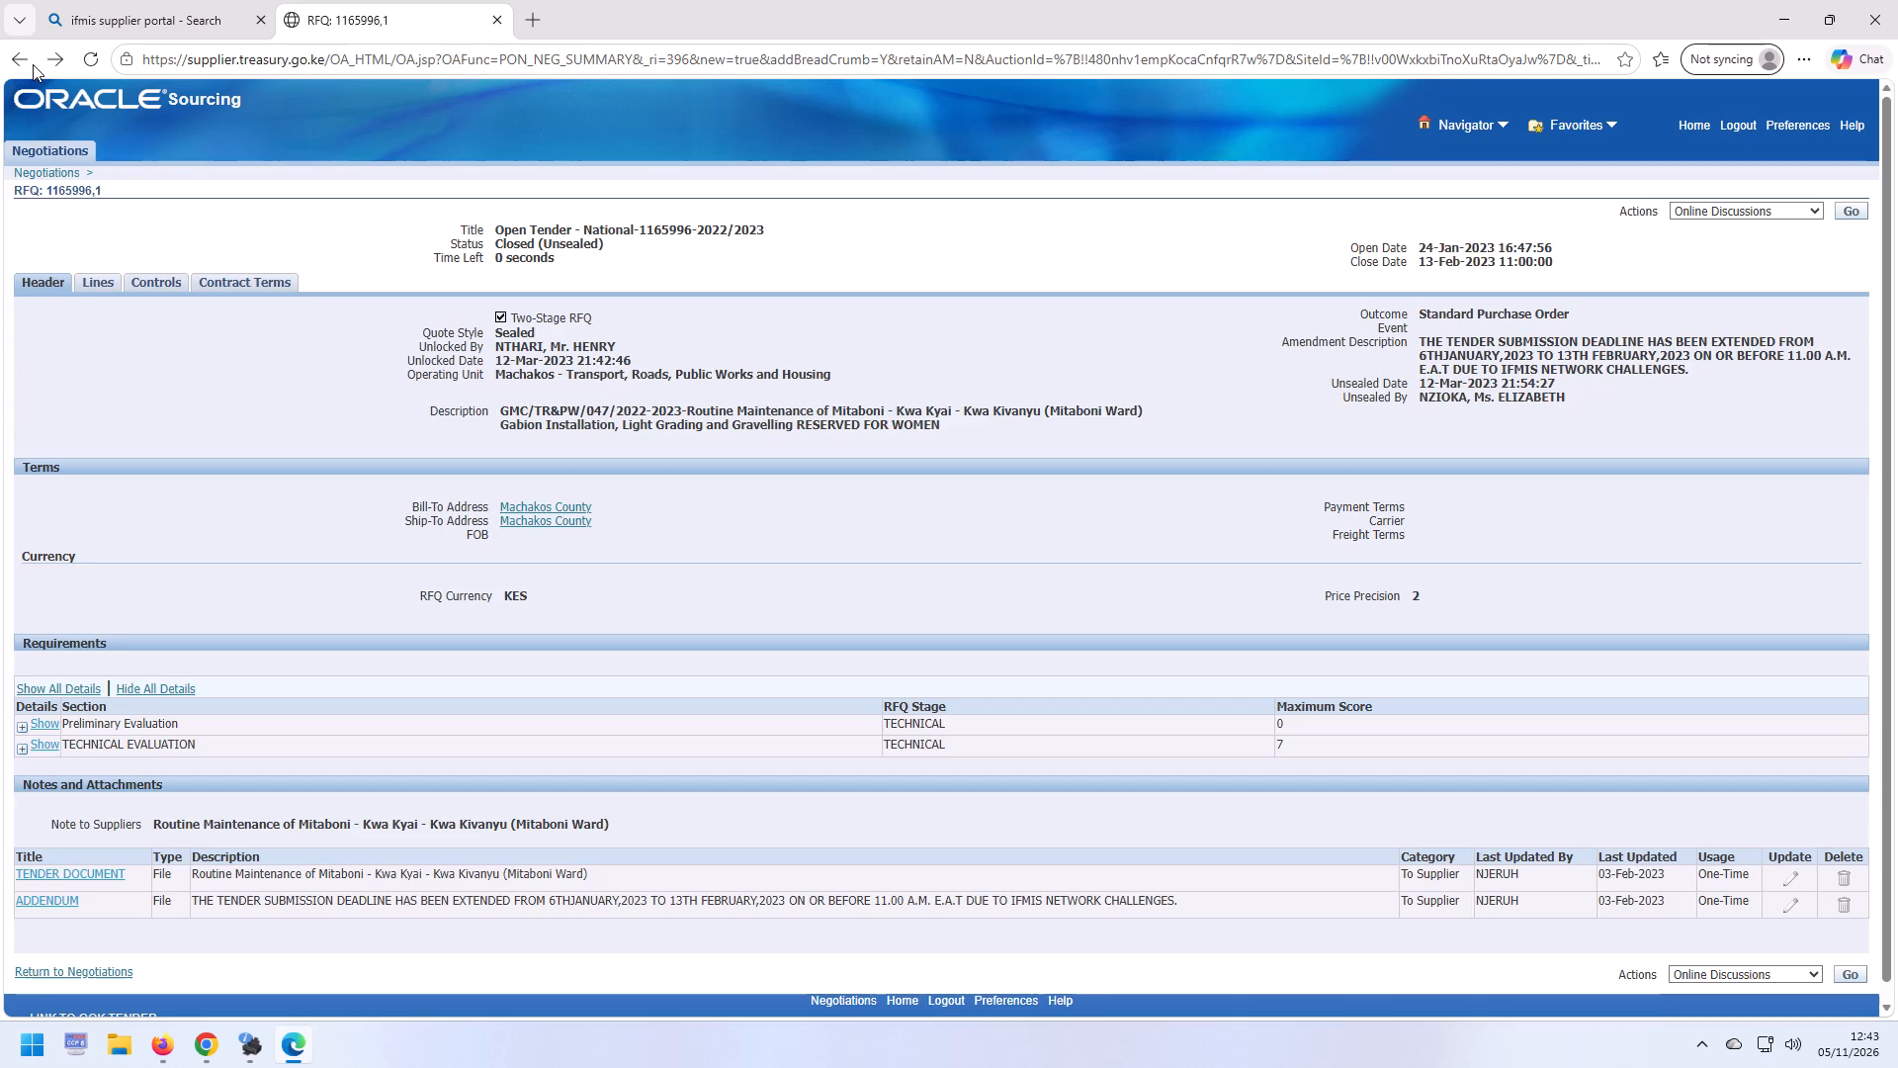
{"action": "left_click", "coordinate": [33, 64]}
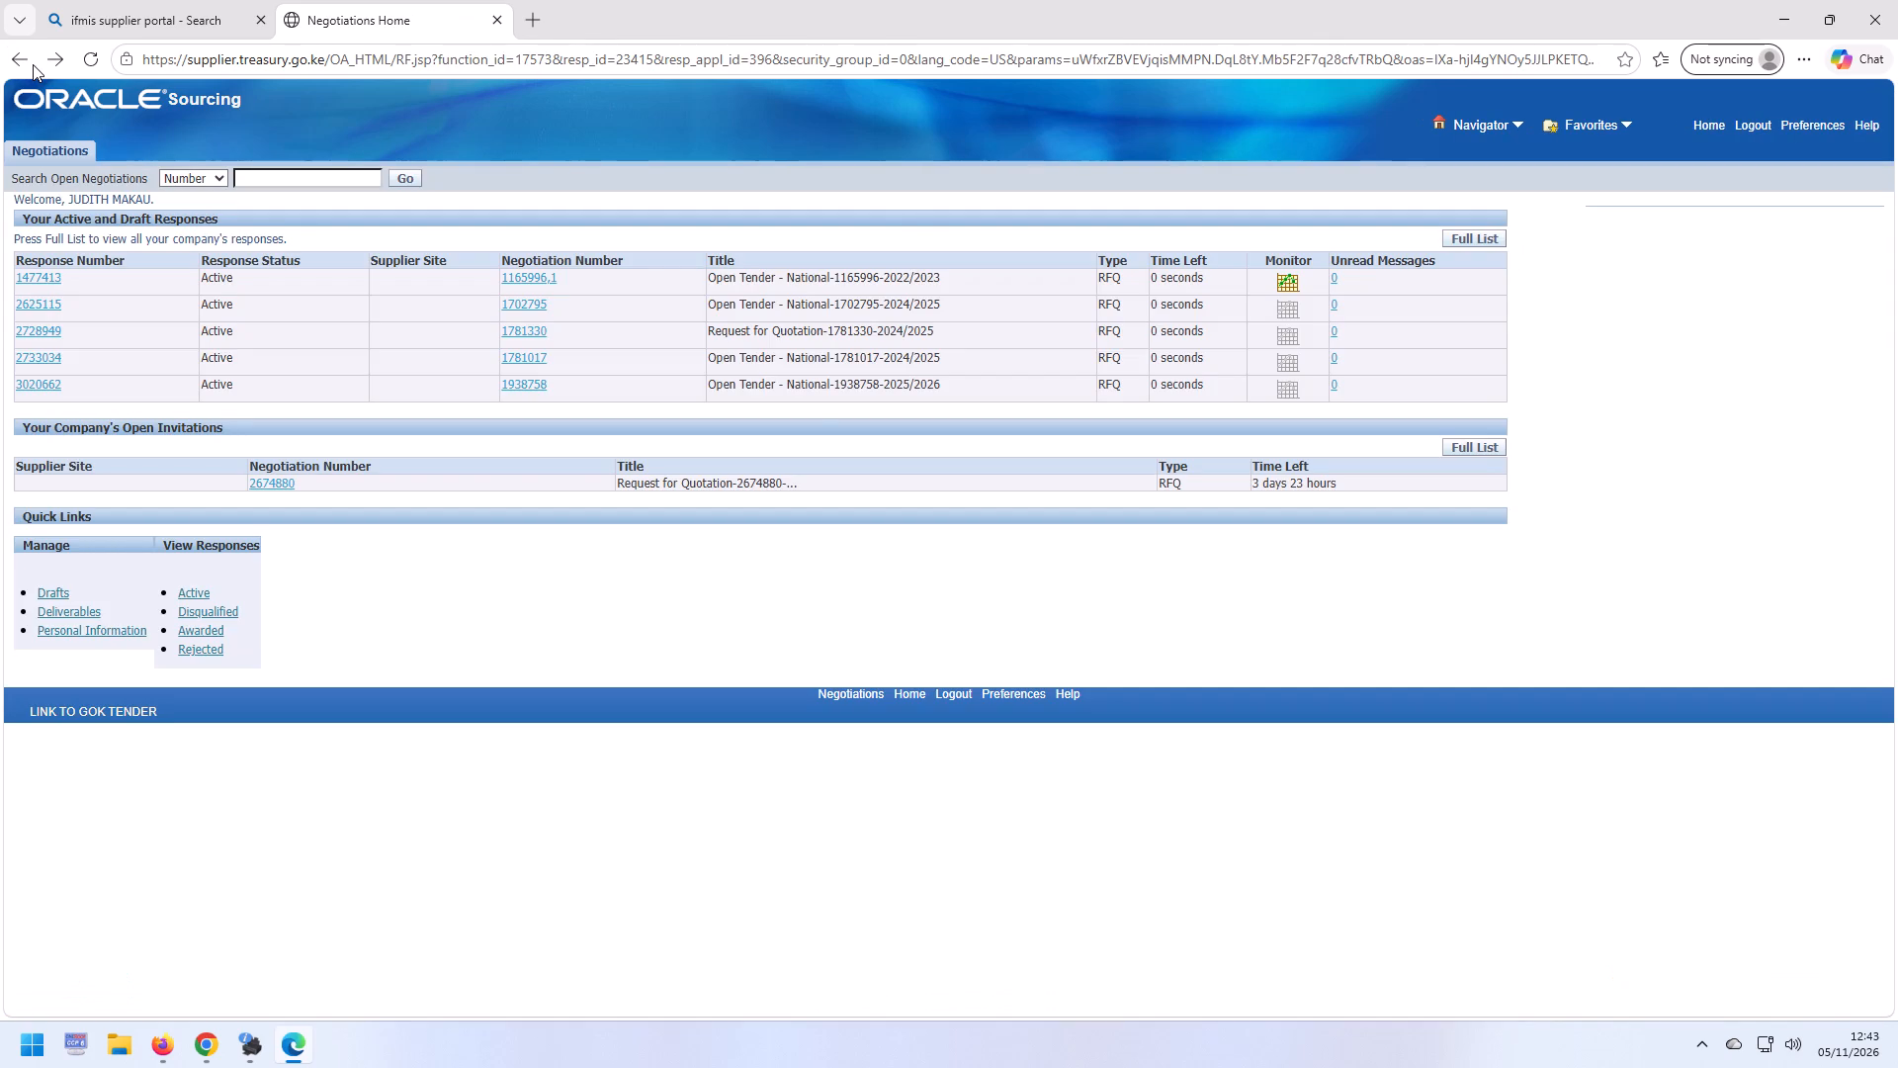
Open negotiation 2674880 from the company's open invitations and start the Create Quote action.
{"action": "left_click", "coordinate": [287, 484]}
{"action": "left_click", "coordinate": [1840, 212]}
{"action": "left_click", "coordinate": [1807, 218]}
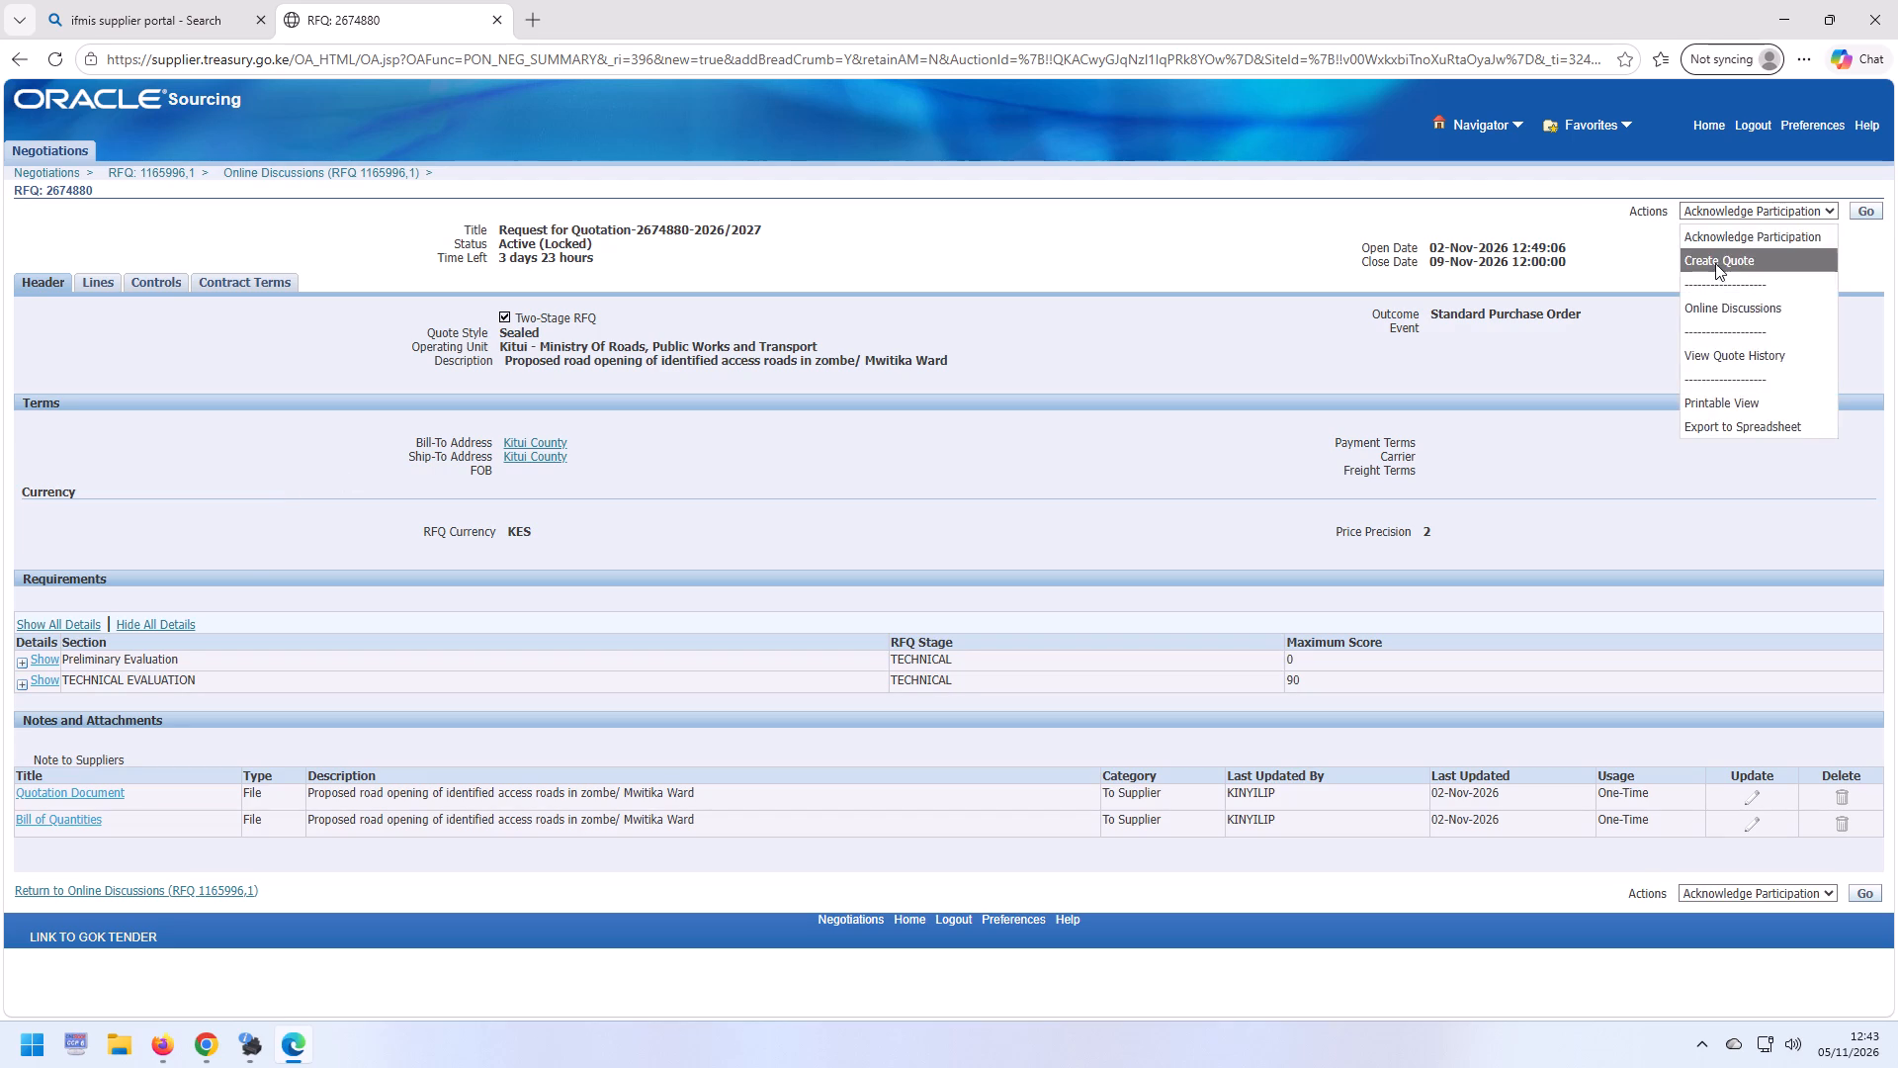
{"action": "left_click", "coordinate": [1715, 263]}
{"action": "left_click", "coordinate": [1874, 210]}
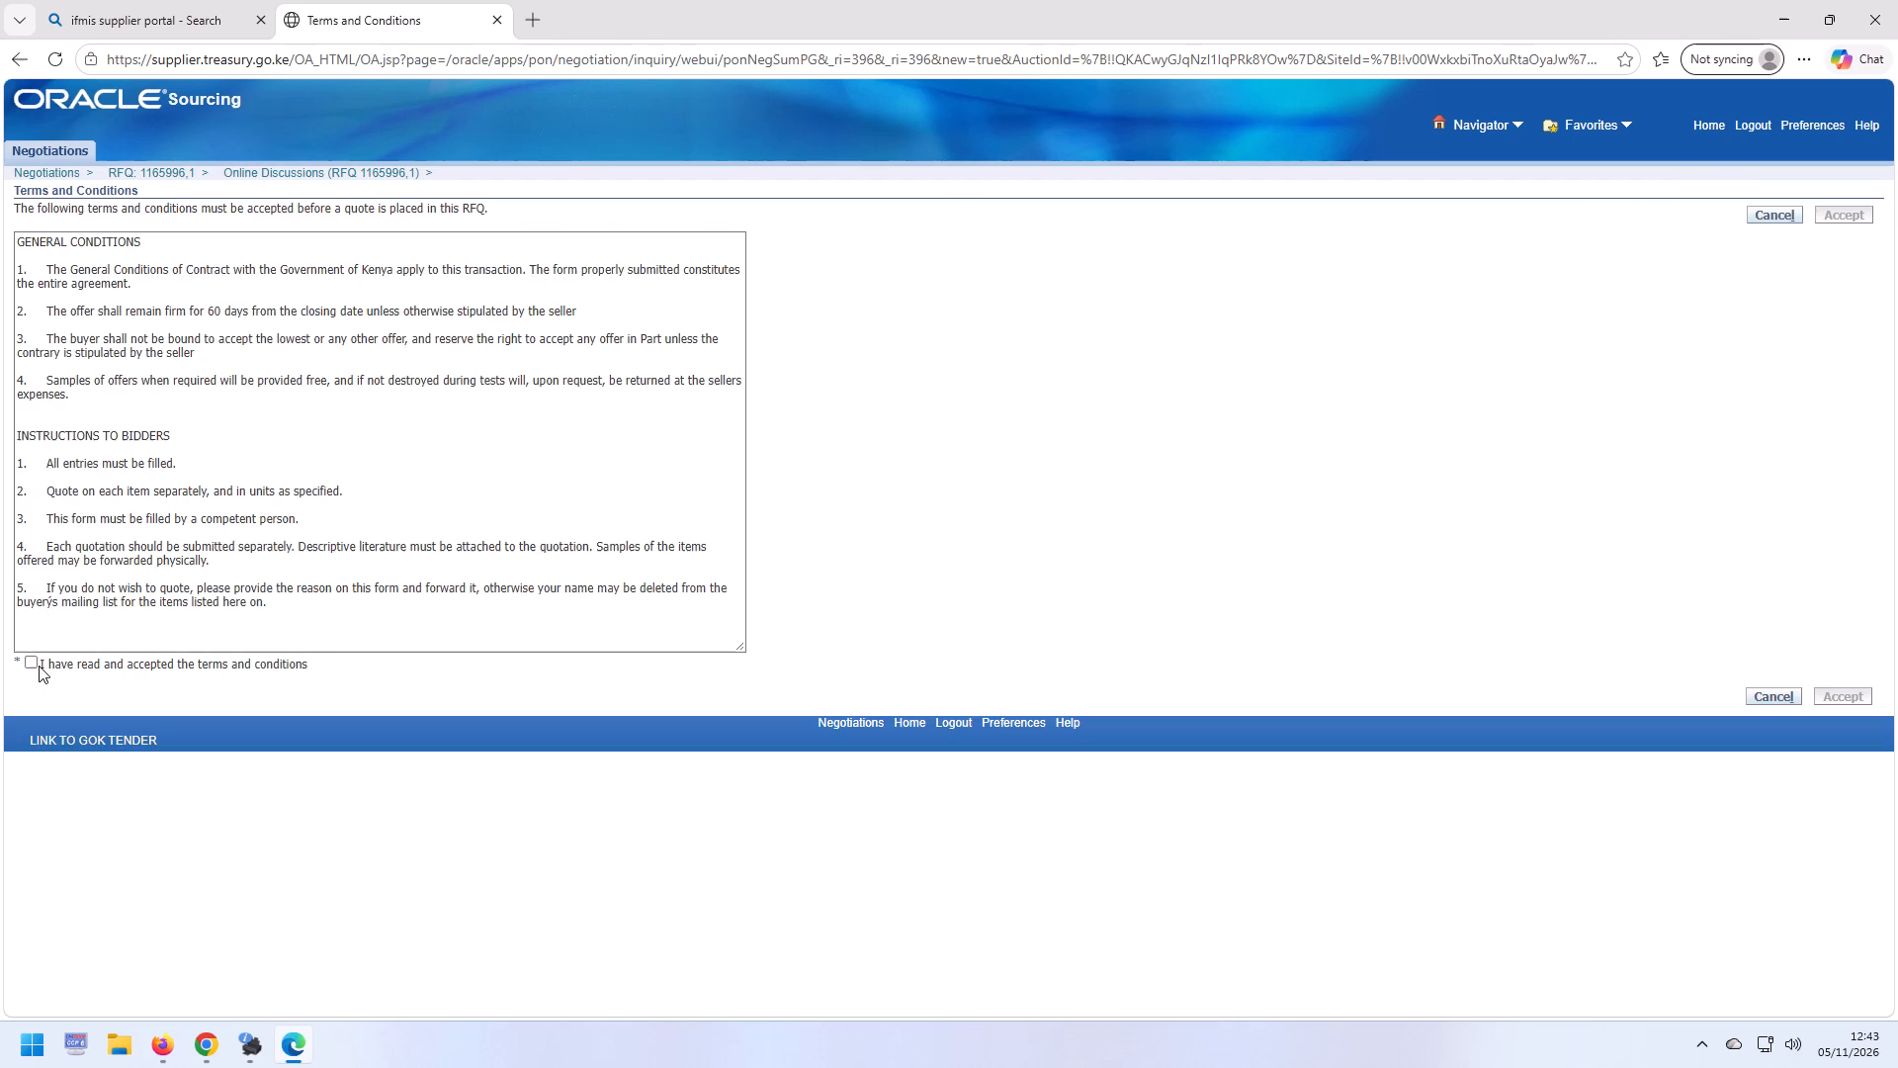
Mark the quote's terms and conditions as read and accept them.
{"action": "left_click", "coordinate": [39, 666]}
{"action": "left_click", "coordinate": [37, 661]}
{"action": "left_click", "coordinate": [1823, 689]}
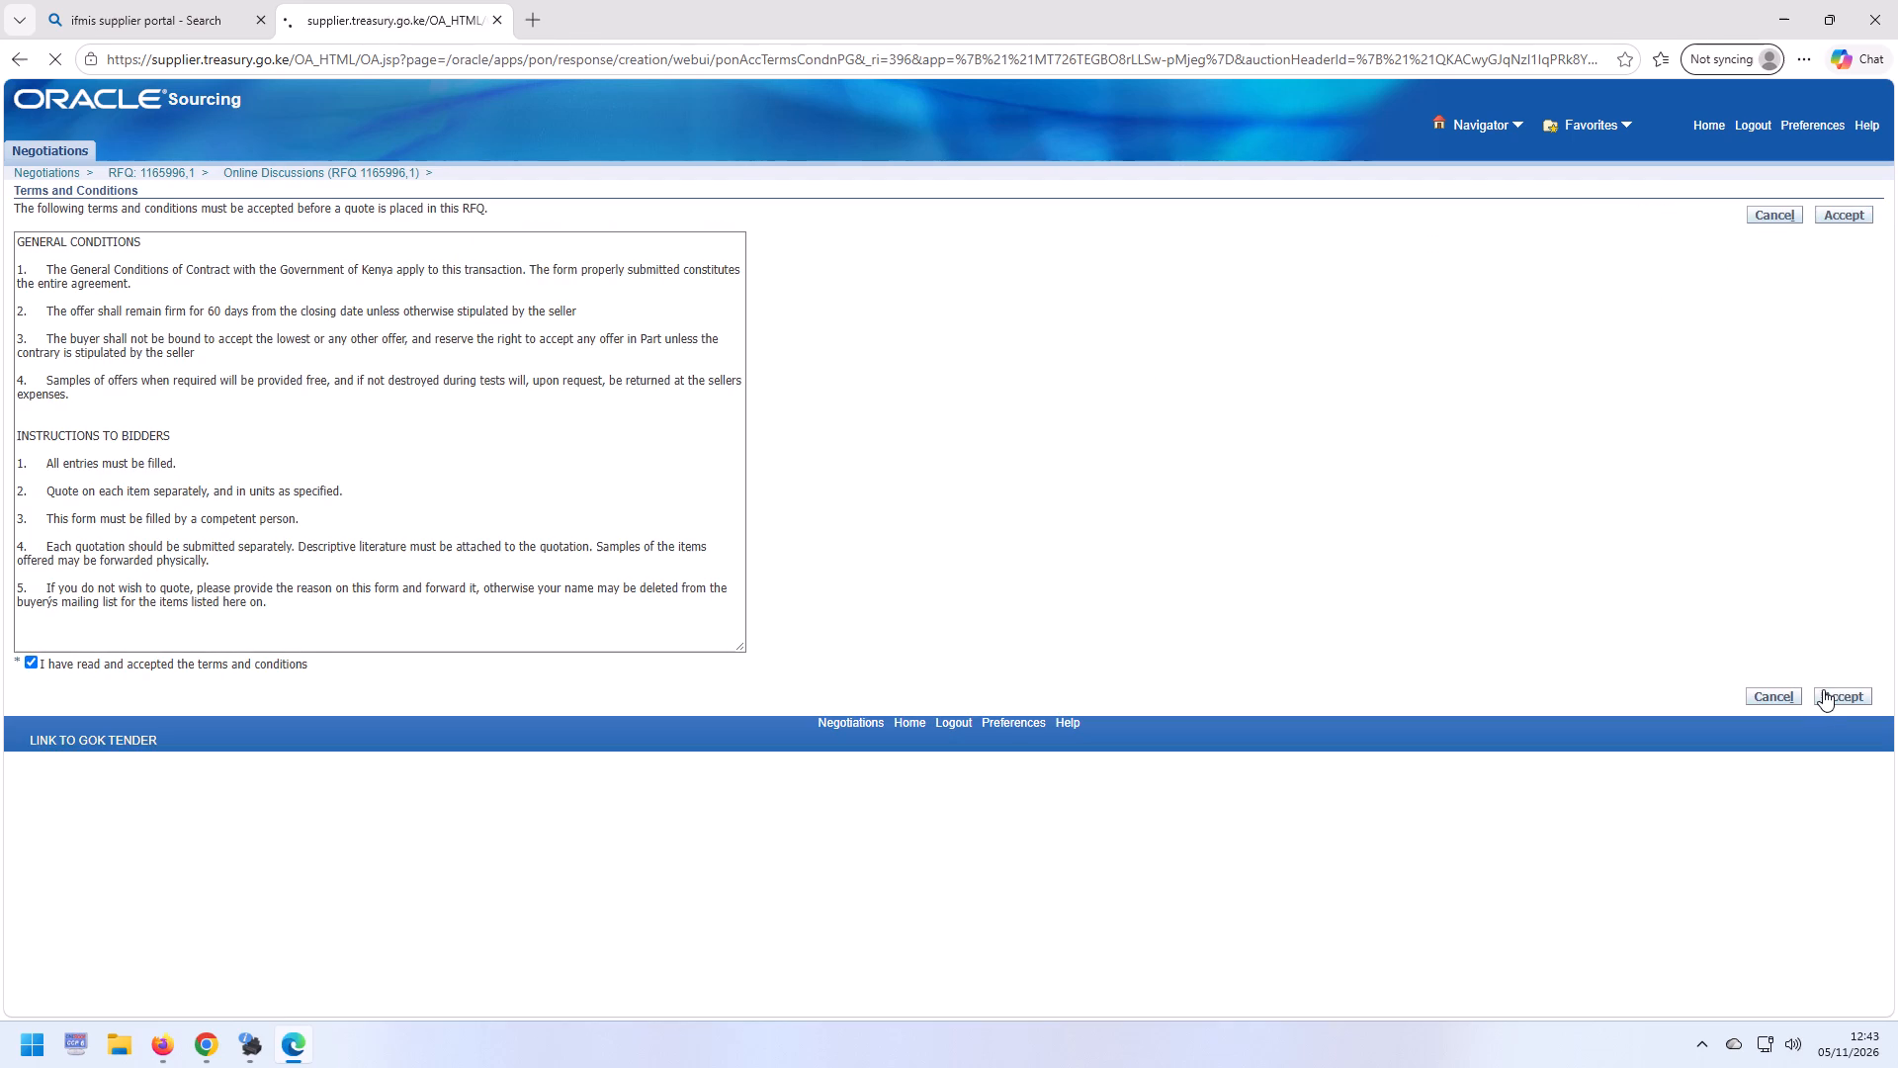
Fill in the quote header with reference number 2674880 and the note to buyer "thank you".
{"action": "left_click", "coordinate": [1372, 317]}
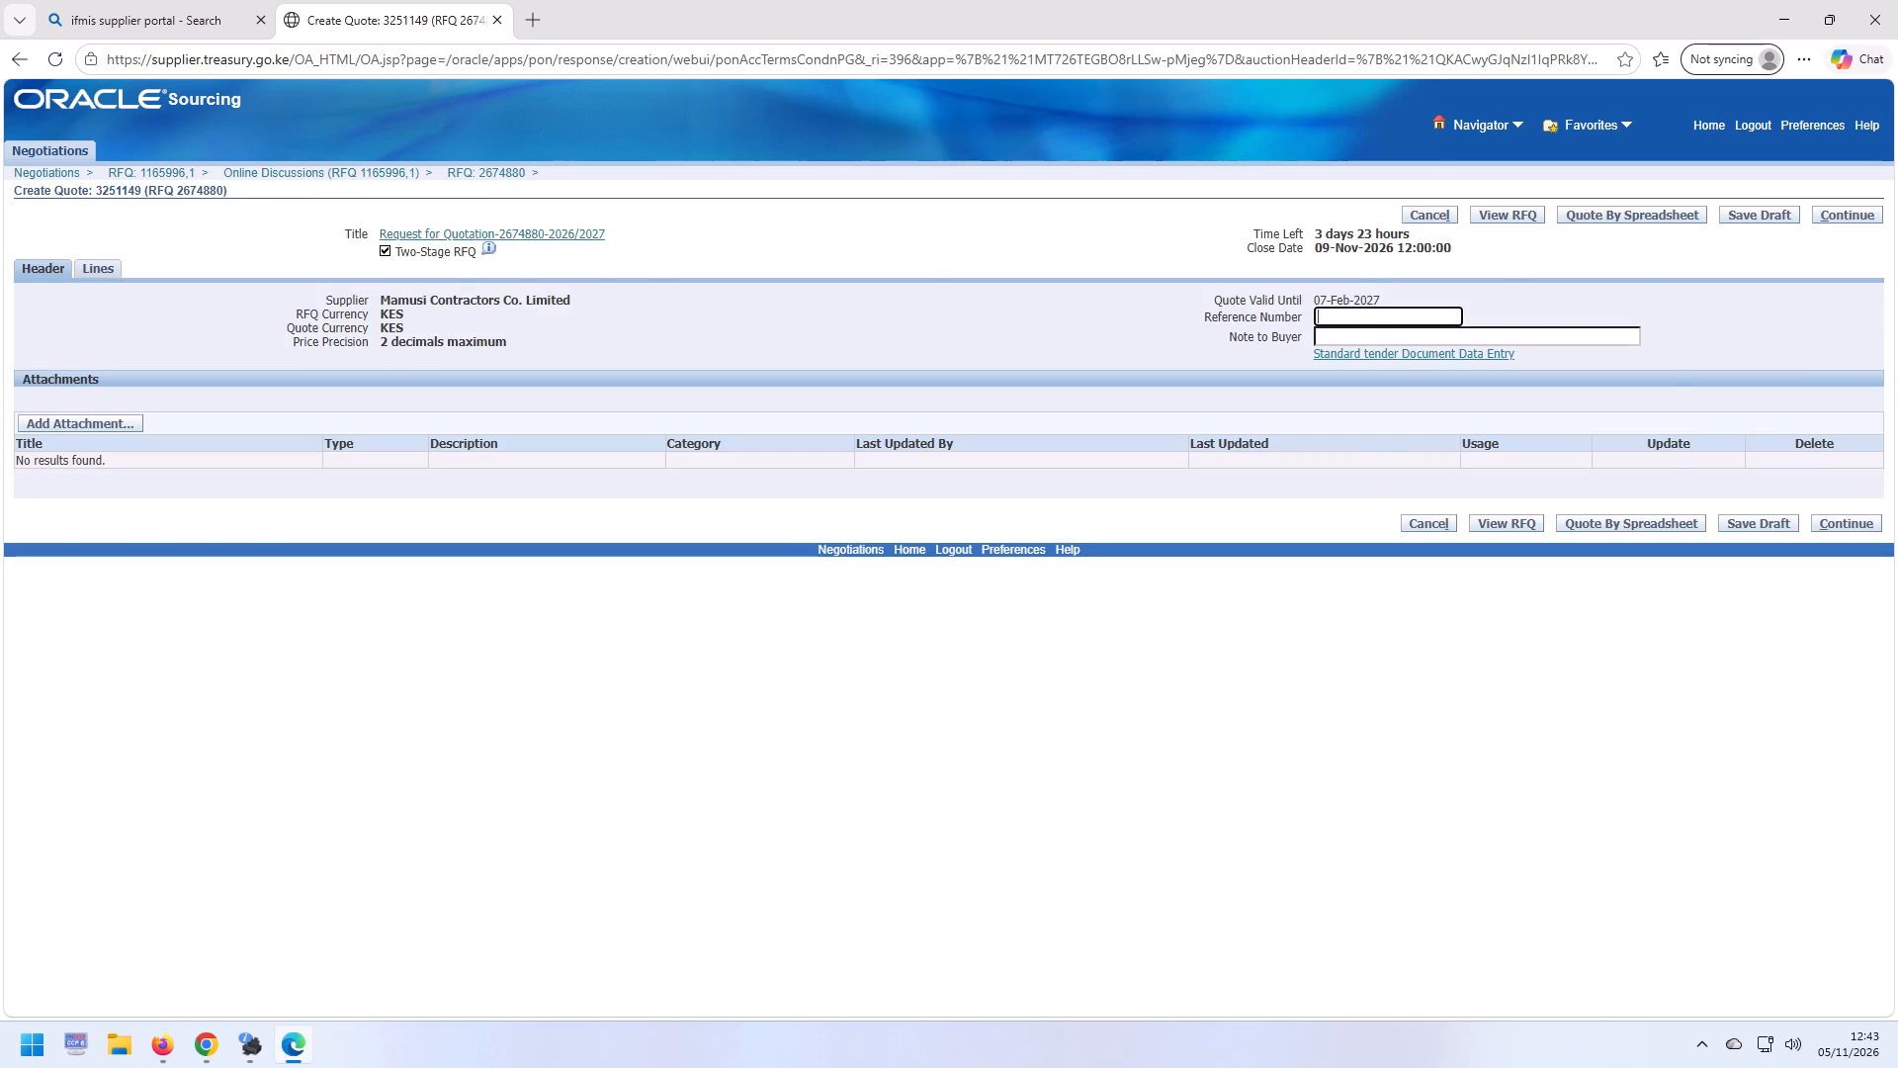
{"action": "left_click", "coordinate": [1380, 363]}
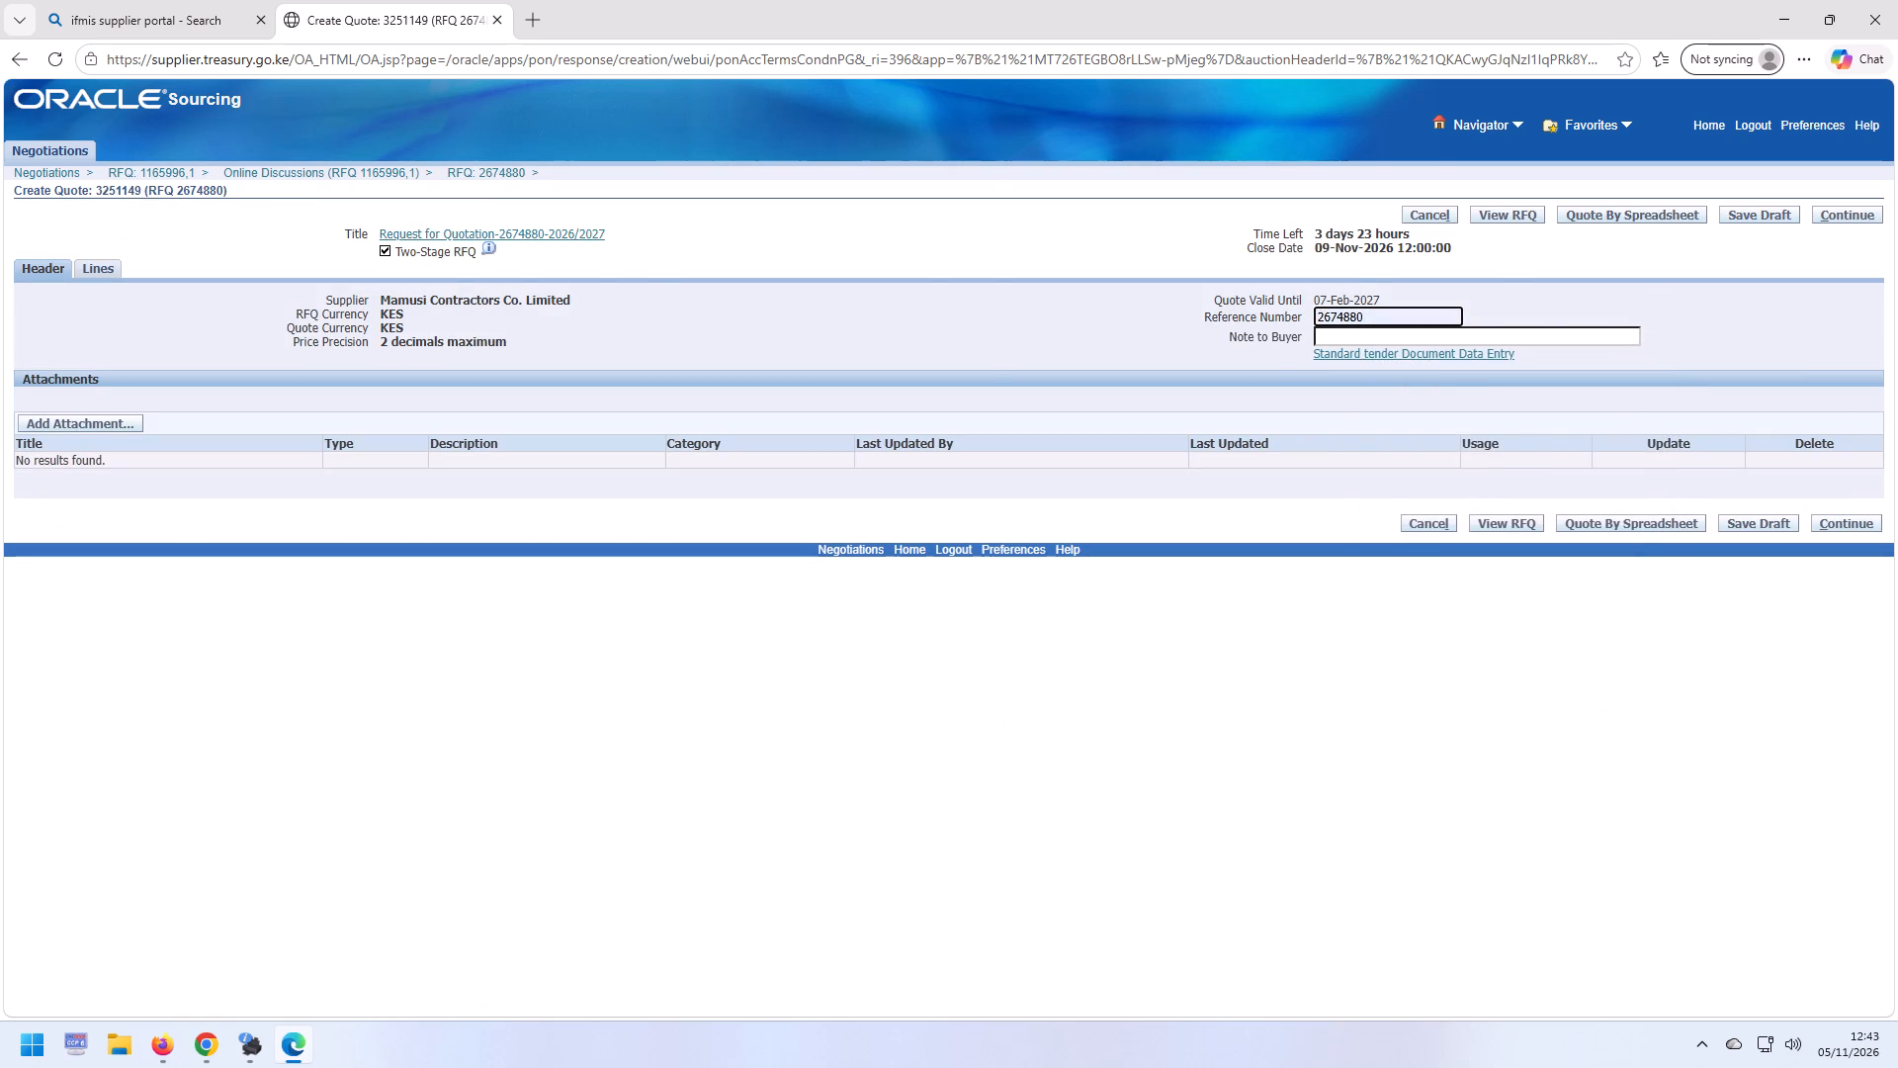
{"action": "left_click", "coordinate": [1349, 337]}
{"action": "left_click", "coordinate": [1384, 367]}
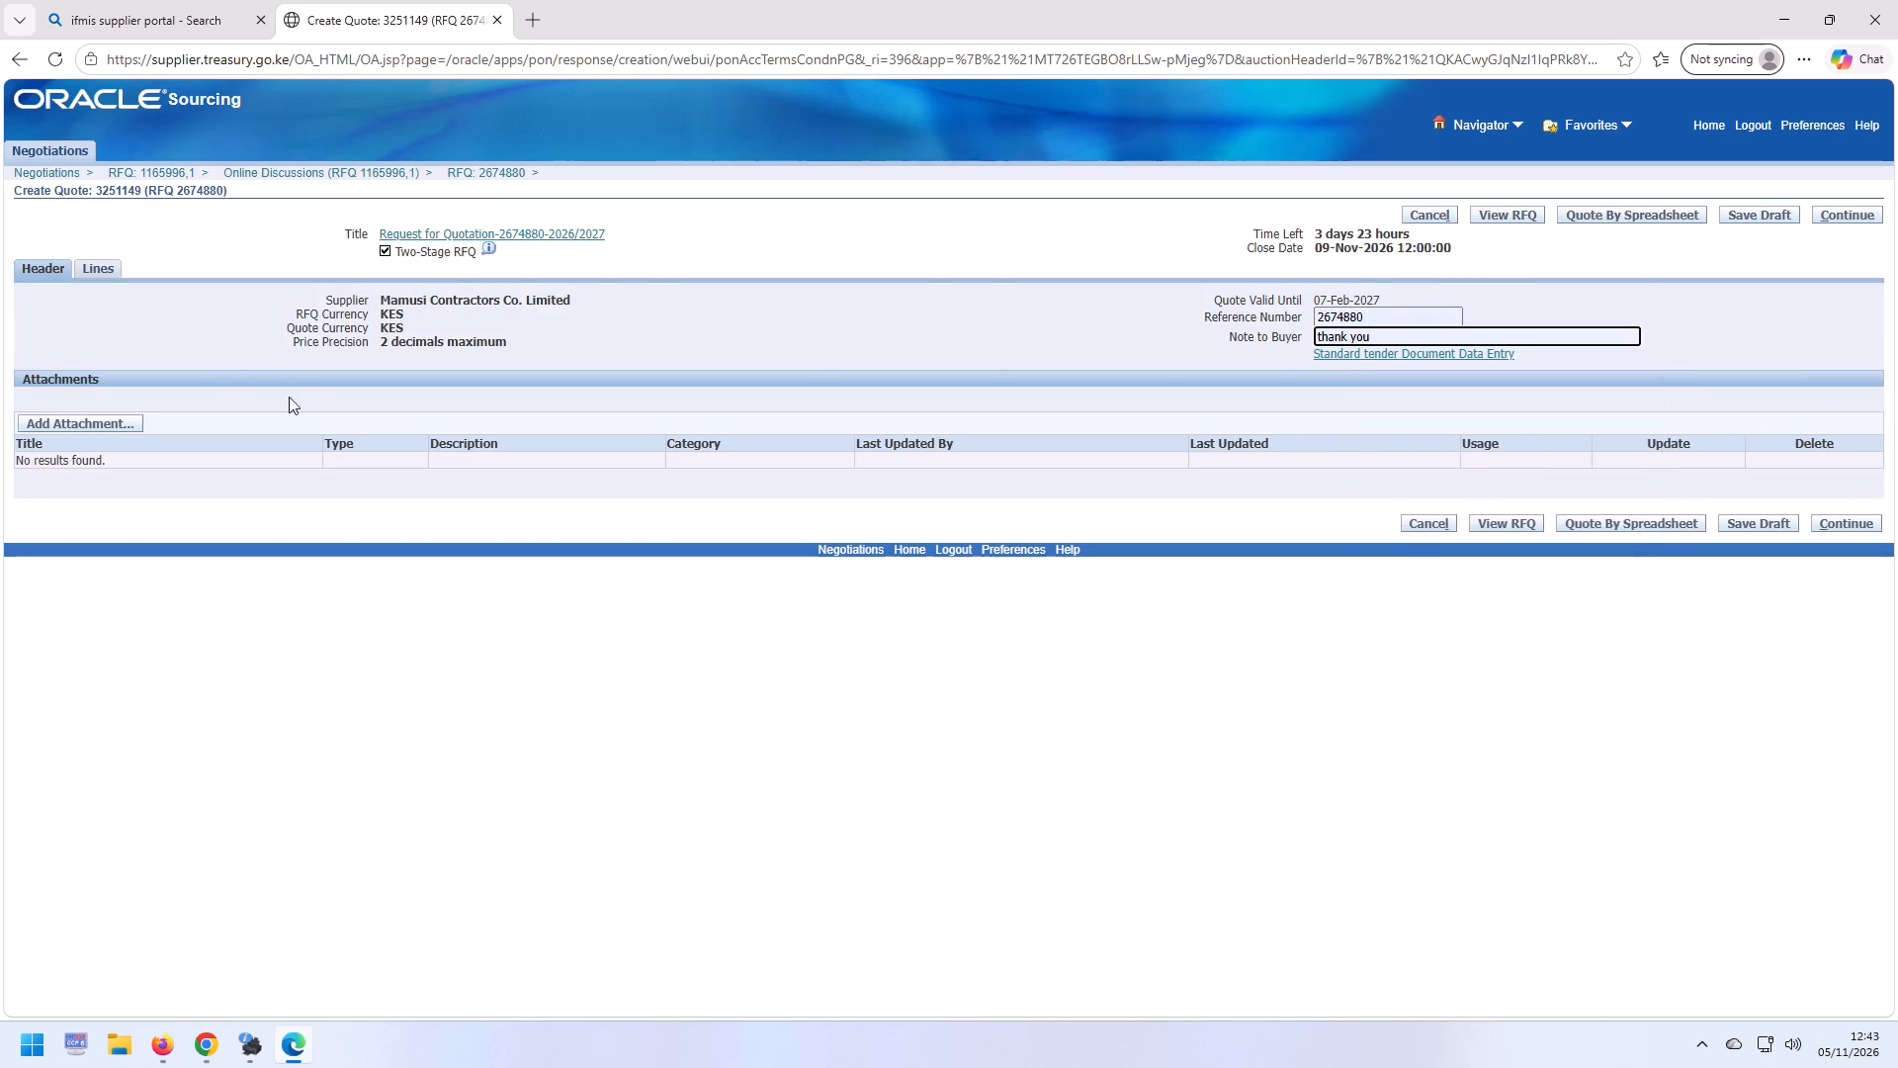
Add an attachment to the quote titled RFQ, using the MAMUSI RFQ PDF from Downloads, and apply it.
{"action": "left_click", "coordinate": [129, 430]}
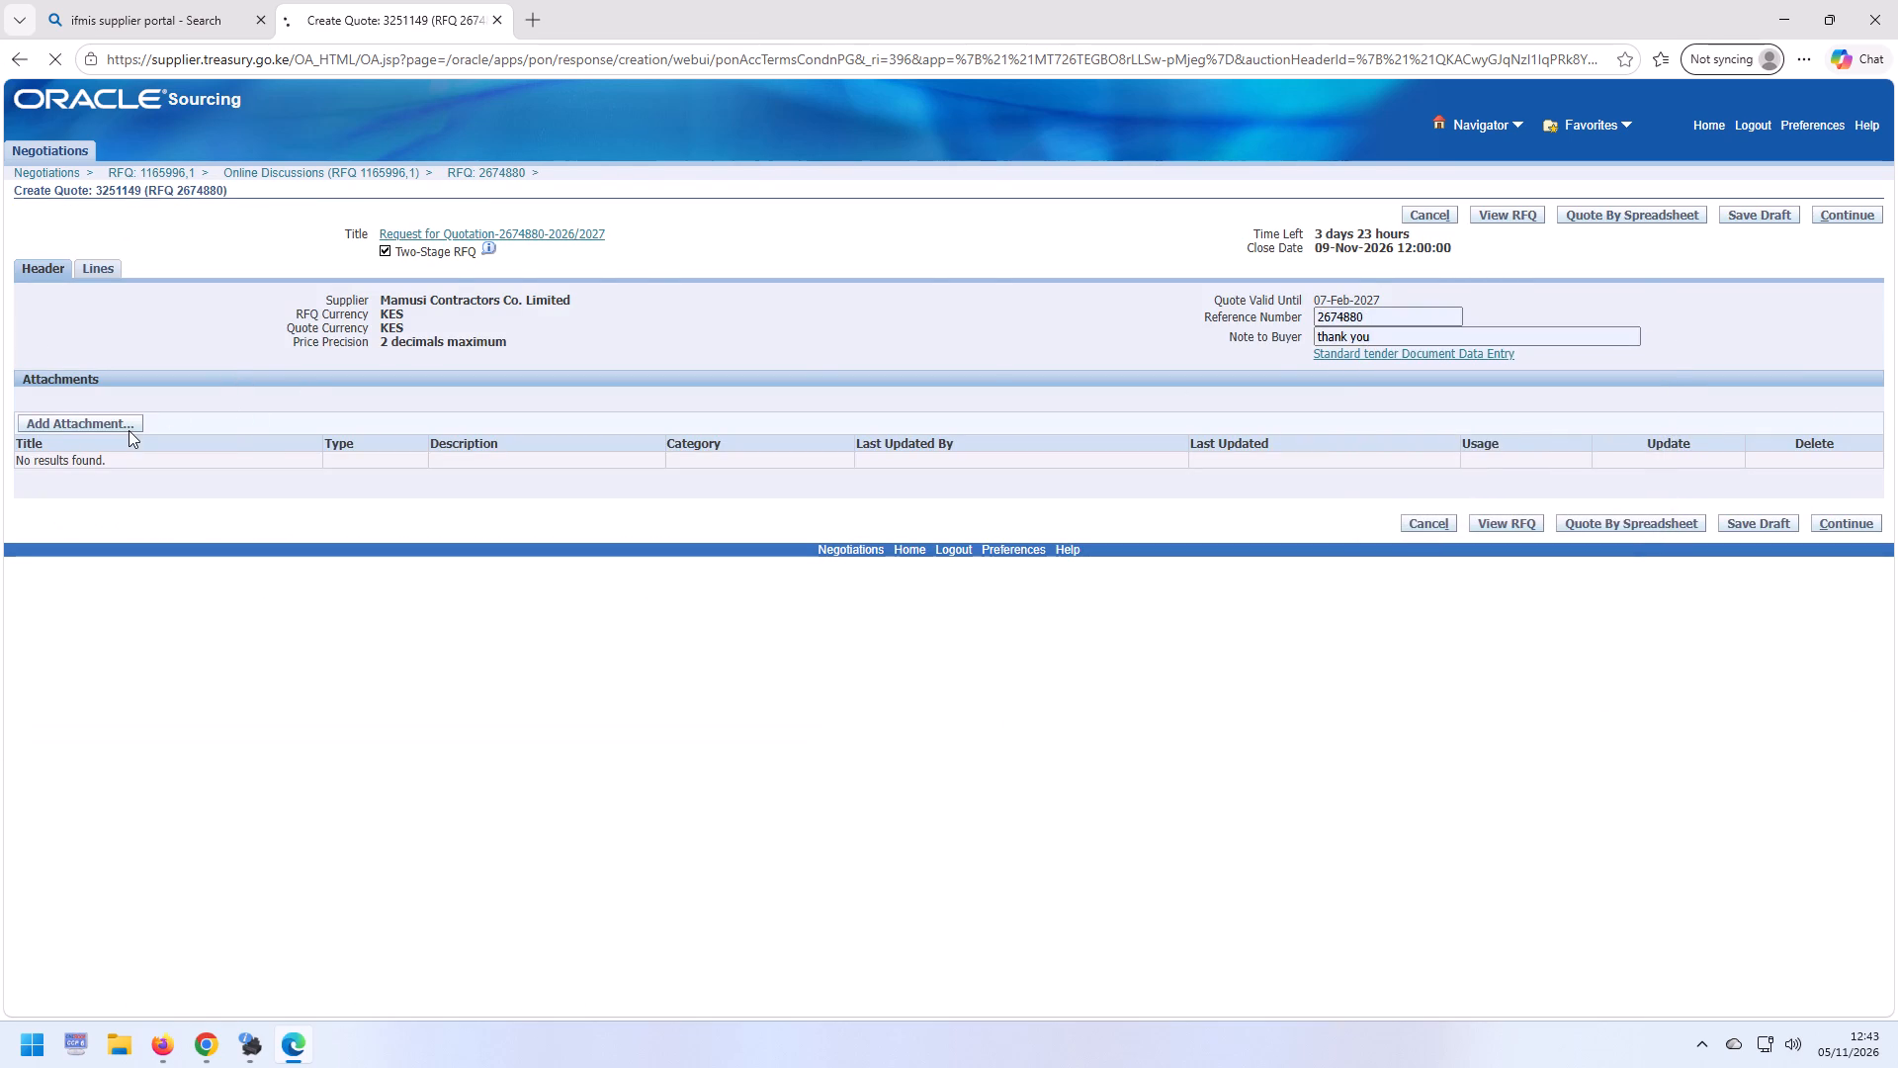
{"action": "left_click", "coordinate": [358, 288]}
{"action": "left_click", "coordinate": [402, 366]}
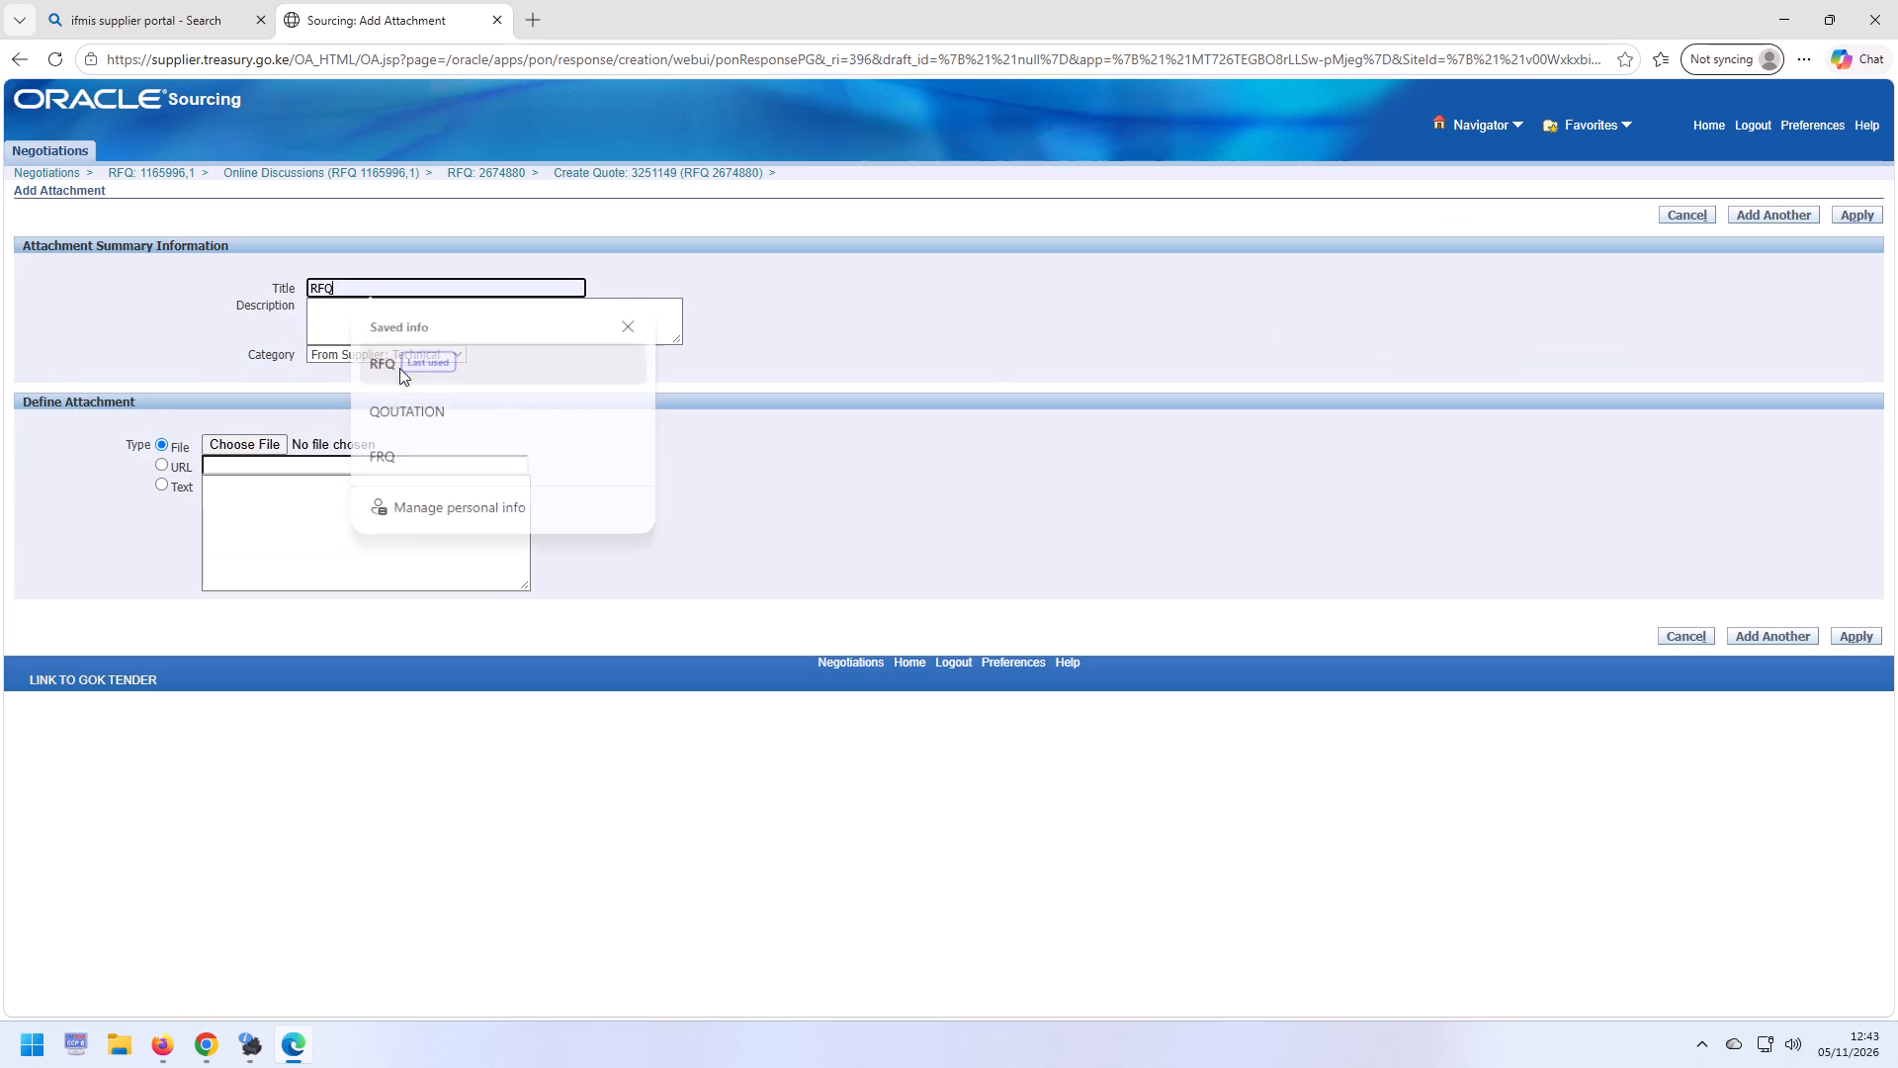
{"action": "left_click", "coordinate": [237, 445]}
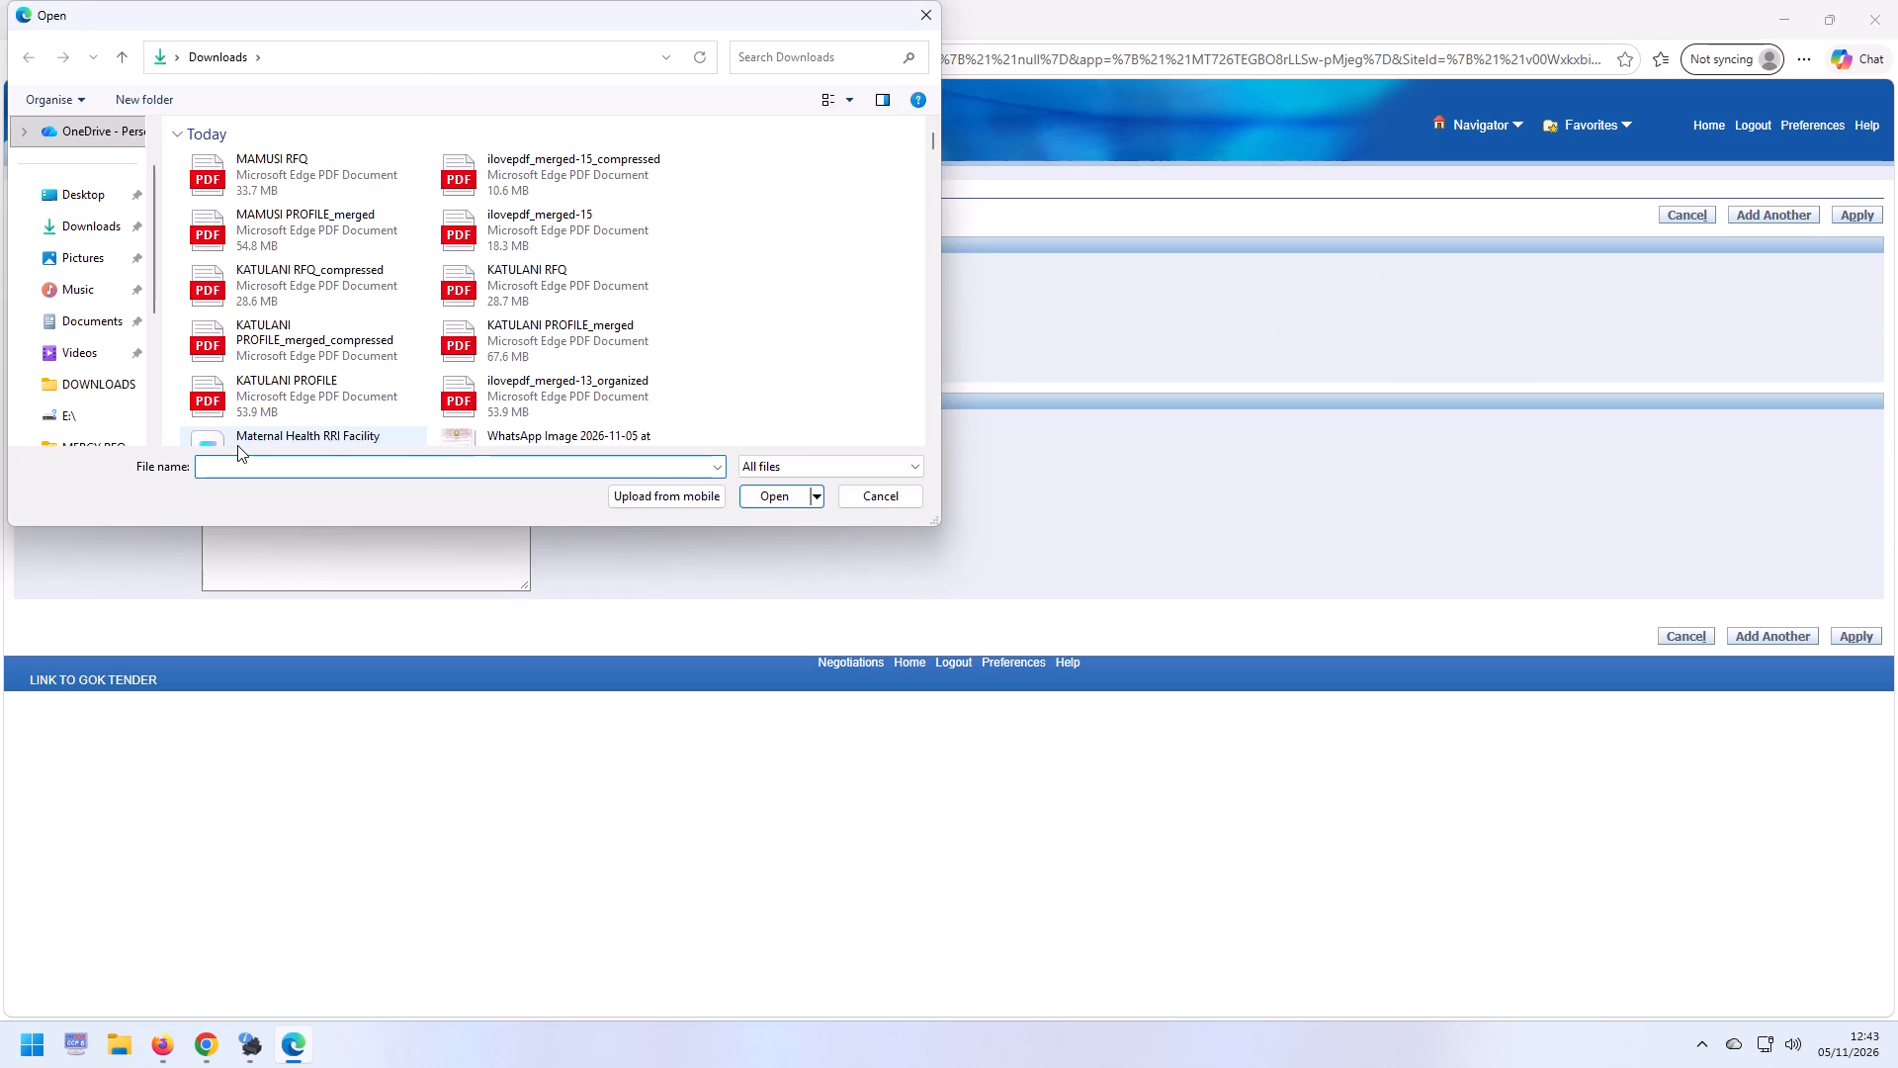
{"action": "left_click", "coordinate": [244, 156]}
{"action": "left_click", "coordinate": [768, 499]}
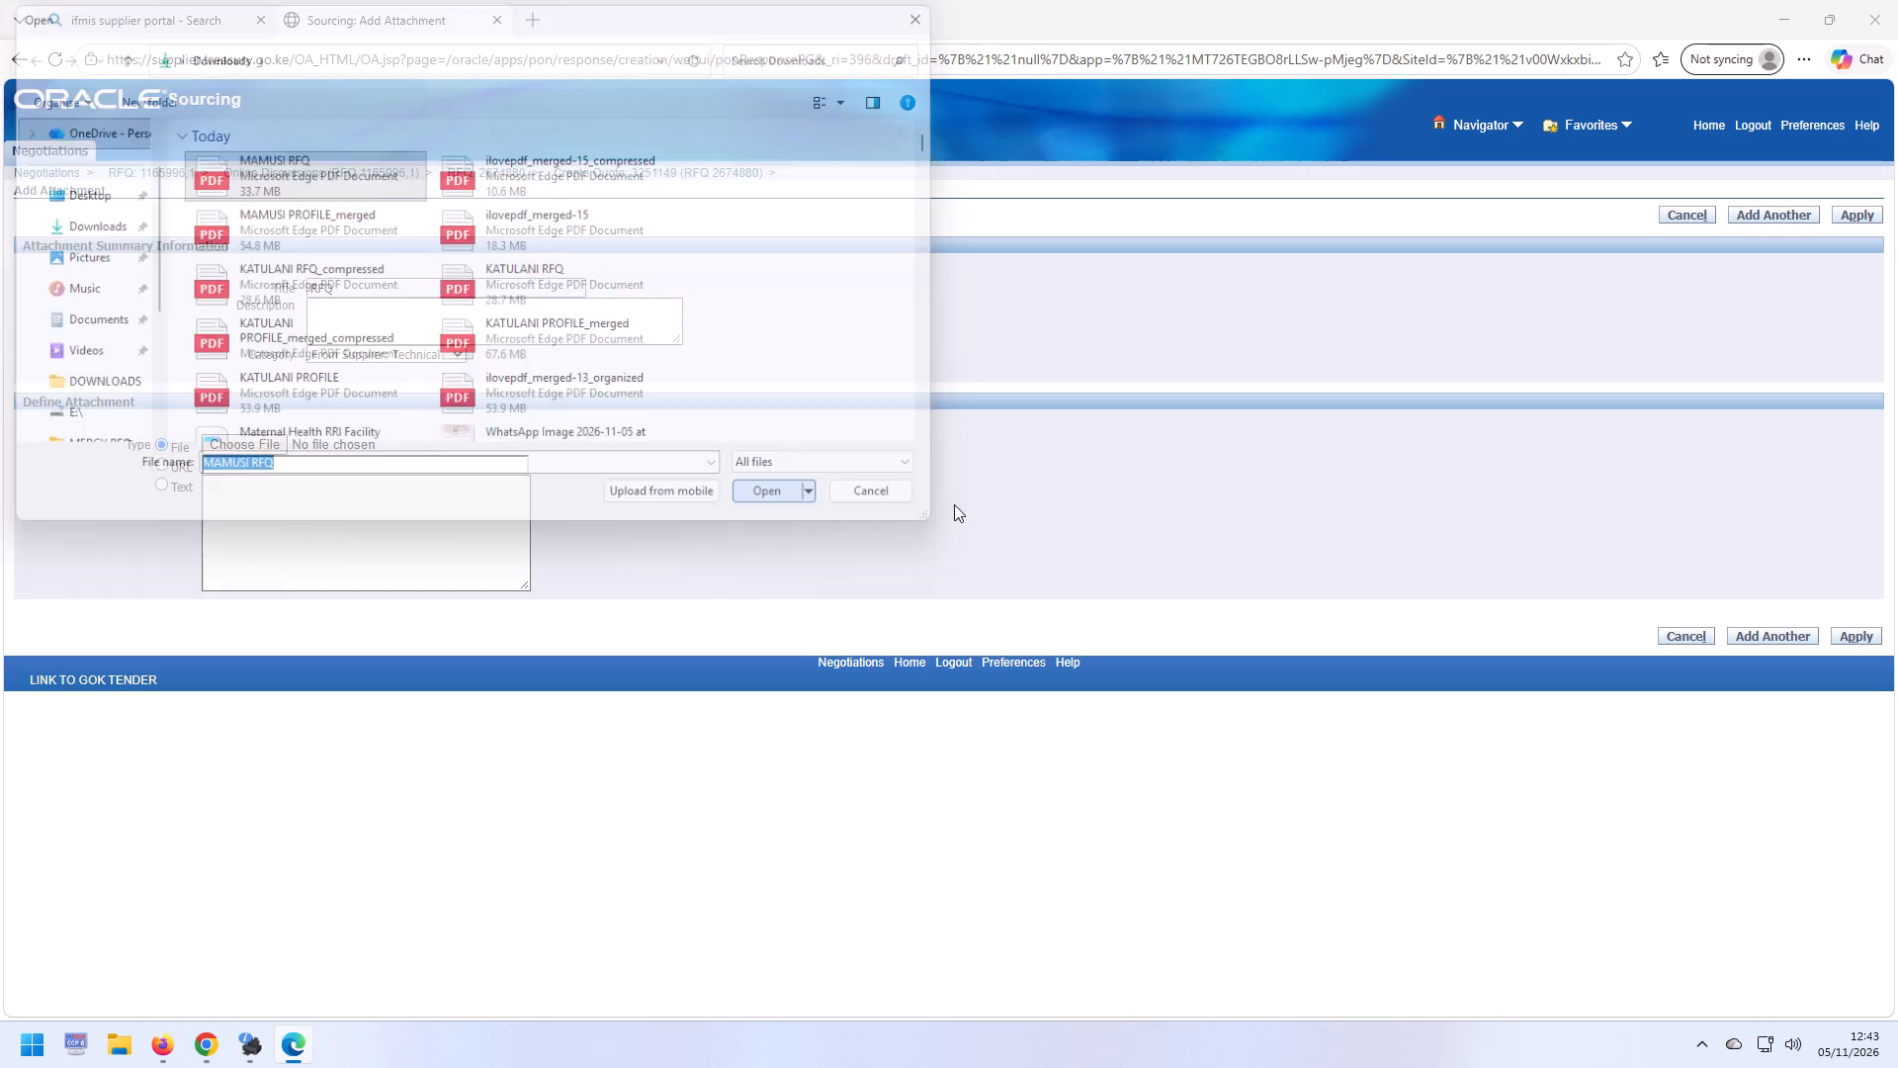
{"action": "left_click", "coordinate": [1850, 635]}
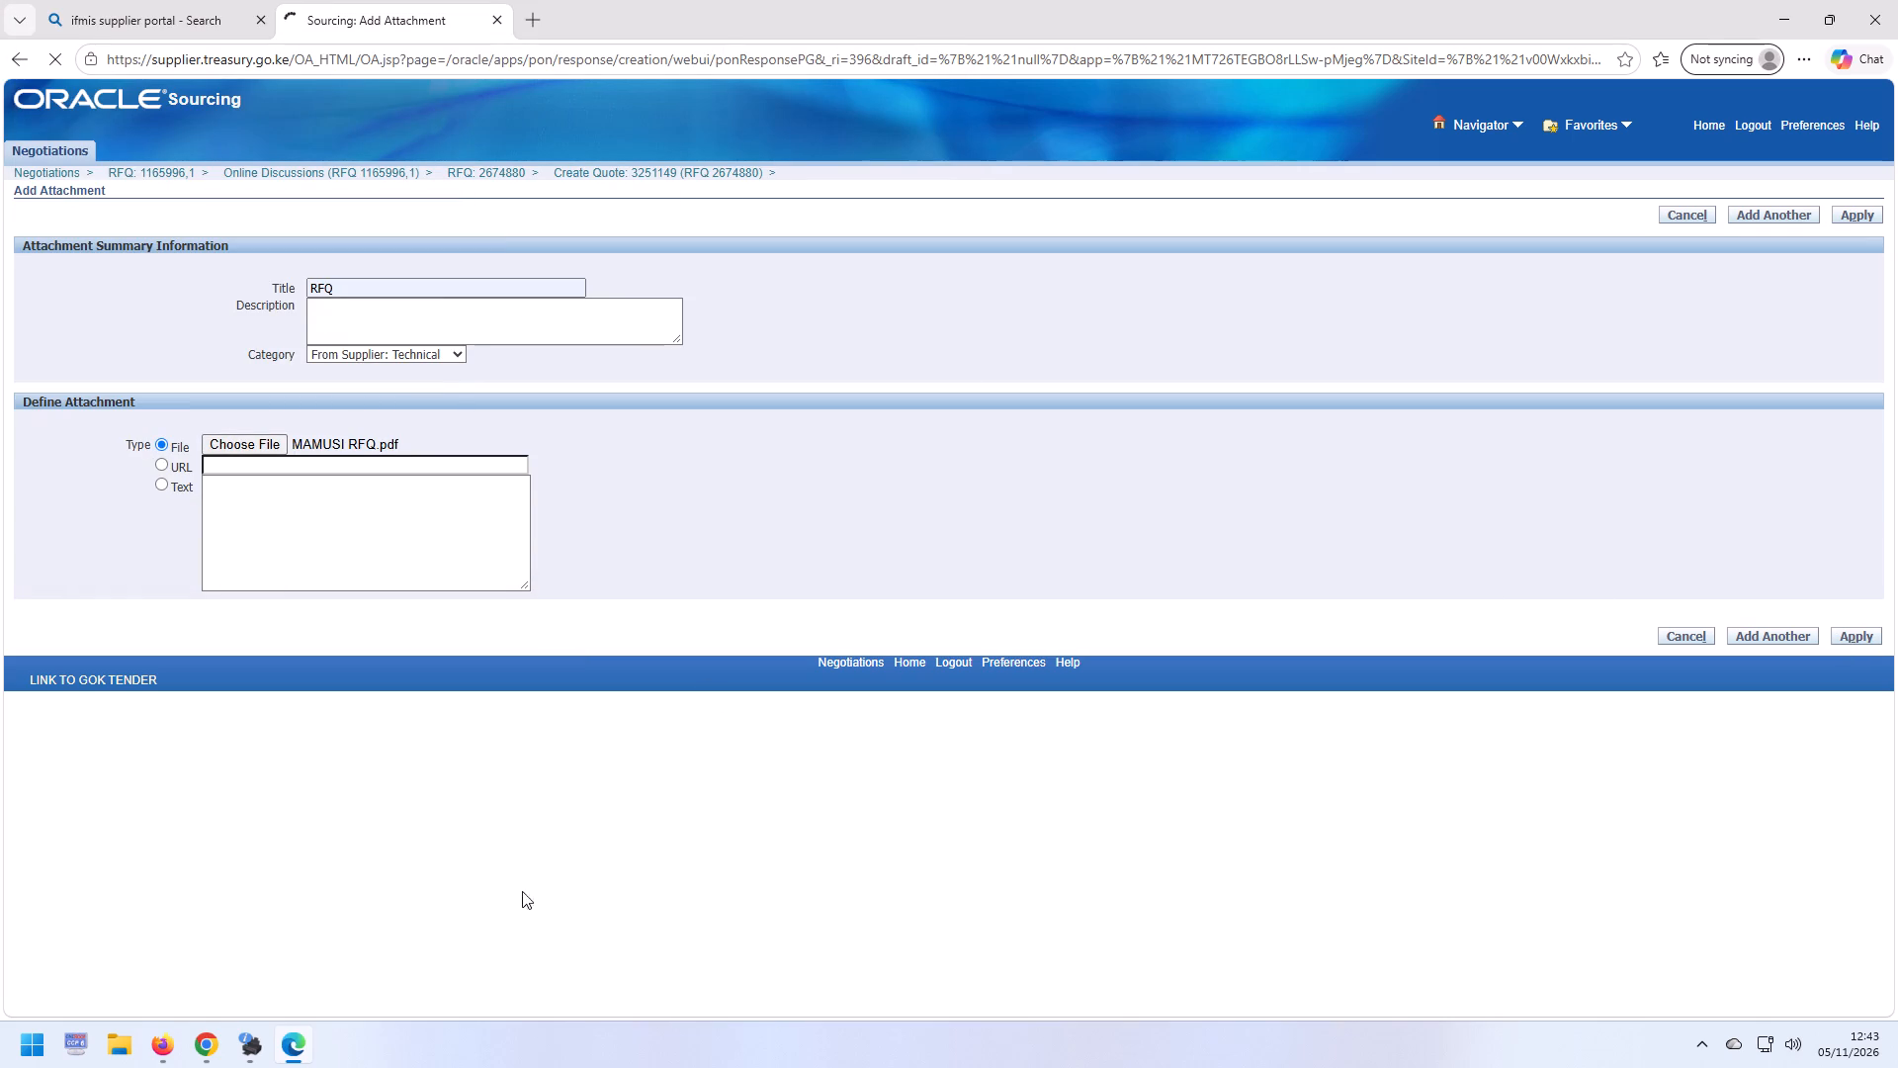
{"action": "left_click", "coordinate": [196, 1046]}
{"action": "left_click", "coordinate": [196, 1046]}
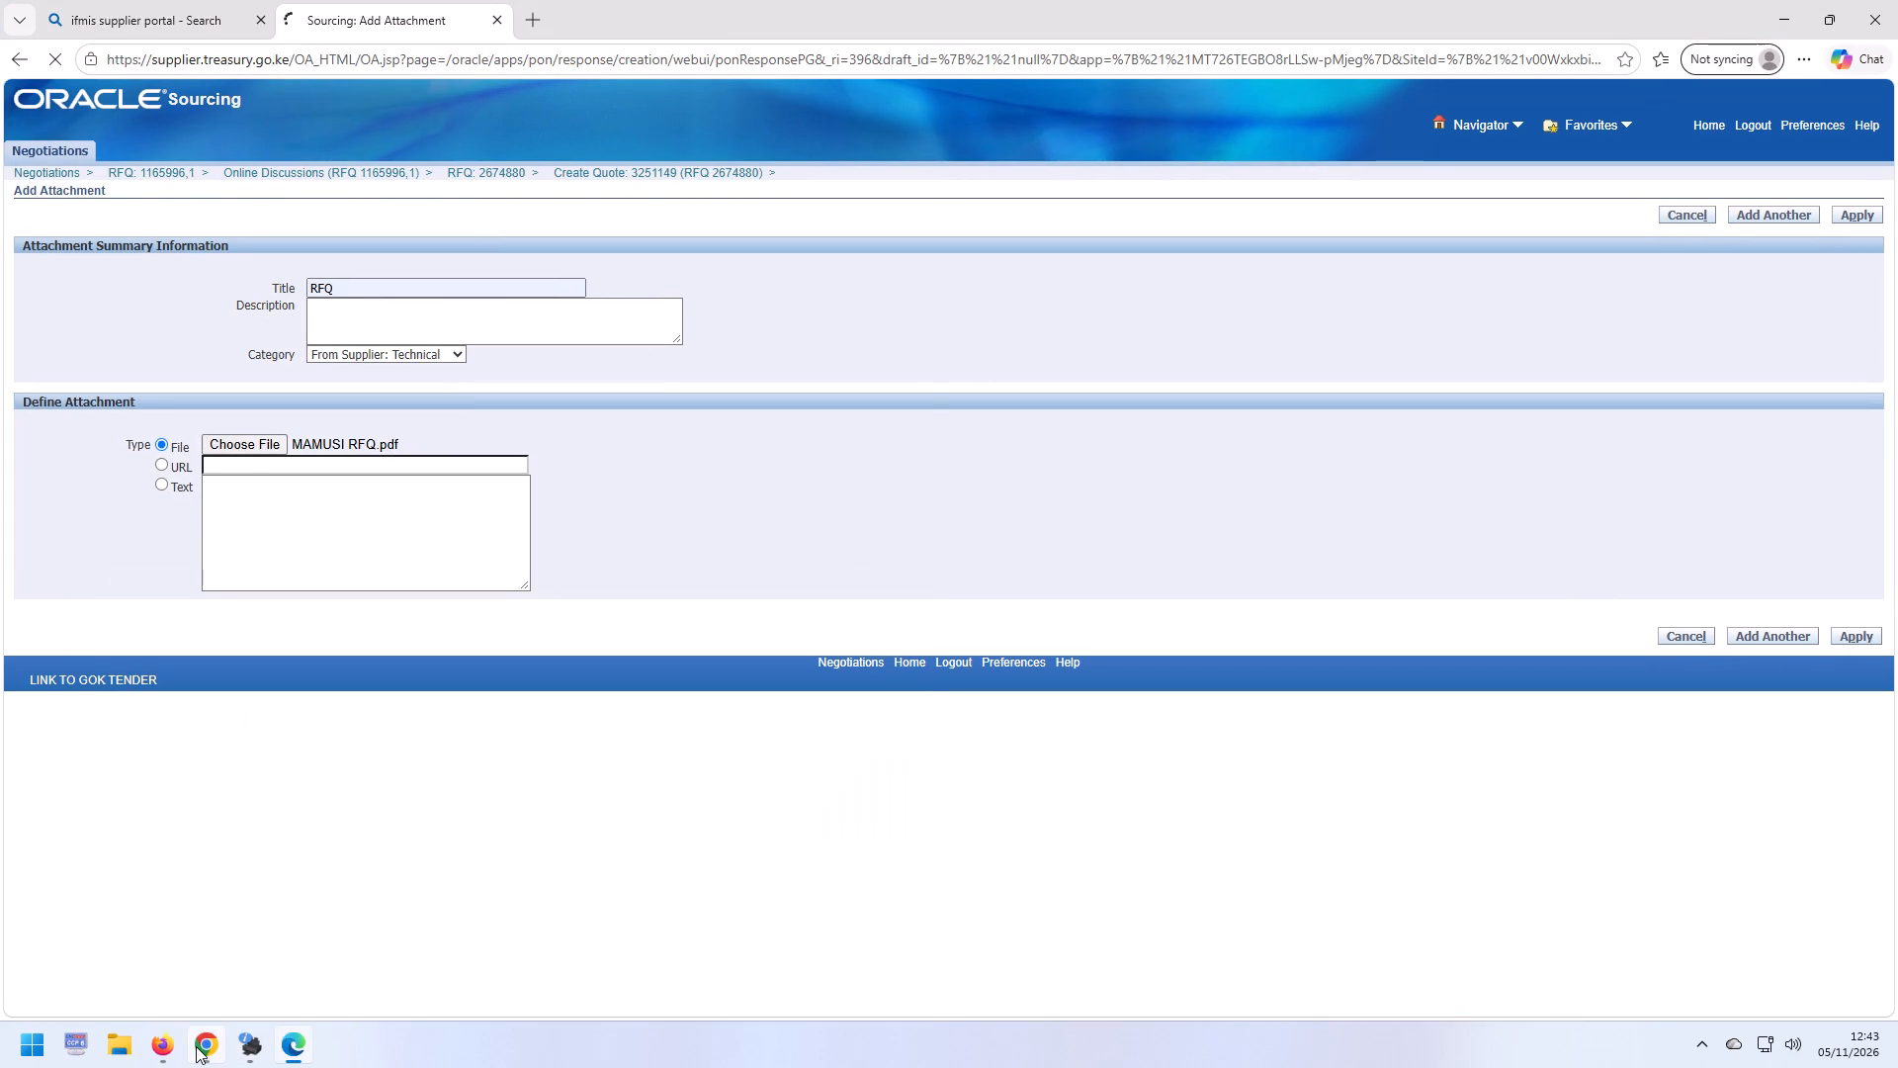
Switch to Firefox to reload supplier.treasury.go.ke, and return to the Add Attachment page in Microsoft Edge.
{"action": "left_click", "coordinate": [168, 1051]}
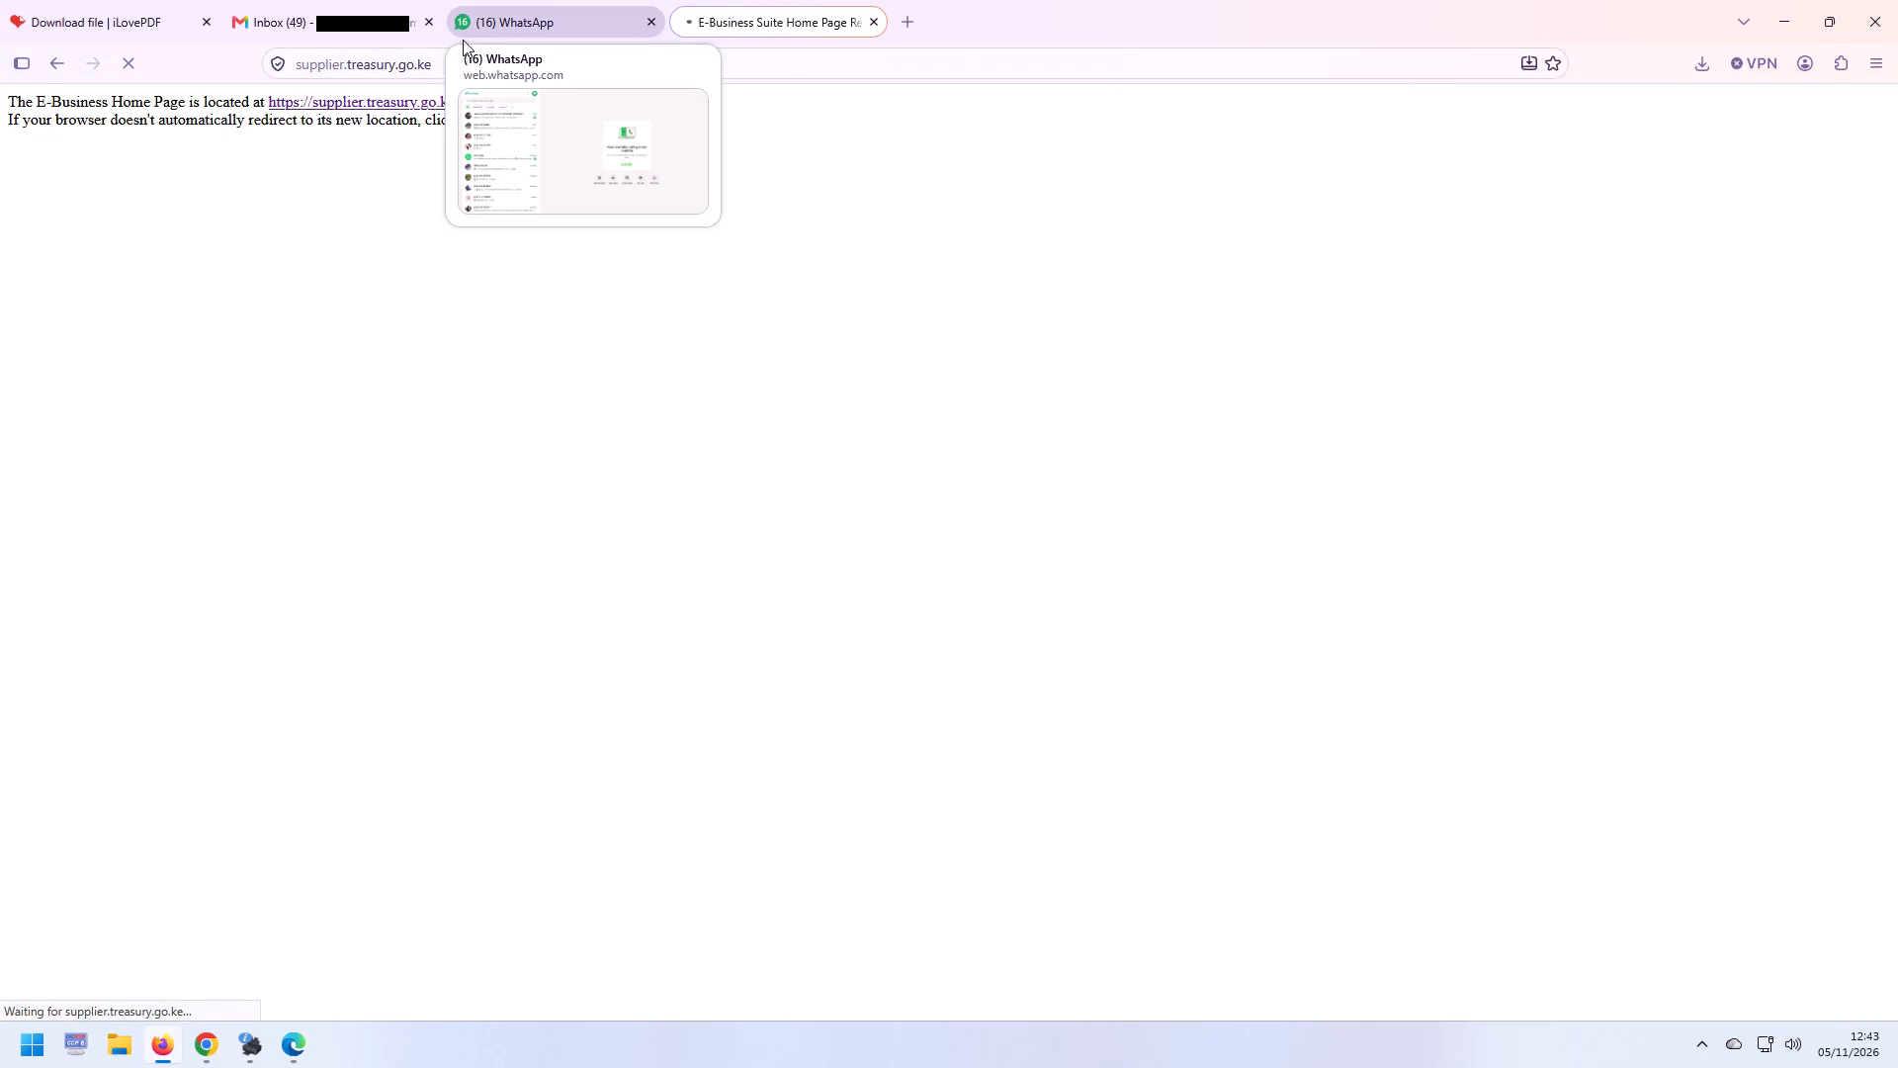
{"action": "left_click", "coordinate": [500, 56]}
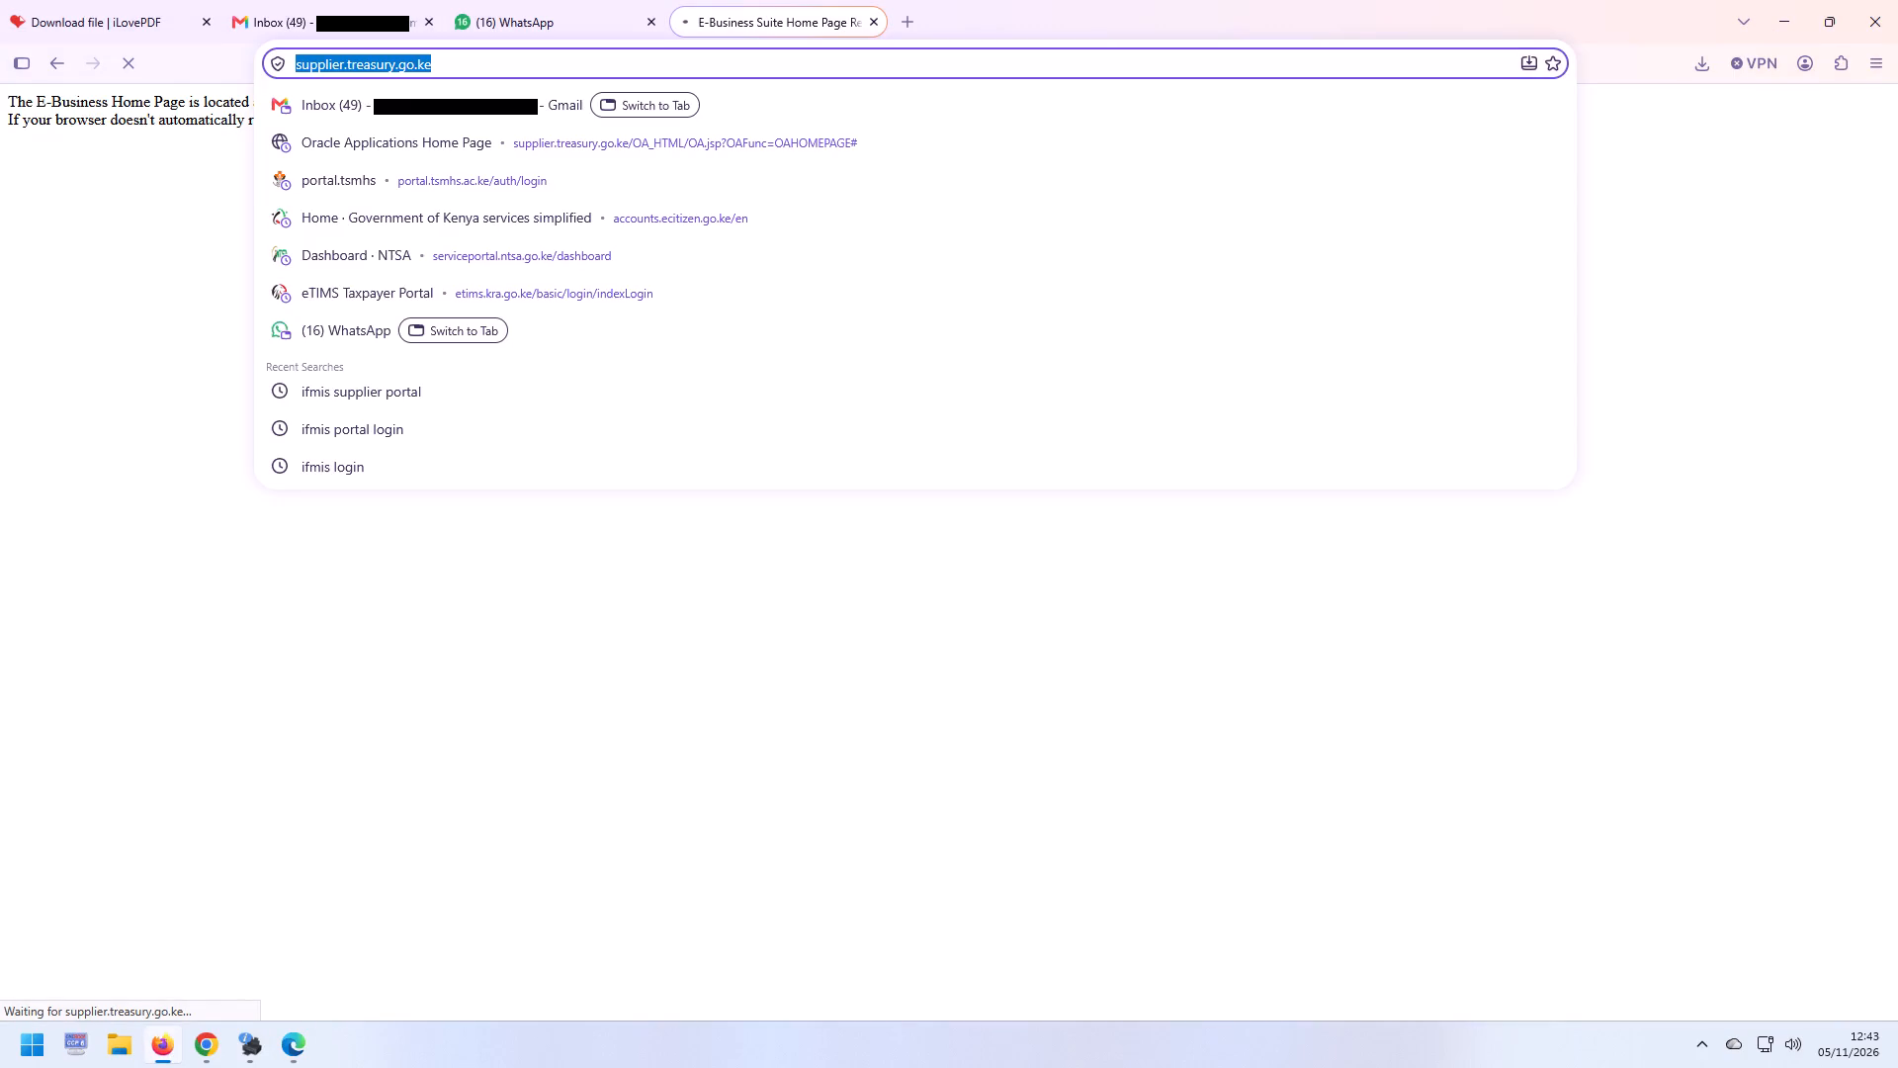
{"action": "key", "text": "Return"}
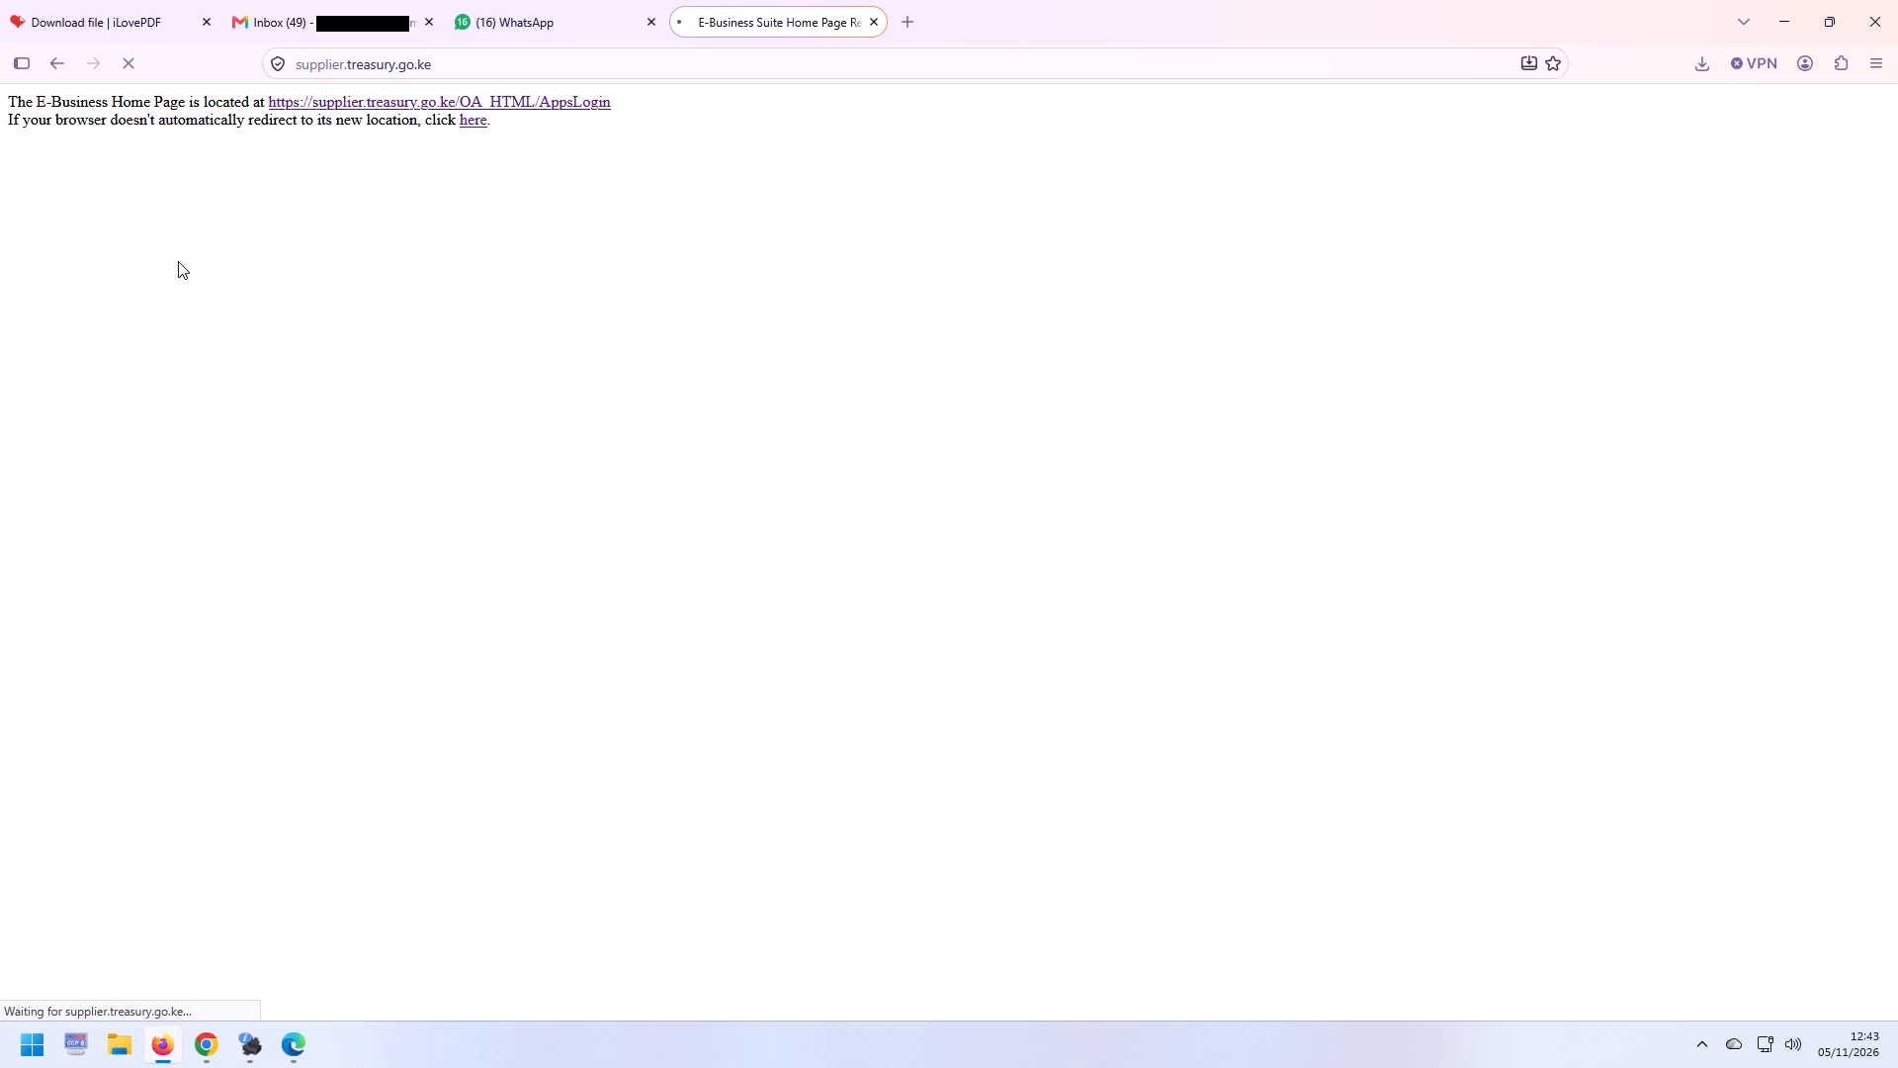
{"action": "left_click", "coordinate": [289, 1065]}
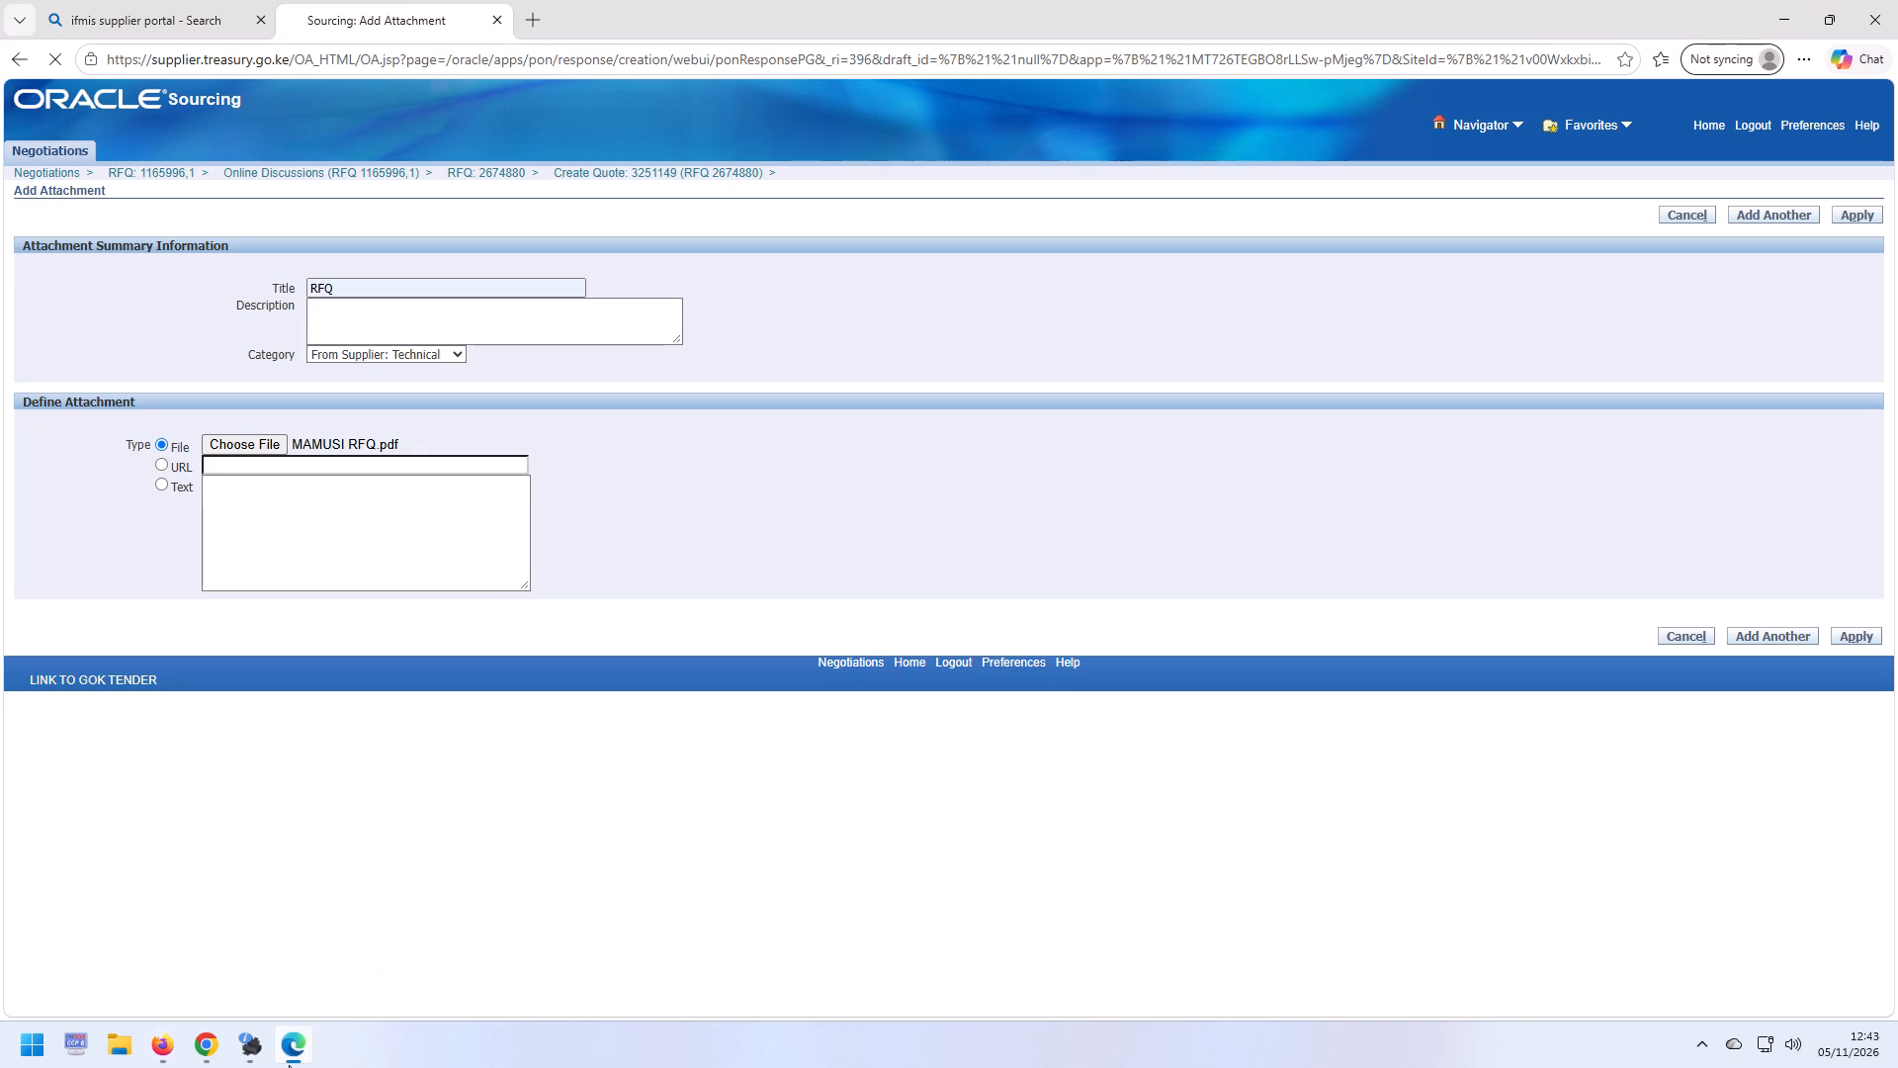
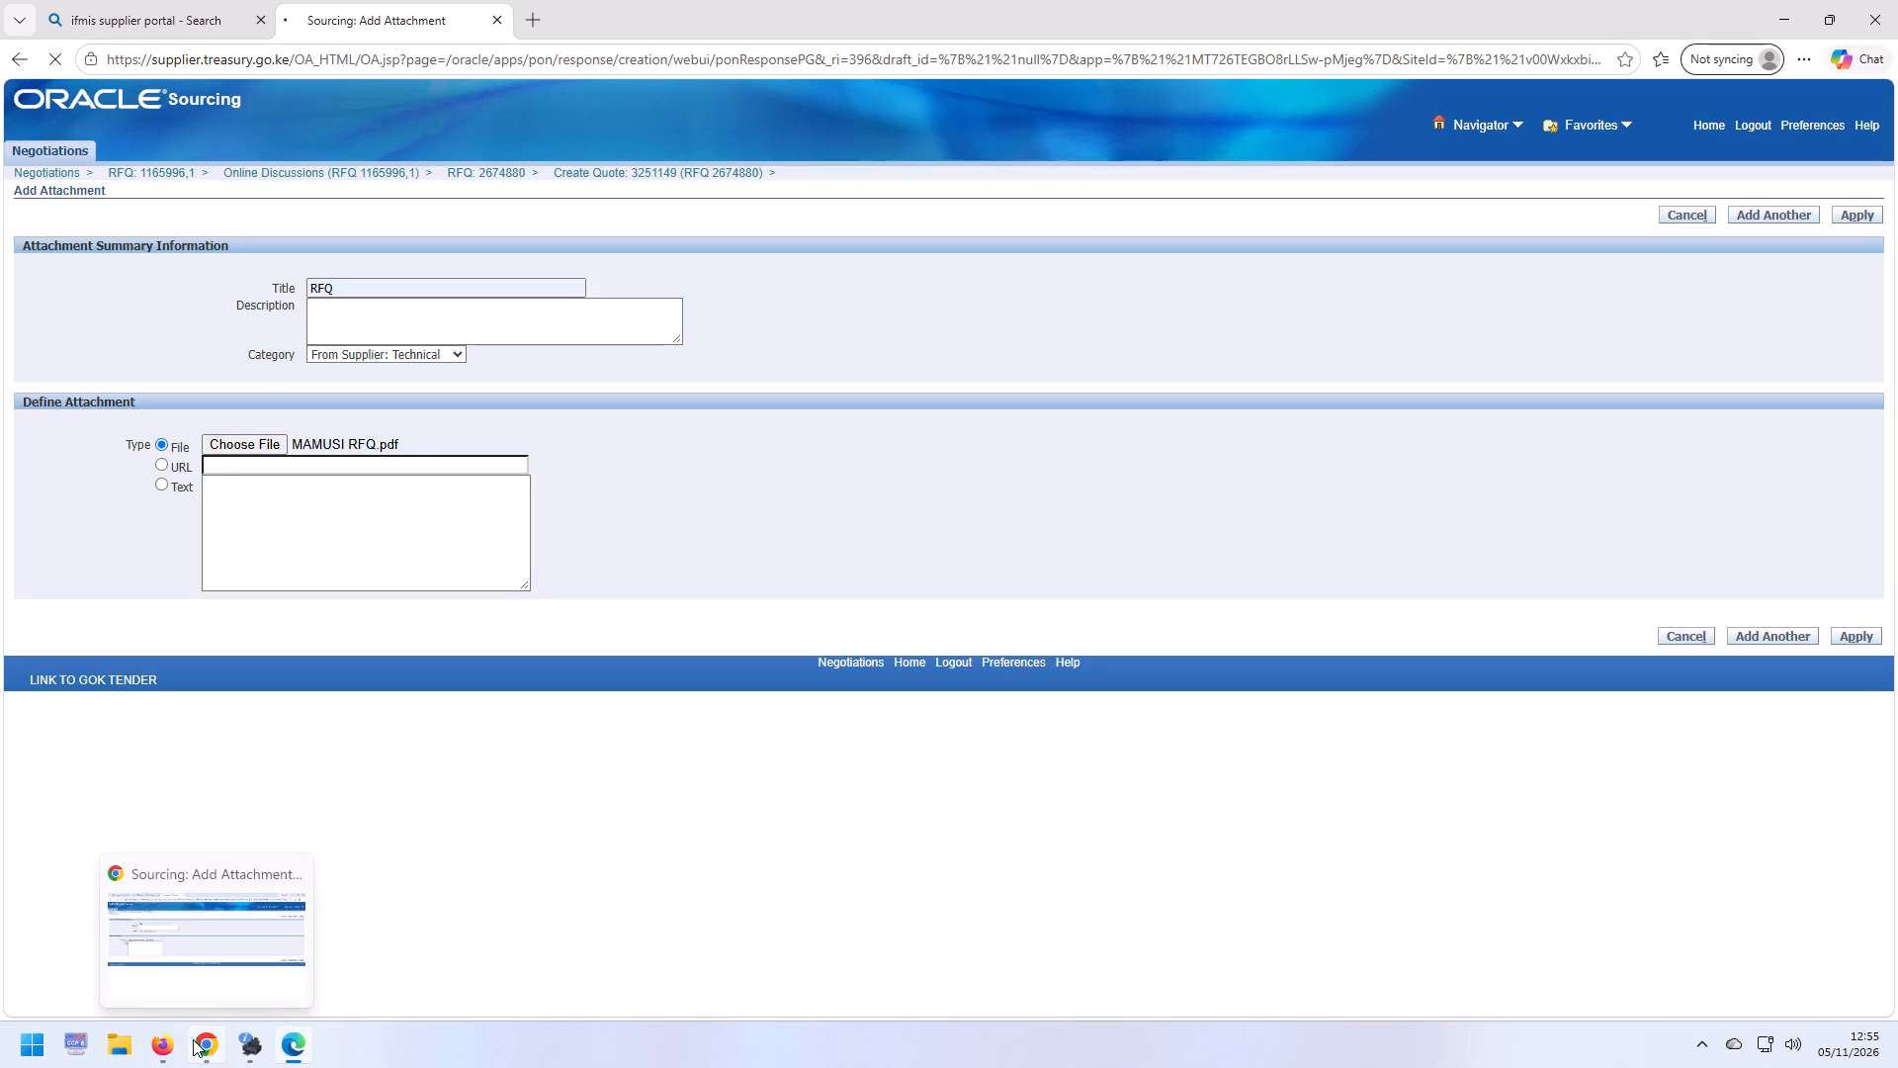
Check the supplier portal's loading in Firefox and the RFQ attachment upload in Microsoft Edge, and switch to Chrome.
{"action": "left_click", "coordinate": [162, 966]}
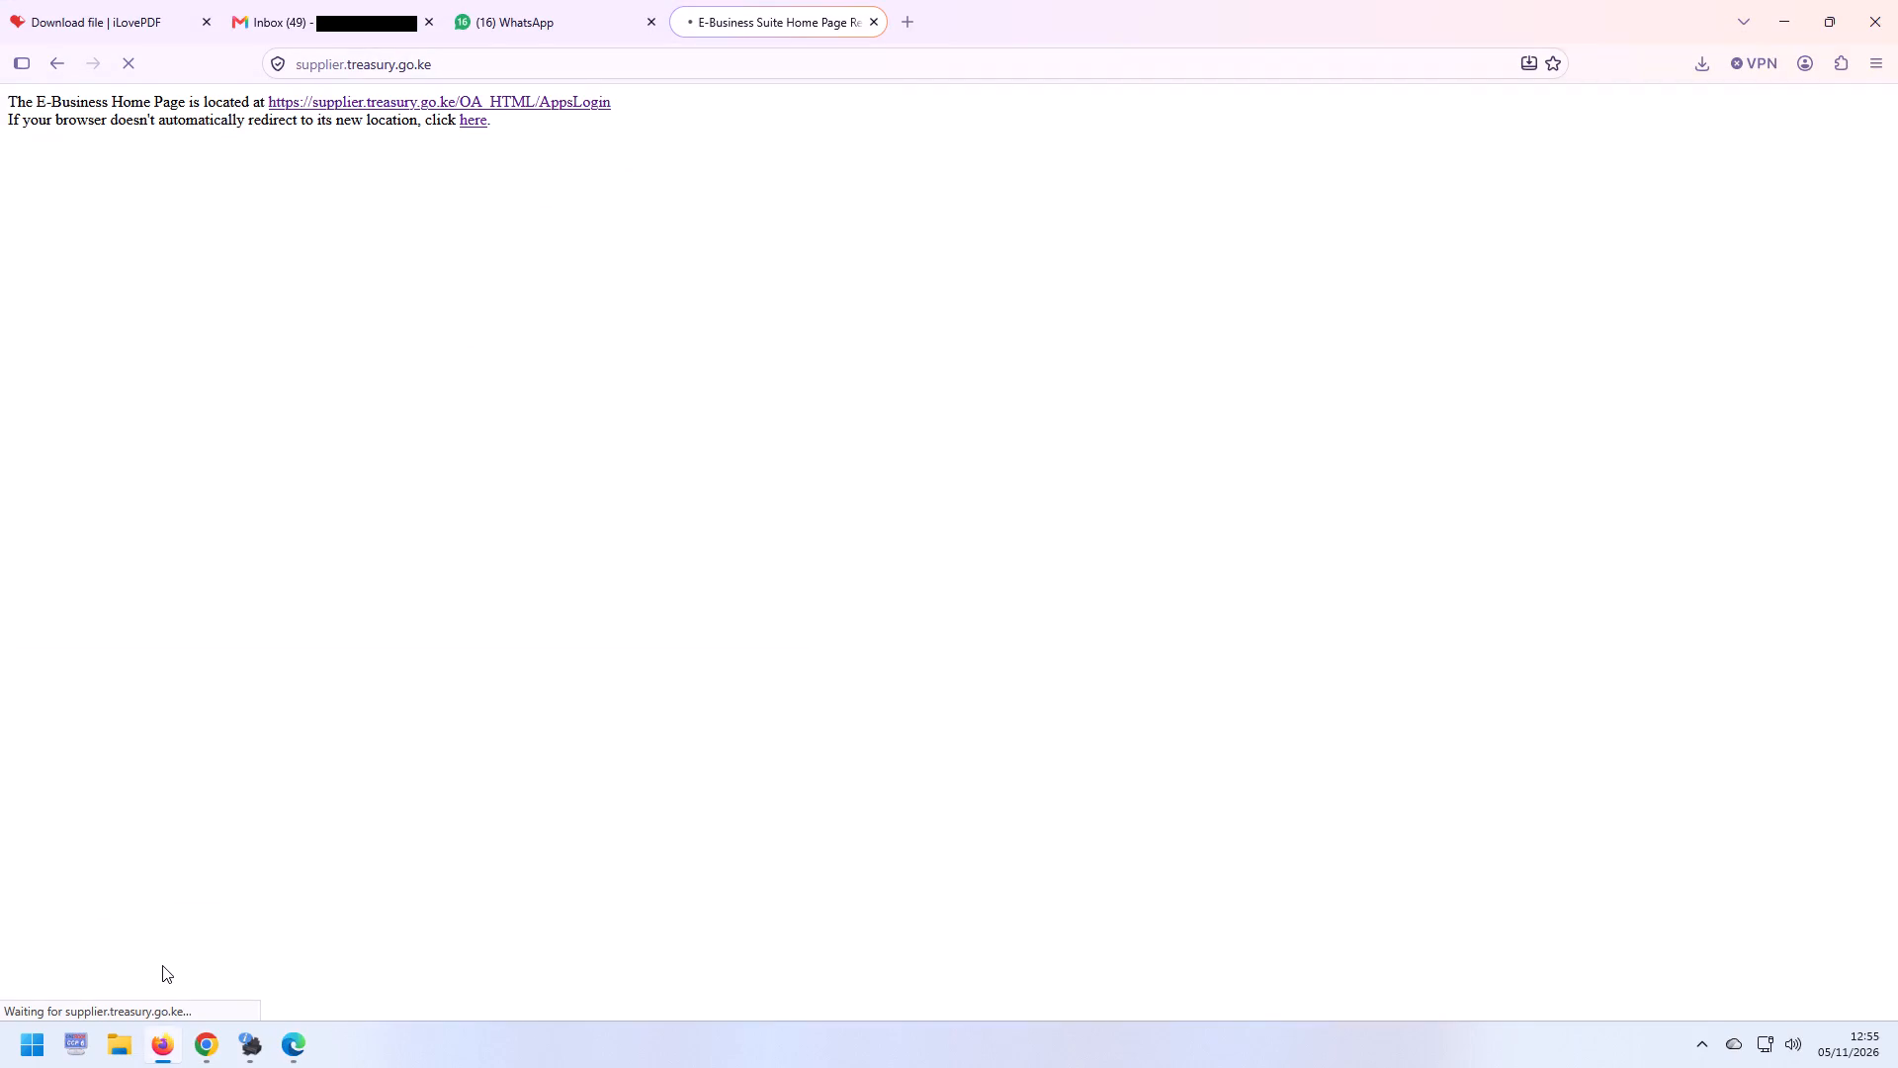
{"action": "left_click", "coordinate": [296, 1046]}
{"action": "left_click", "coordinate": [191, 1043]}
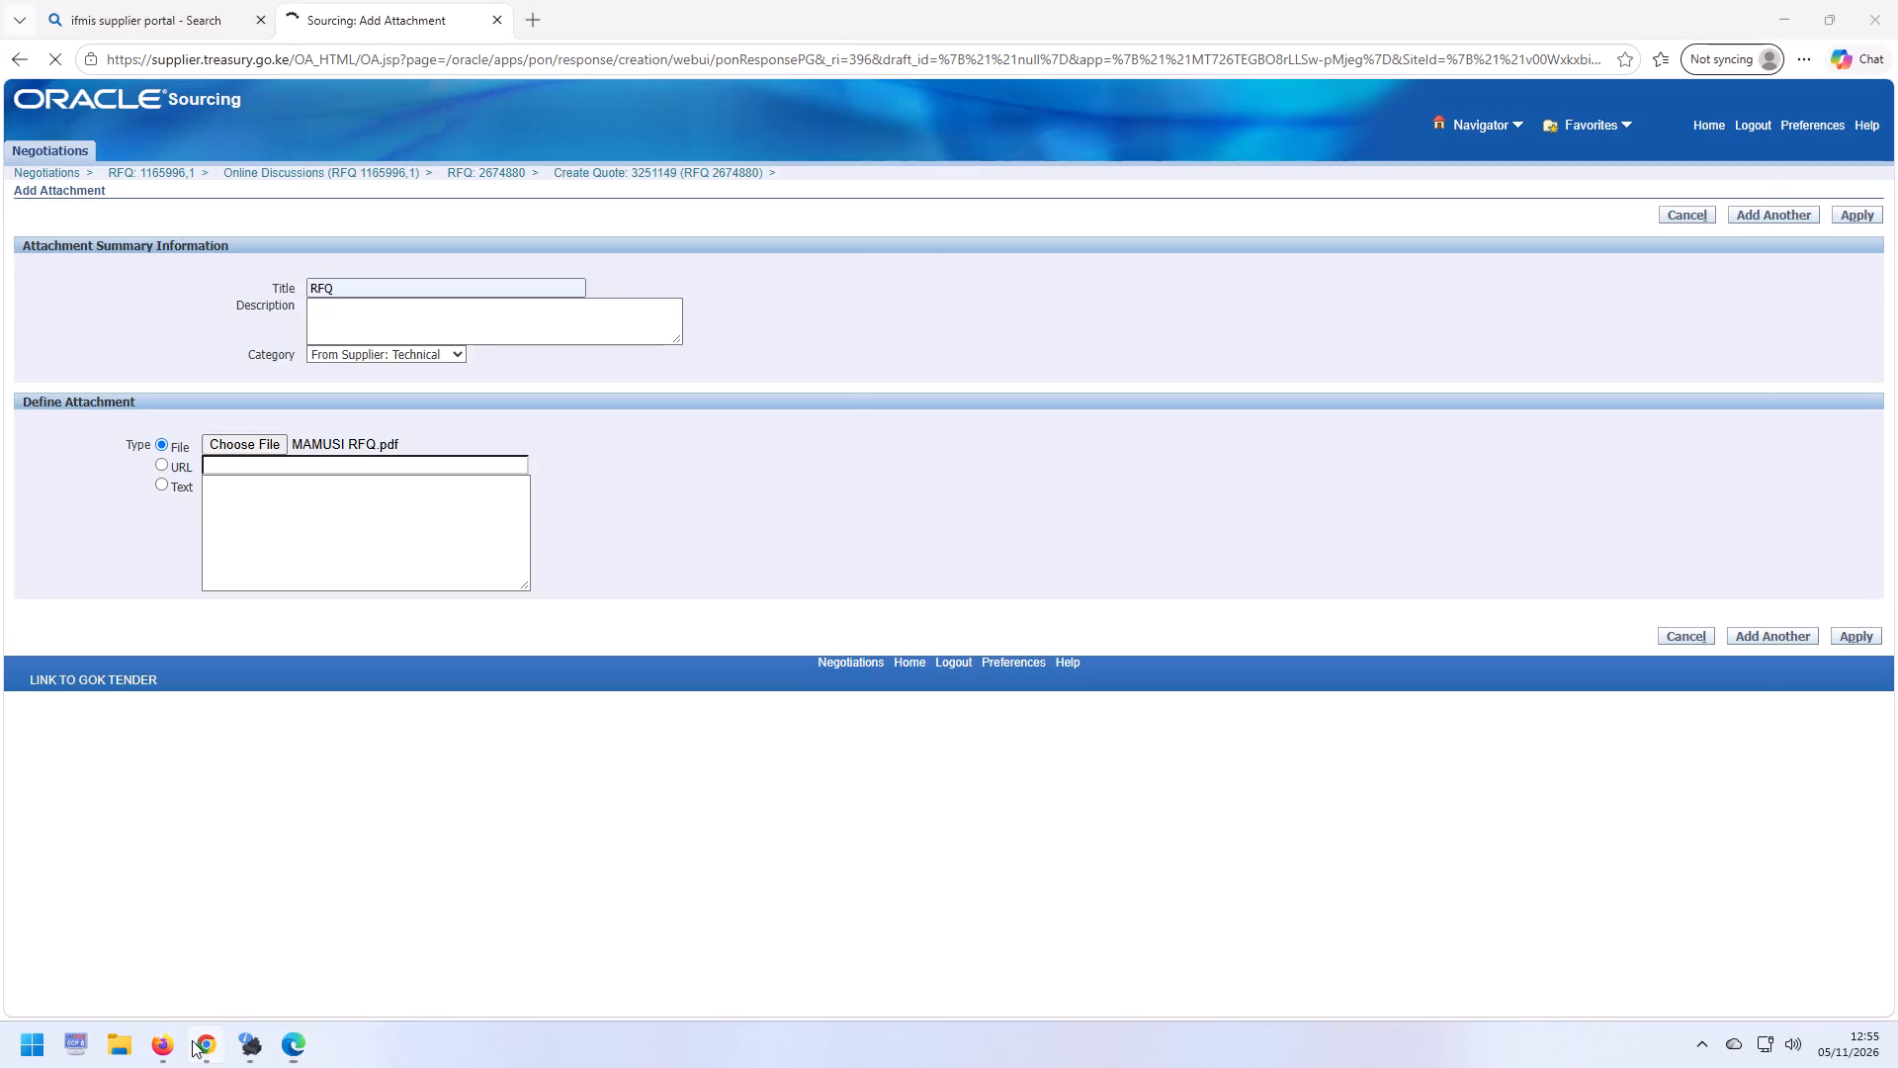
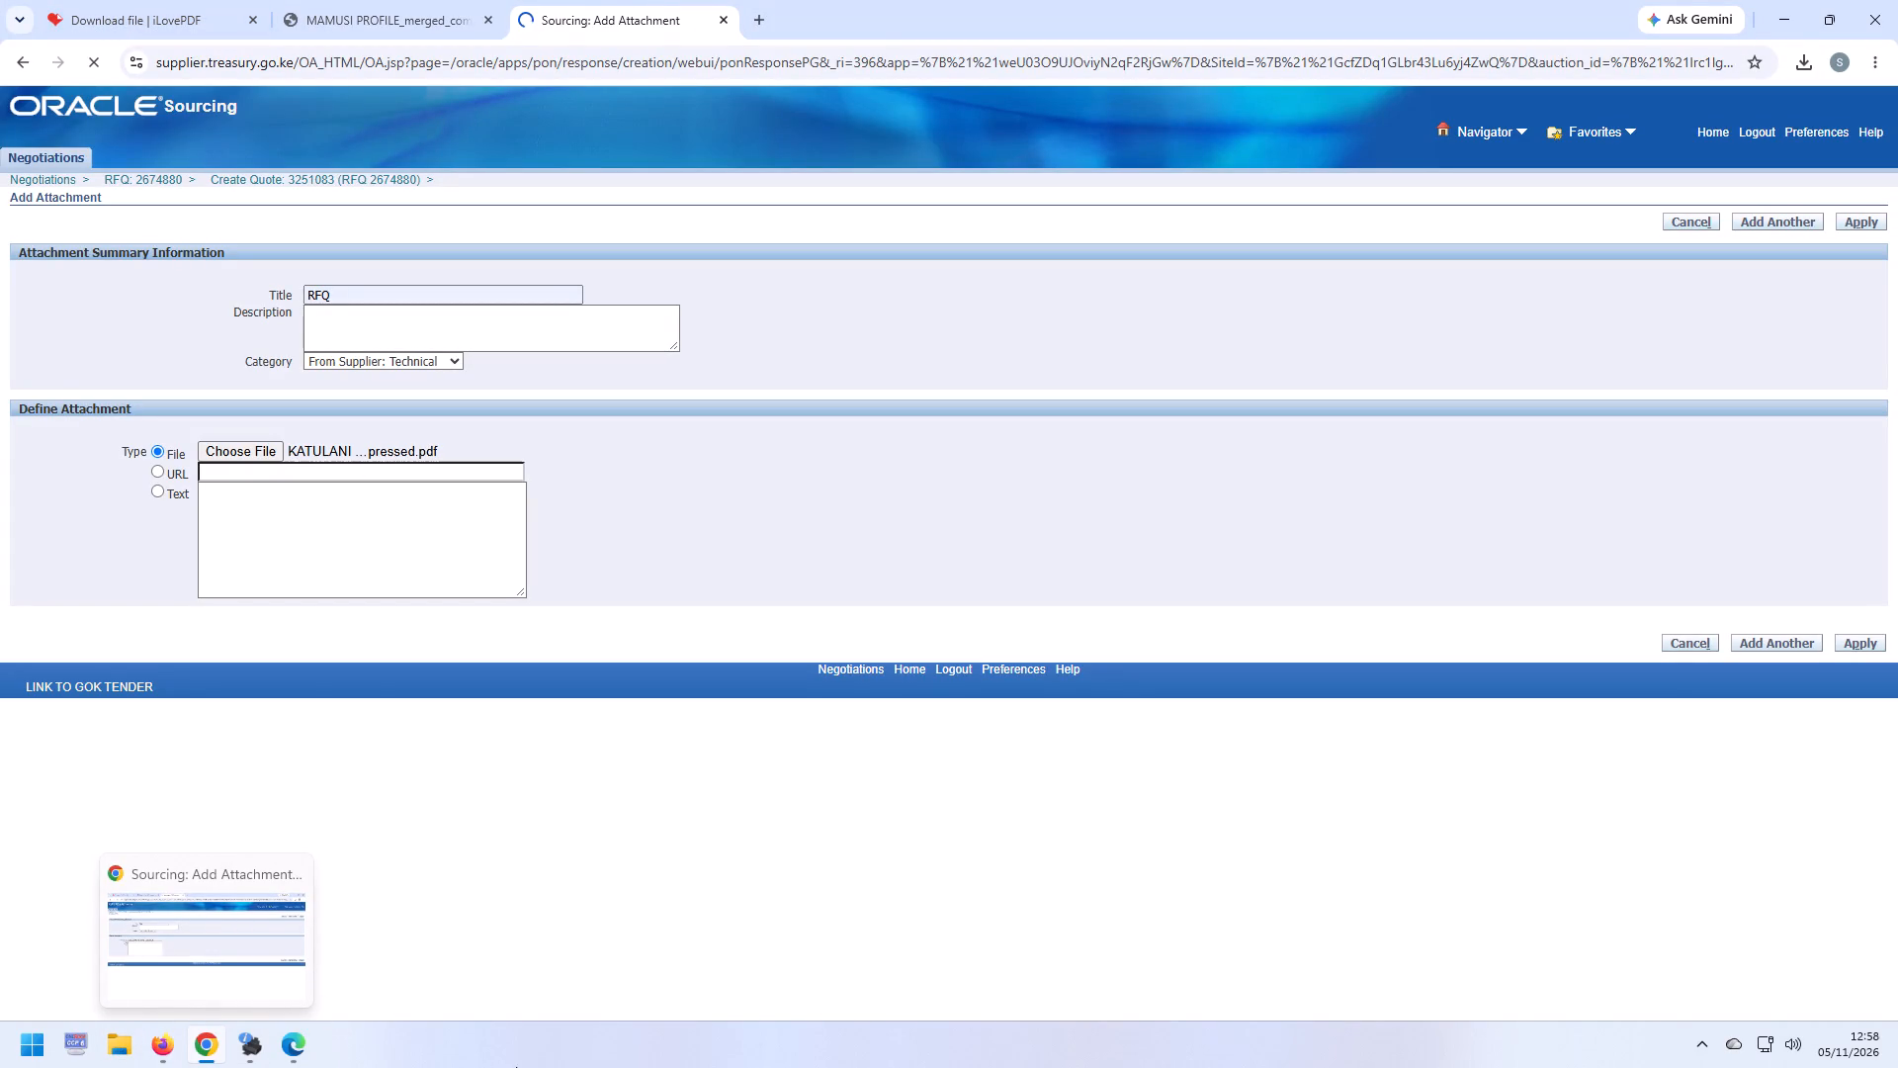
Check the progress of the RFQ attachment uploads in Microsoft Edge and Chrome, ending in Chrome.
{"action": "left_click", "coordinate": [304, 970]}
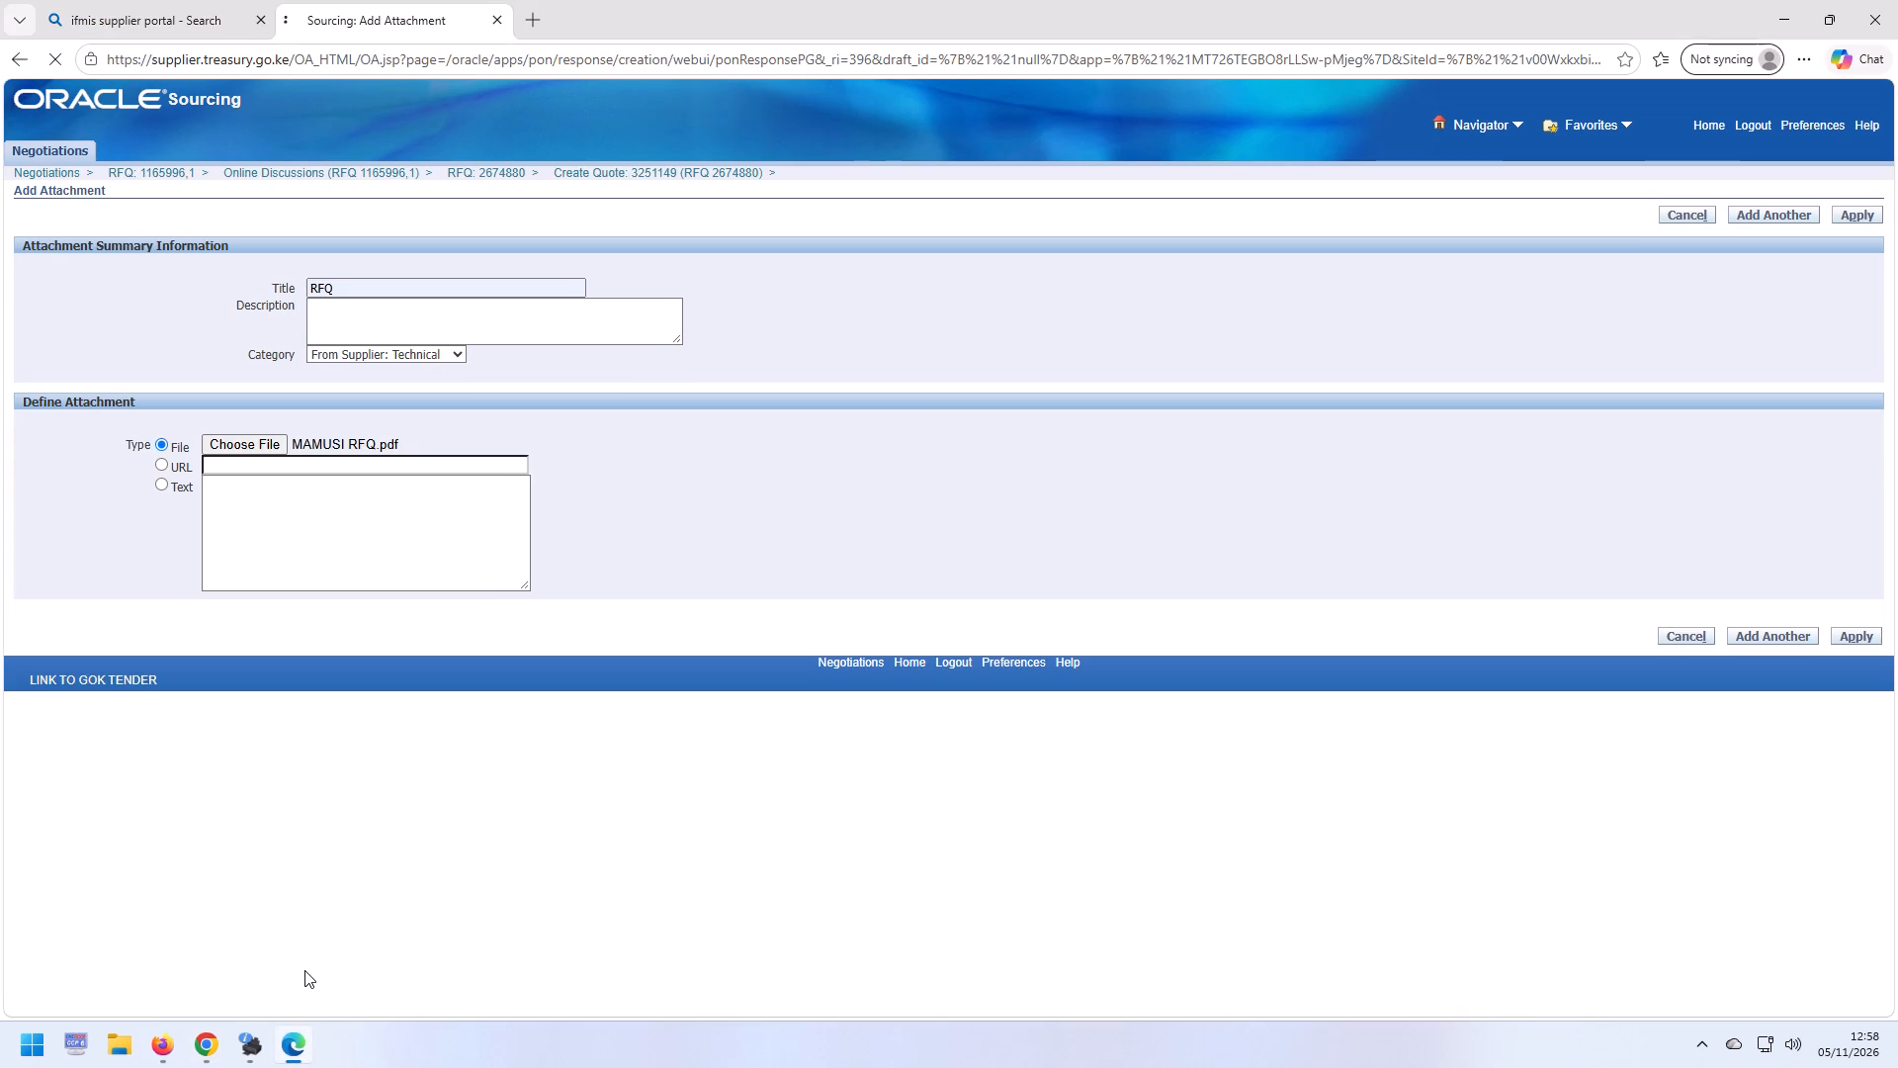
{"action": "left_click", "coordinate": [192, 1057]}
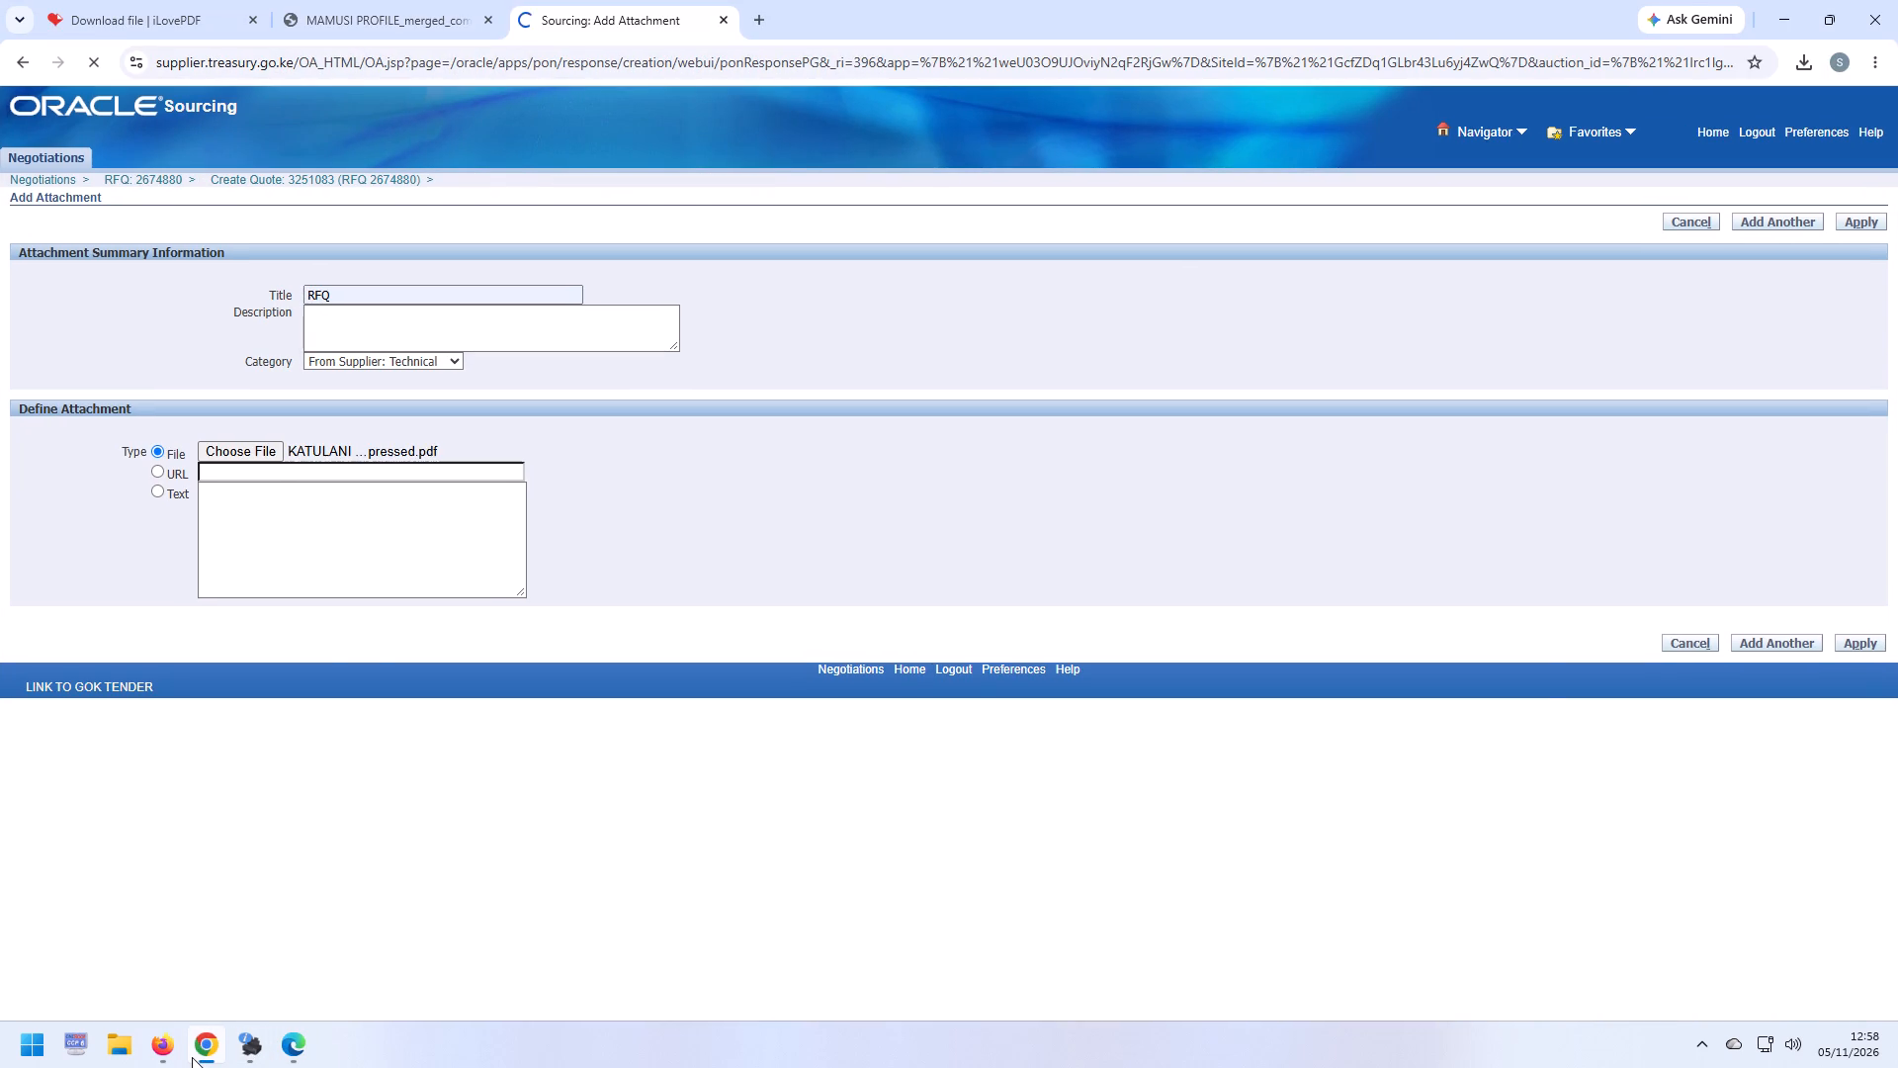
{"action": "left_click", "coordinate": [197, 1055]}
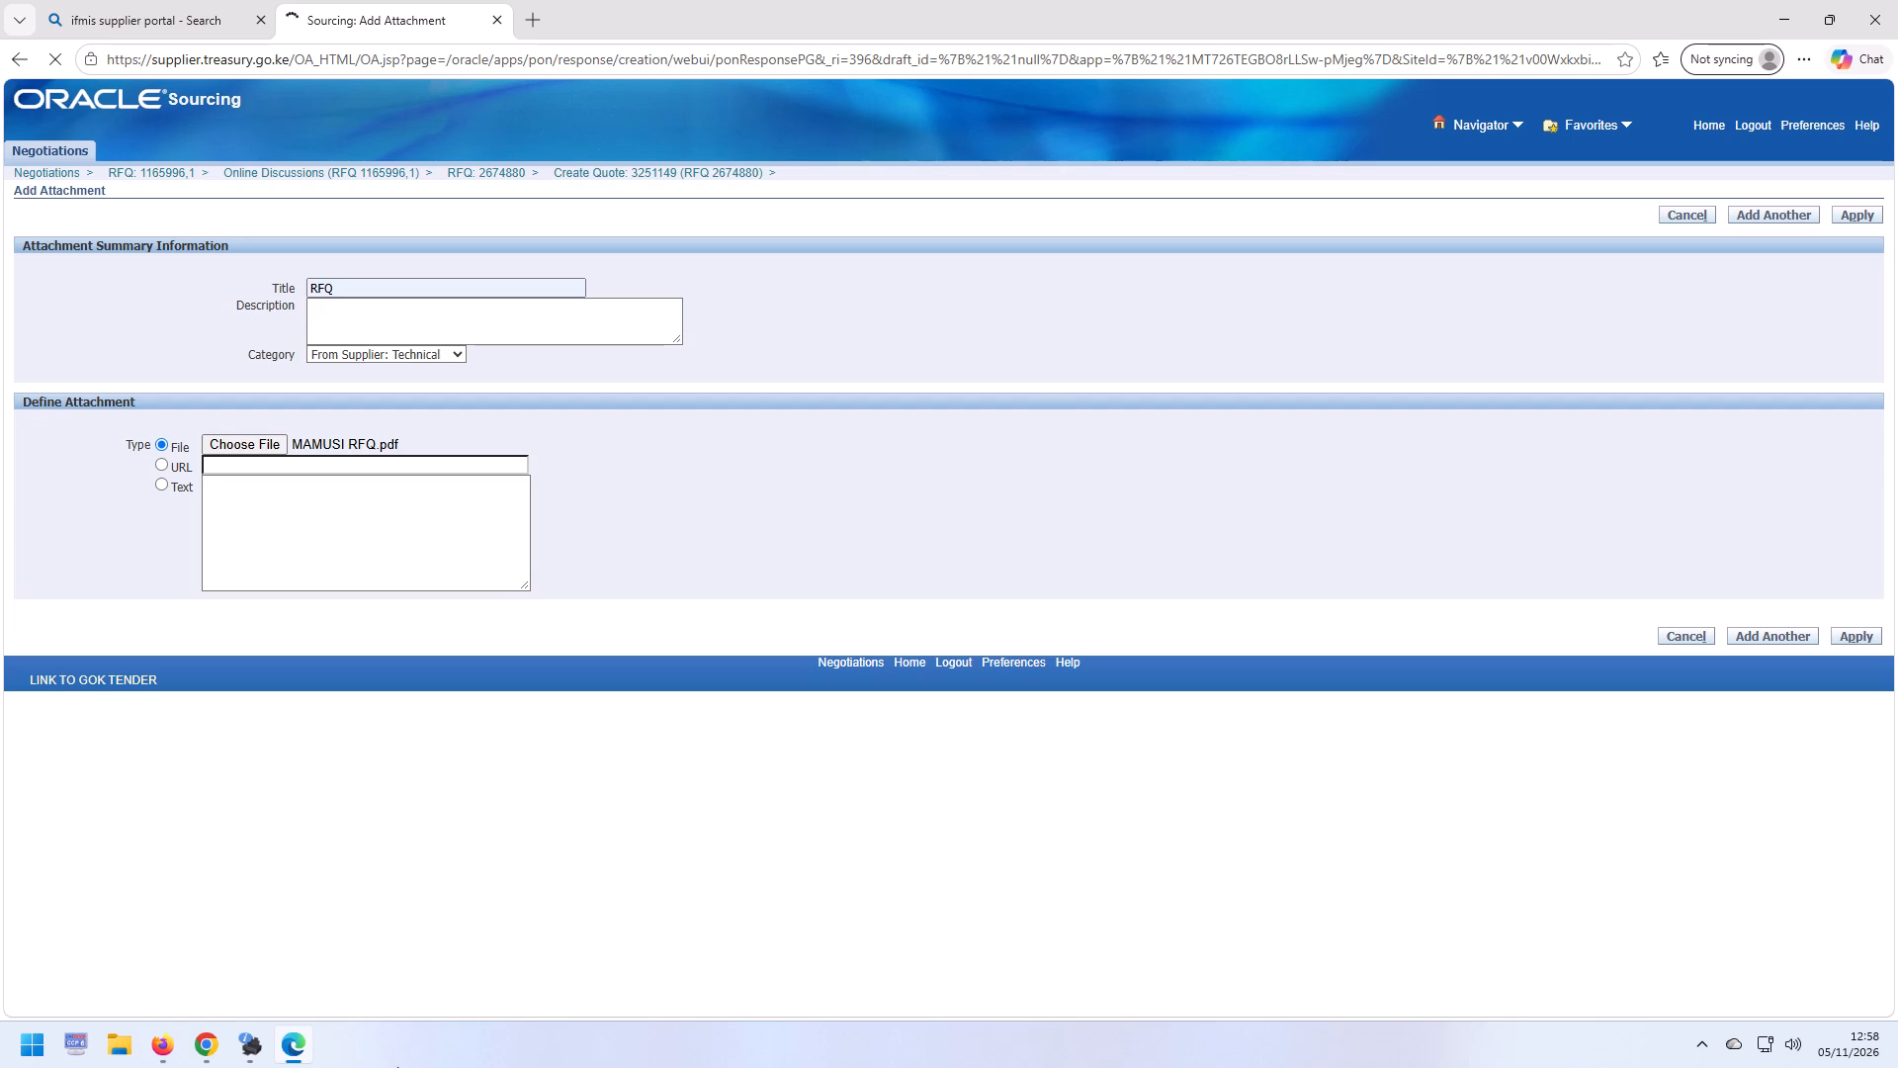
{"action": "left_click", "coordinate": [220, 1000]}
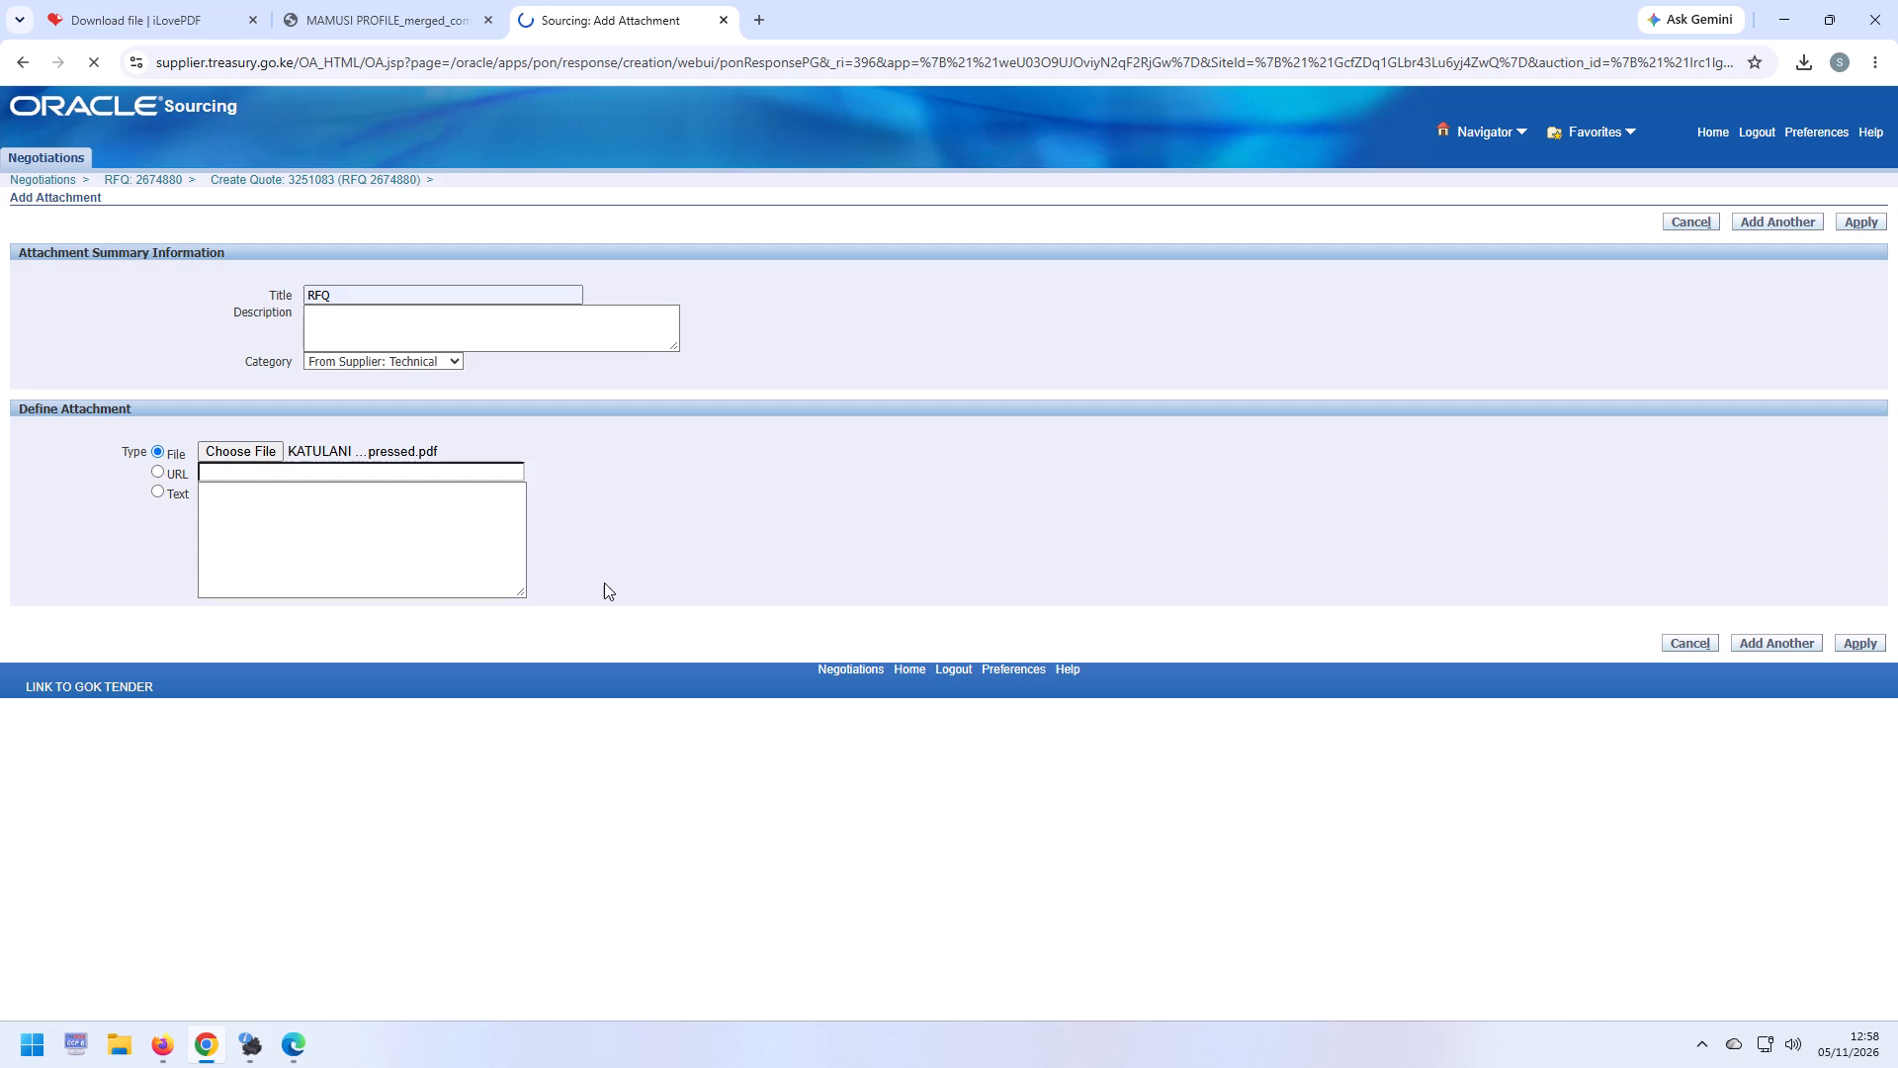
Close the MAMUSI PROFILE merged PDF page in Chrome.
{"action": "left_click", "coordinate": [359, 4]}
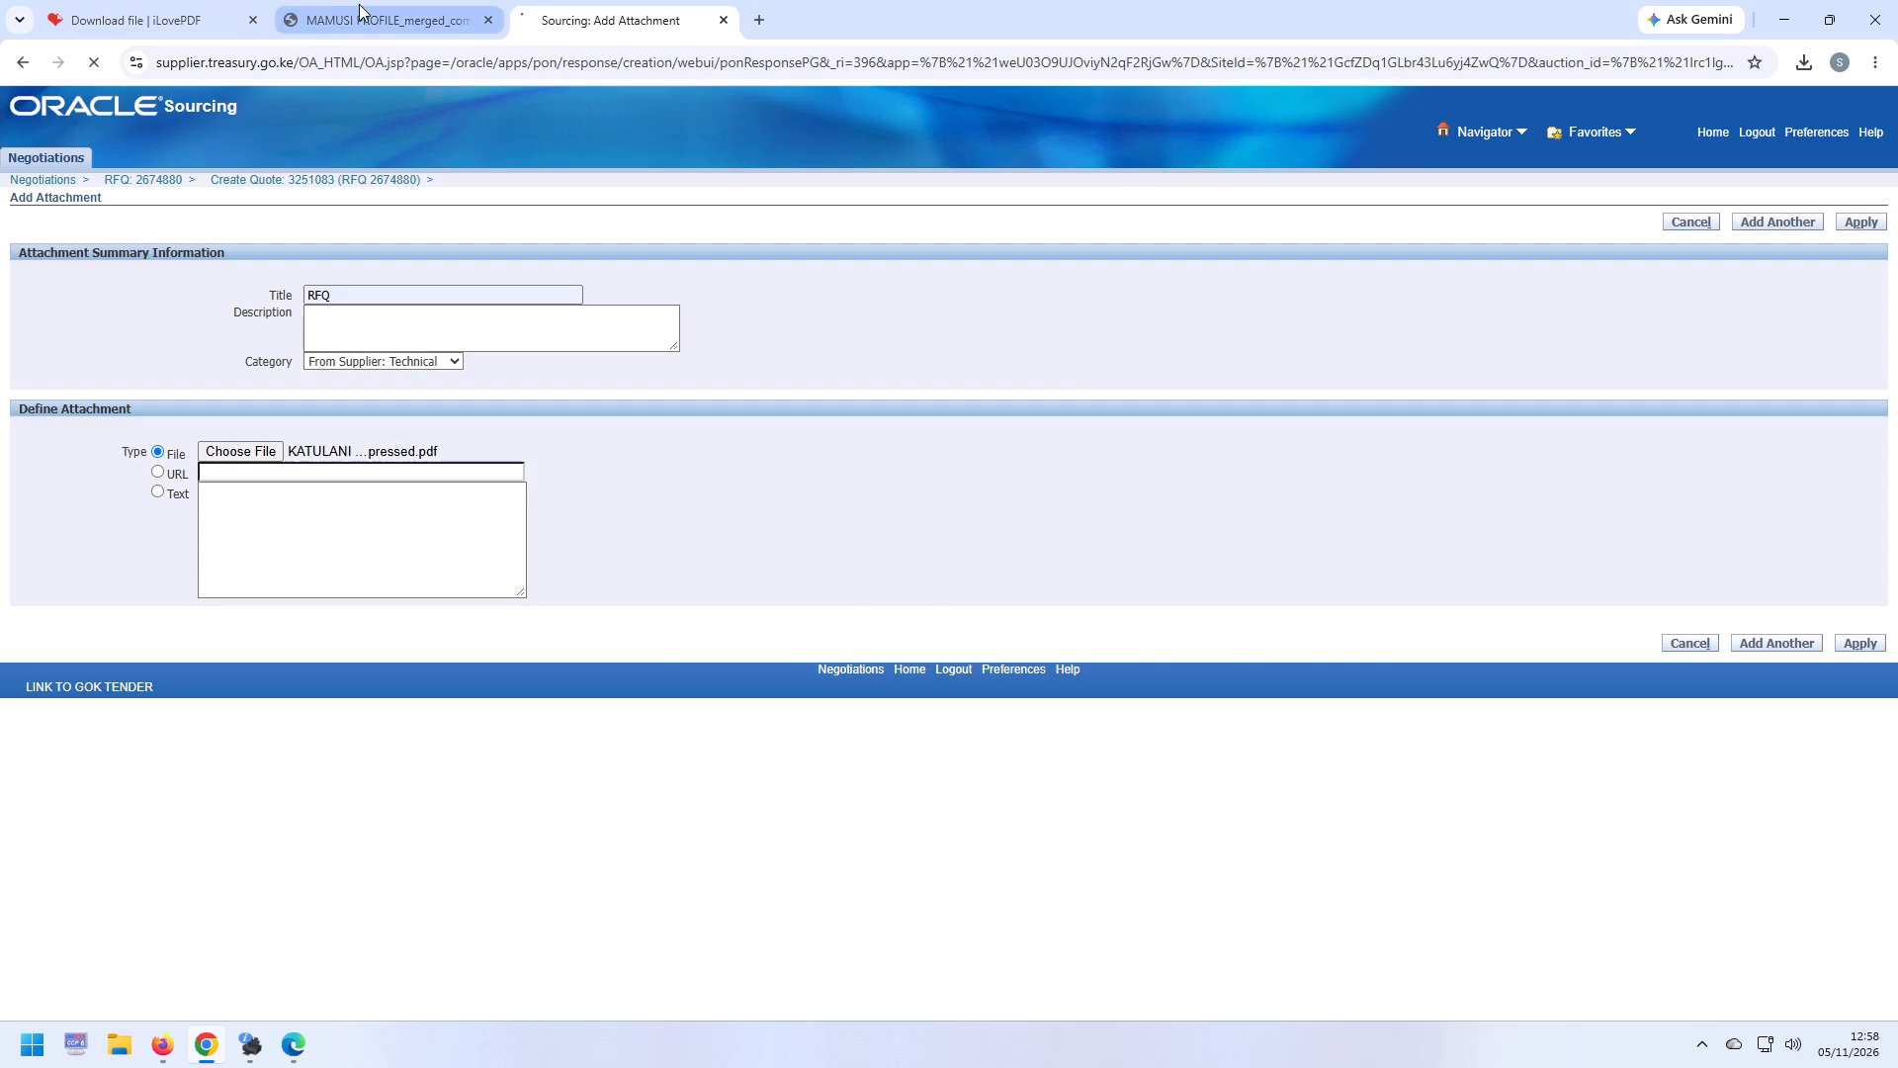
{"action": "left_click", "coordinate": [495, 22]}
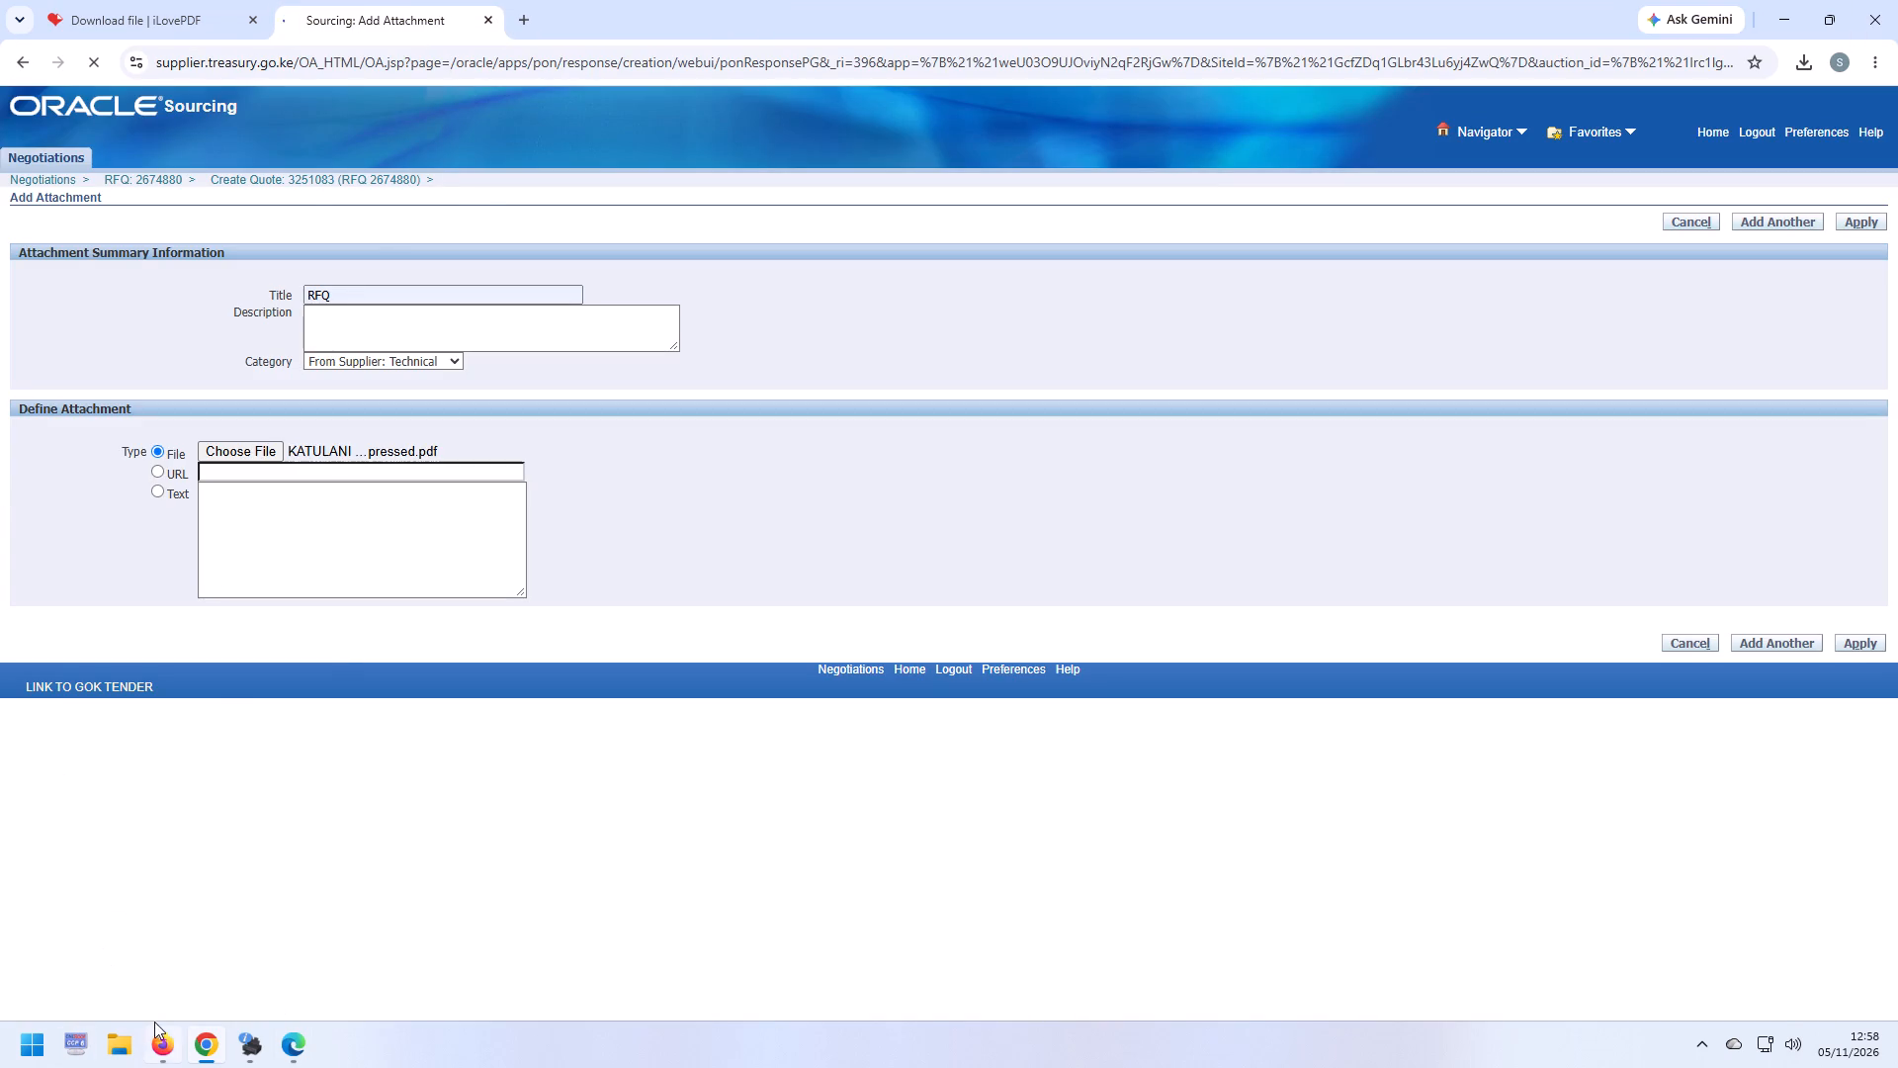
Switch to Firefox and check the supplier portal's loading.
{"action": "left_click", "coordinate": [162, 1050]}
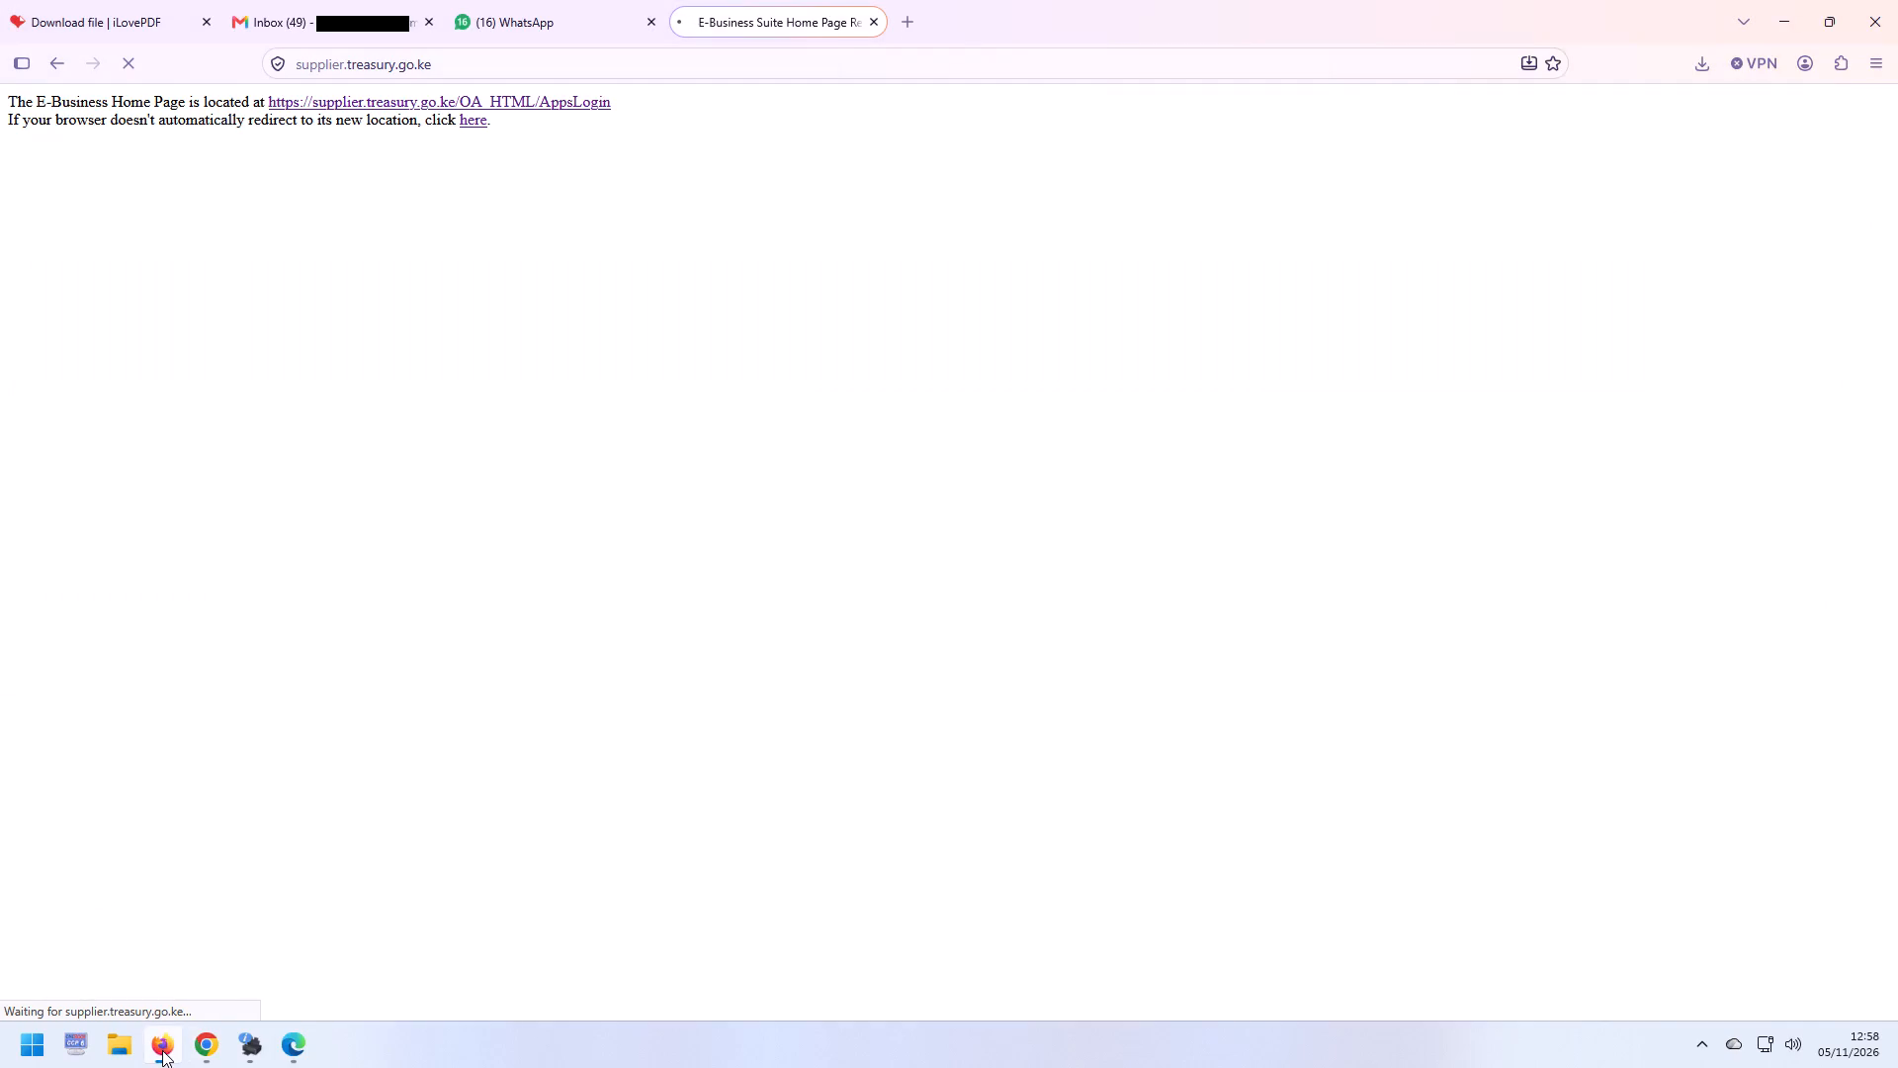
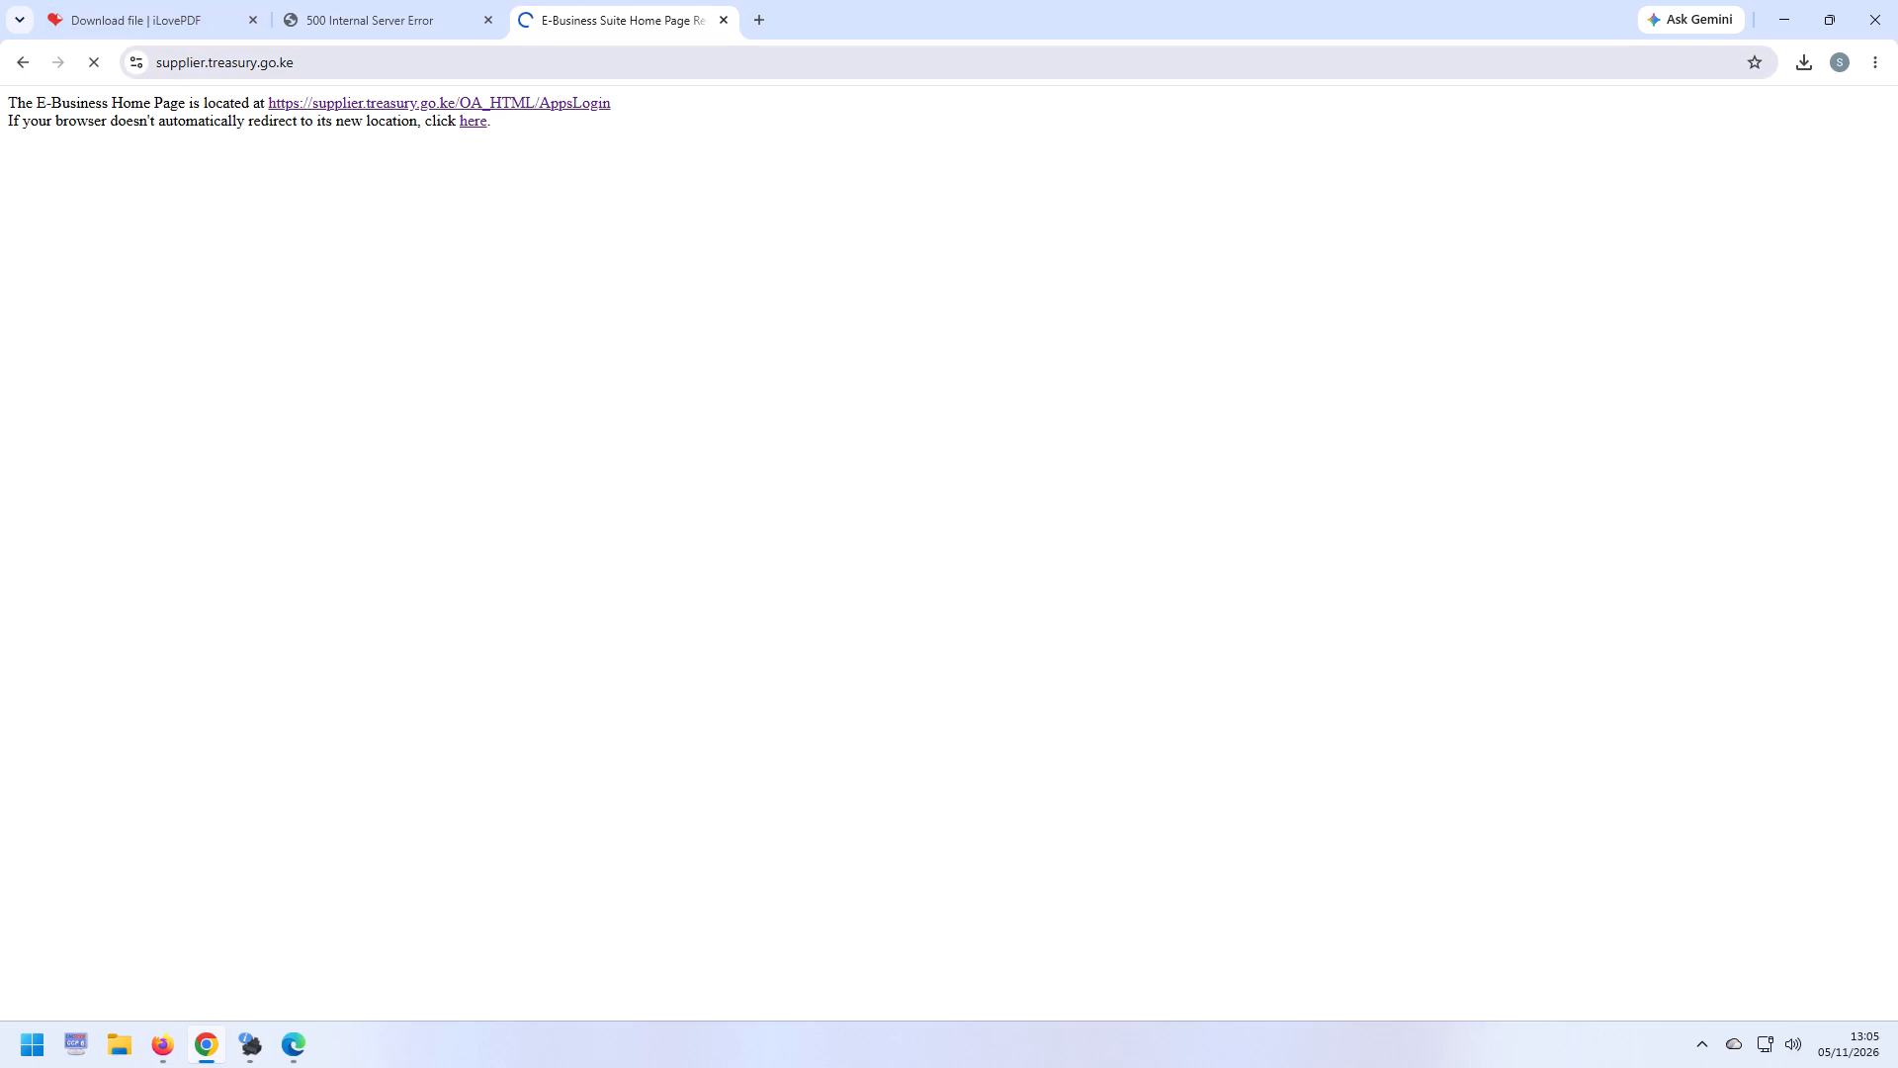
Close the Chrome and Microsoft Edge windows and dismiss the Epson ink-level notice.
{"action": "left_click", "coordinate": [1897, 0]}
{"action": "left_click", "coordinate": [1897, 0]}
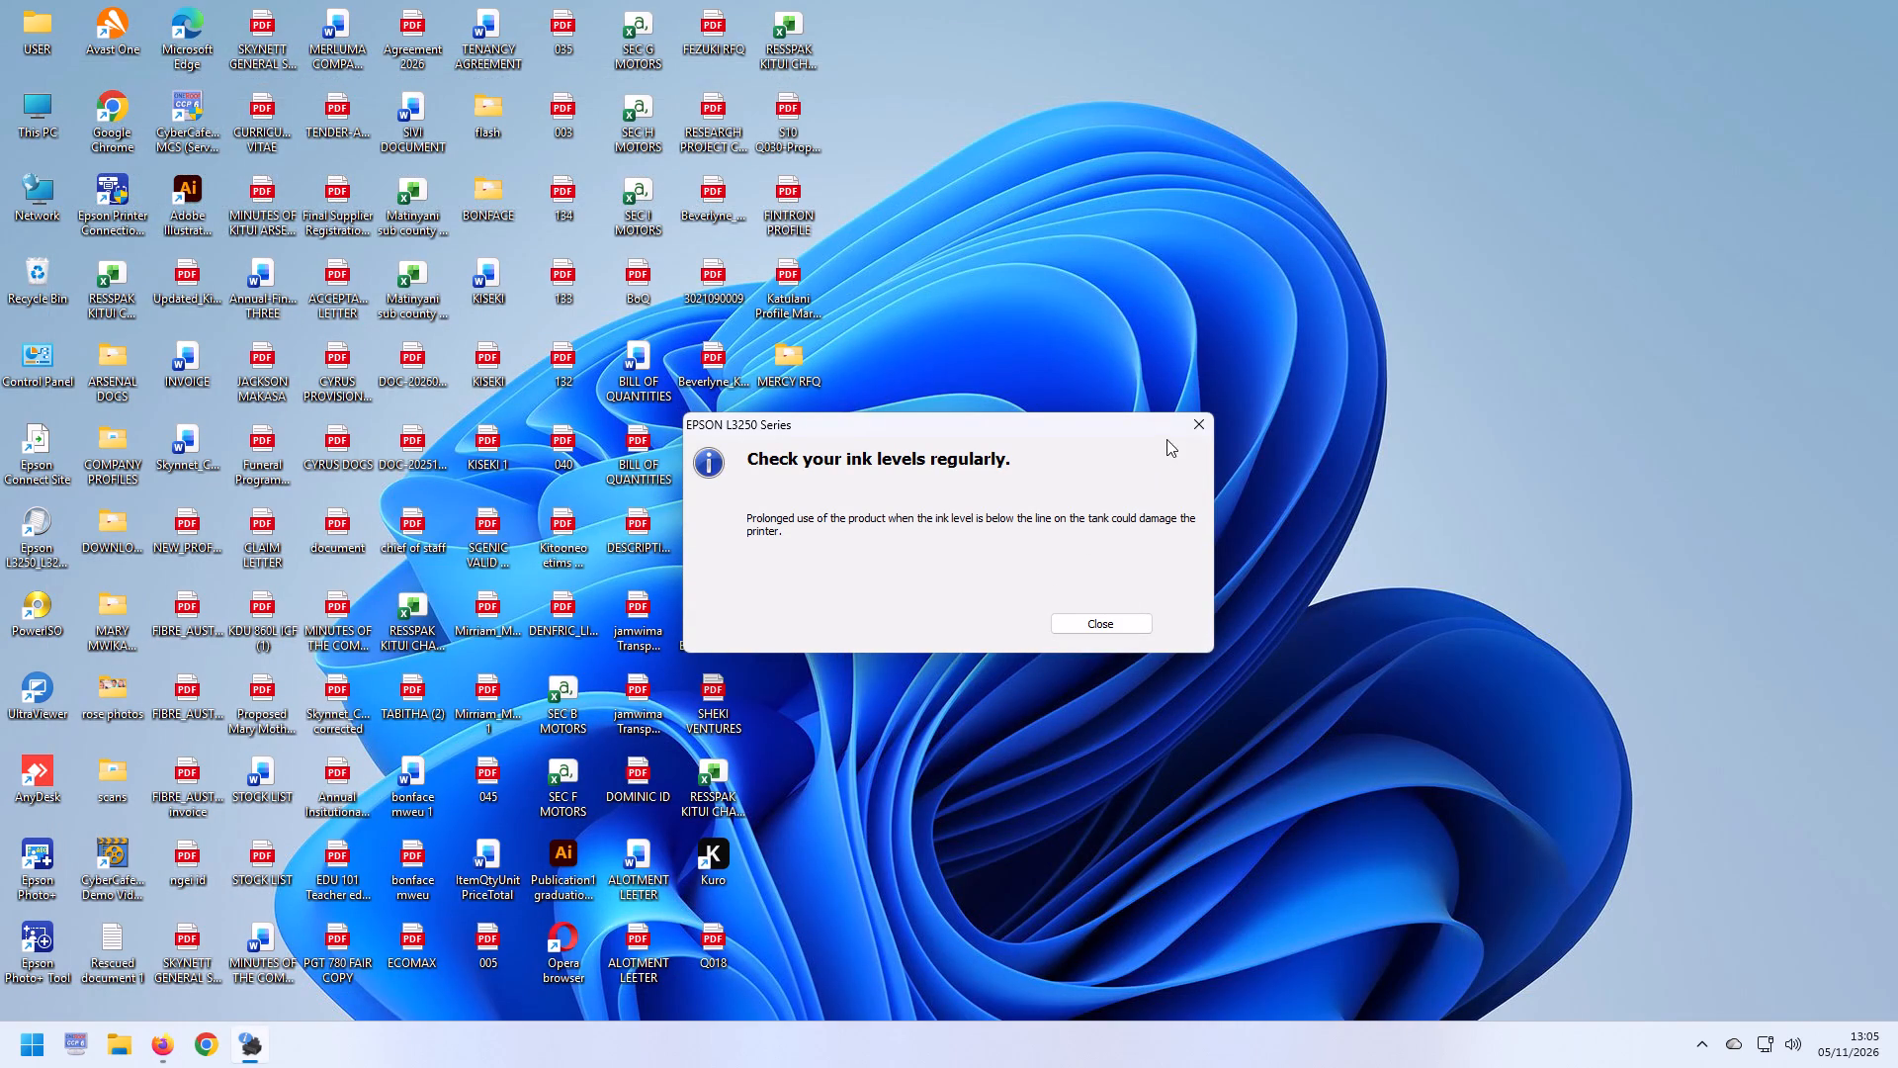
{"action": "left_click", "coordinate": [1190, 430]}
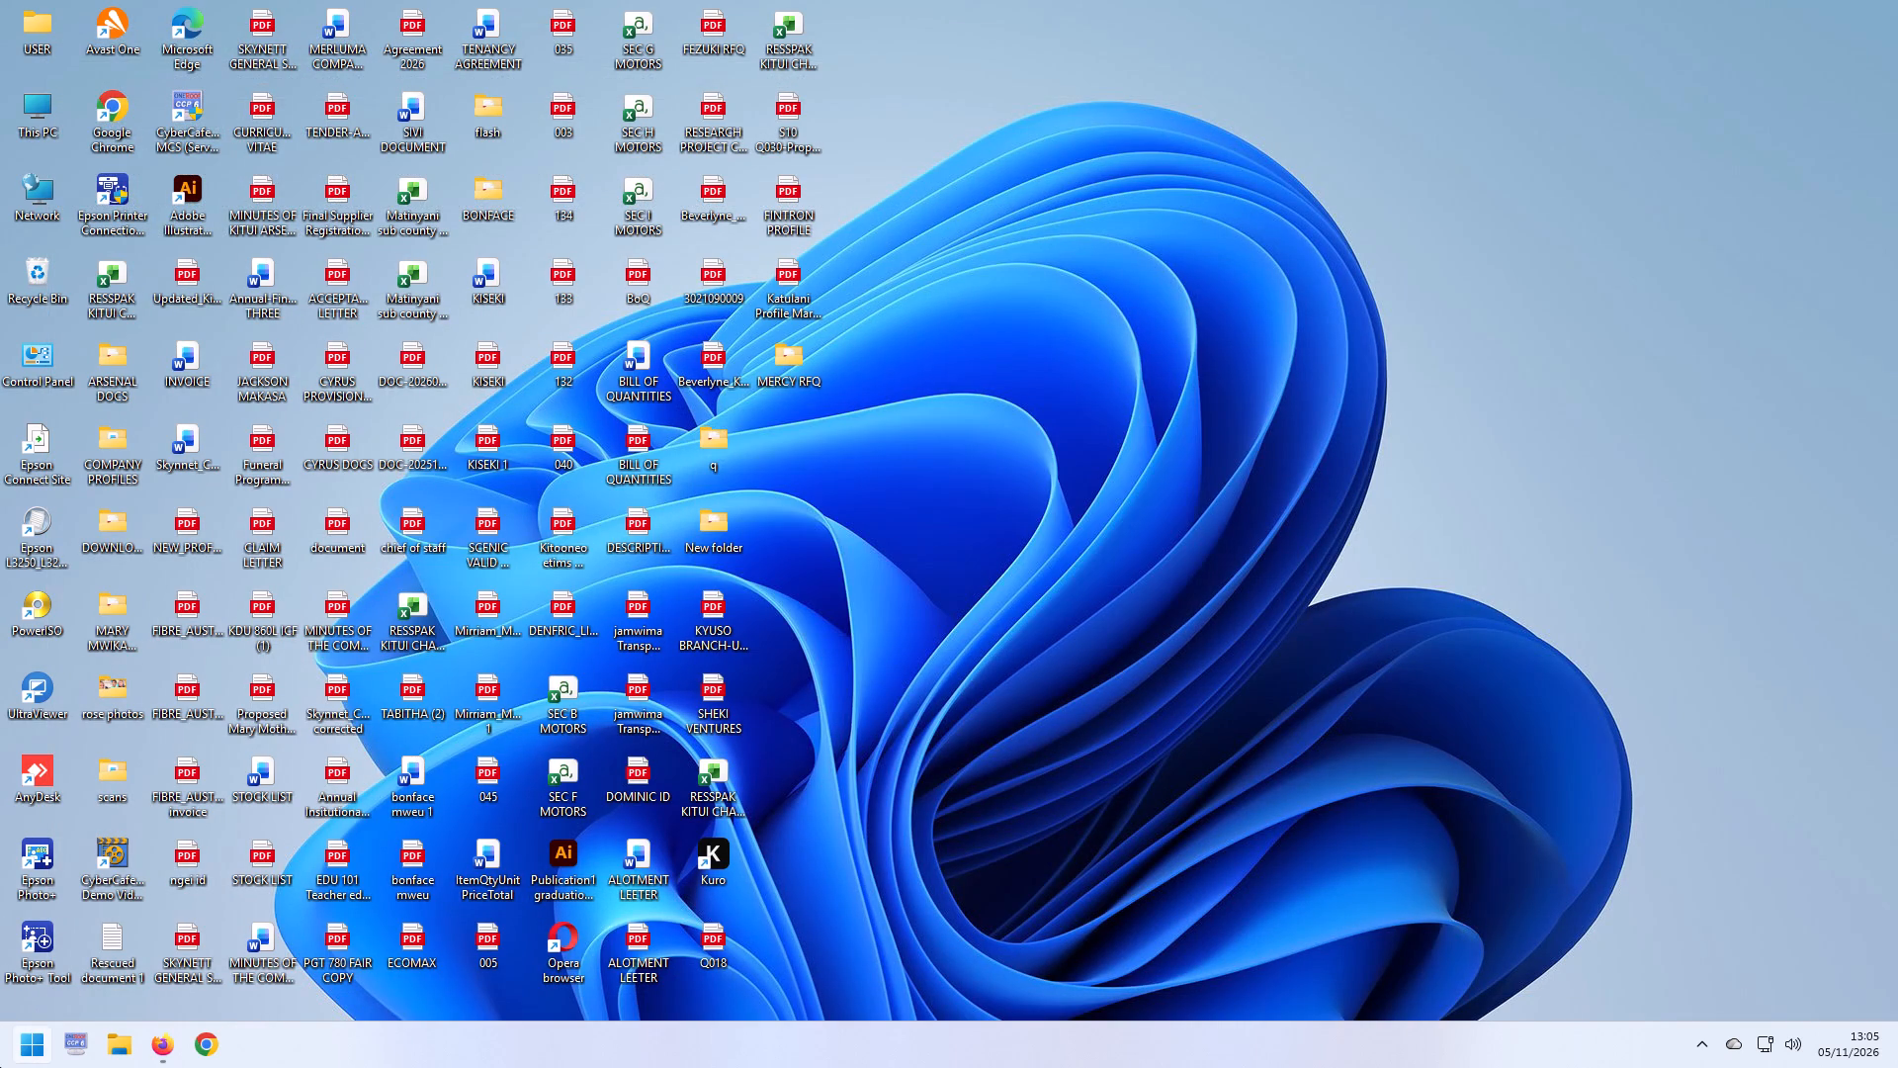
Relaunch Chrome, search for "ifmis supplier portal" and open the National Treasury's IFMIS Supplier Portal result.
{"action": "left_click", "coordinate": [205, 1034]}
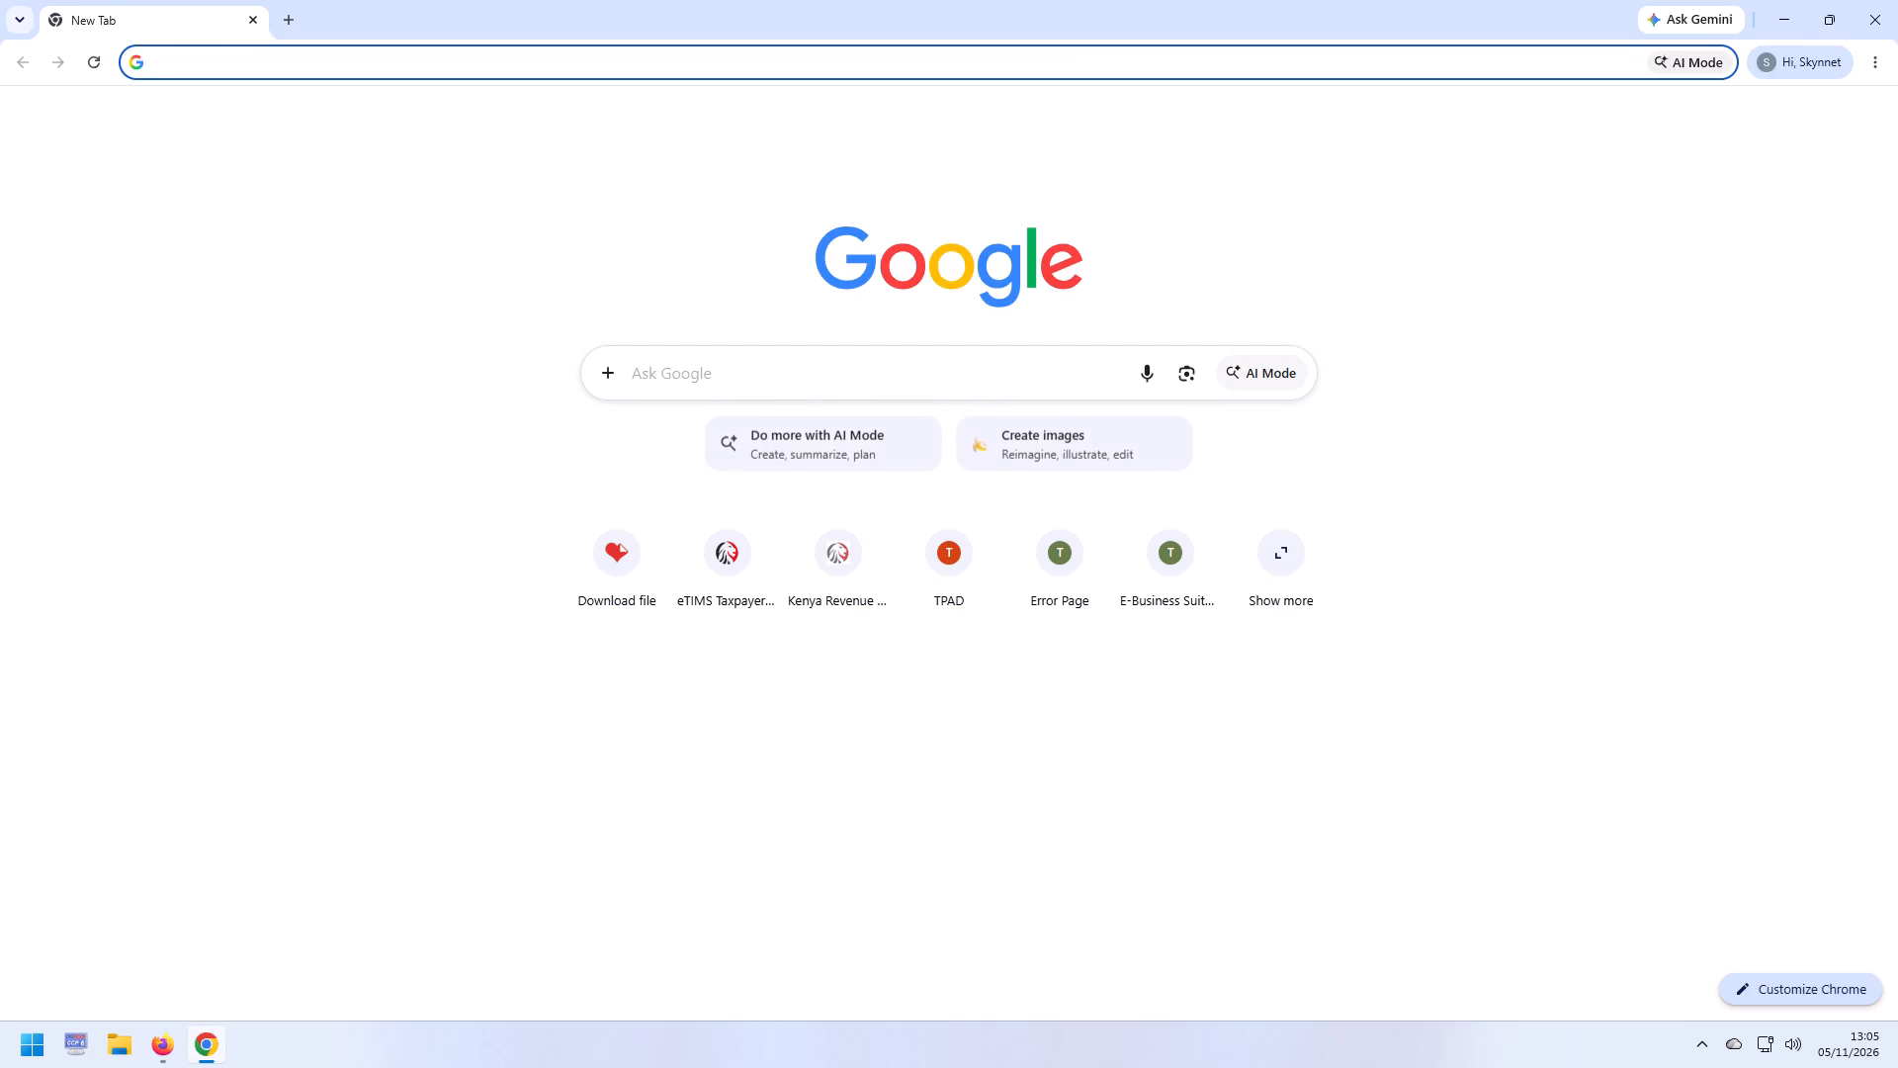
{"action": "left_click", "coordinate": [201, 59]}
{"action": "left_click", "coordinate": [201, 59]}
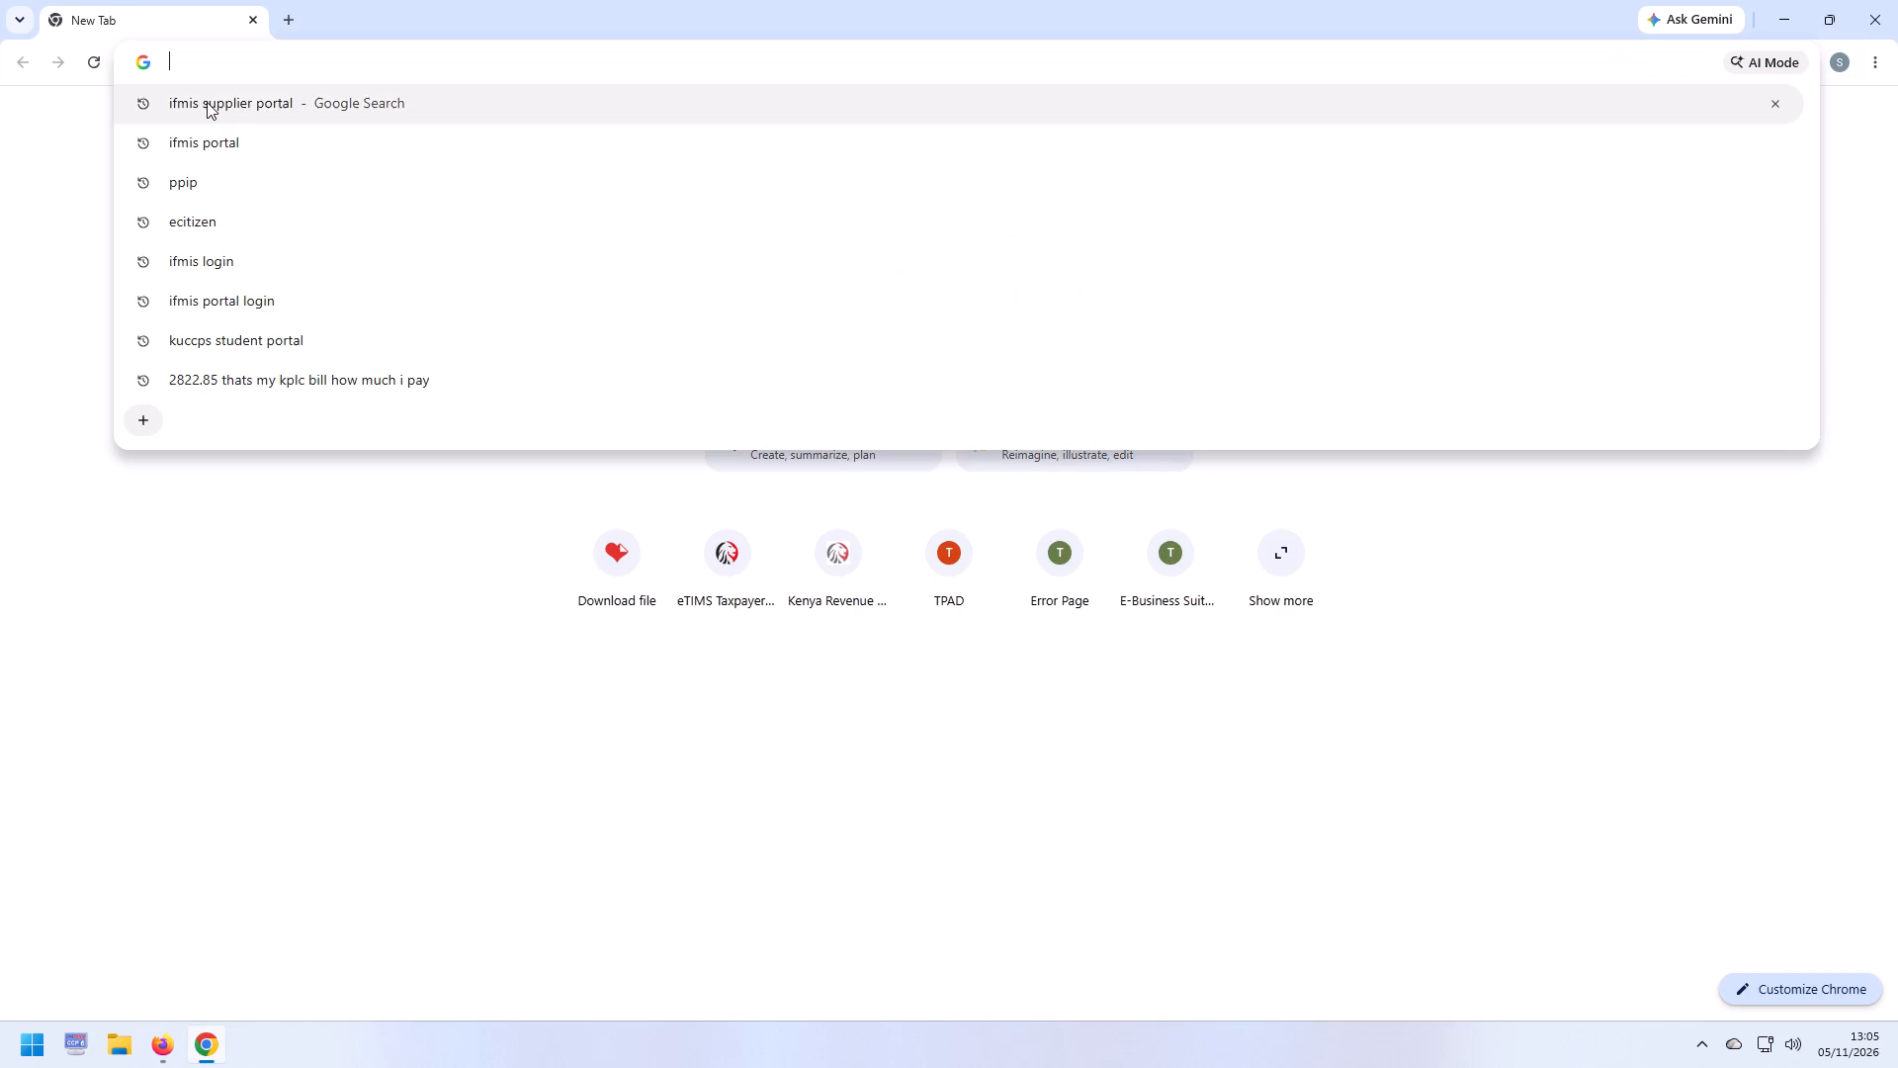
{"action": "left_click", "coordinate": [207, 102]}
{"action": "left_click", "coordinate": [378, 351]}
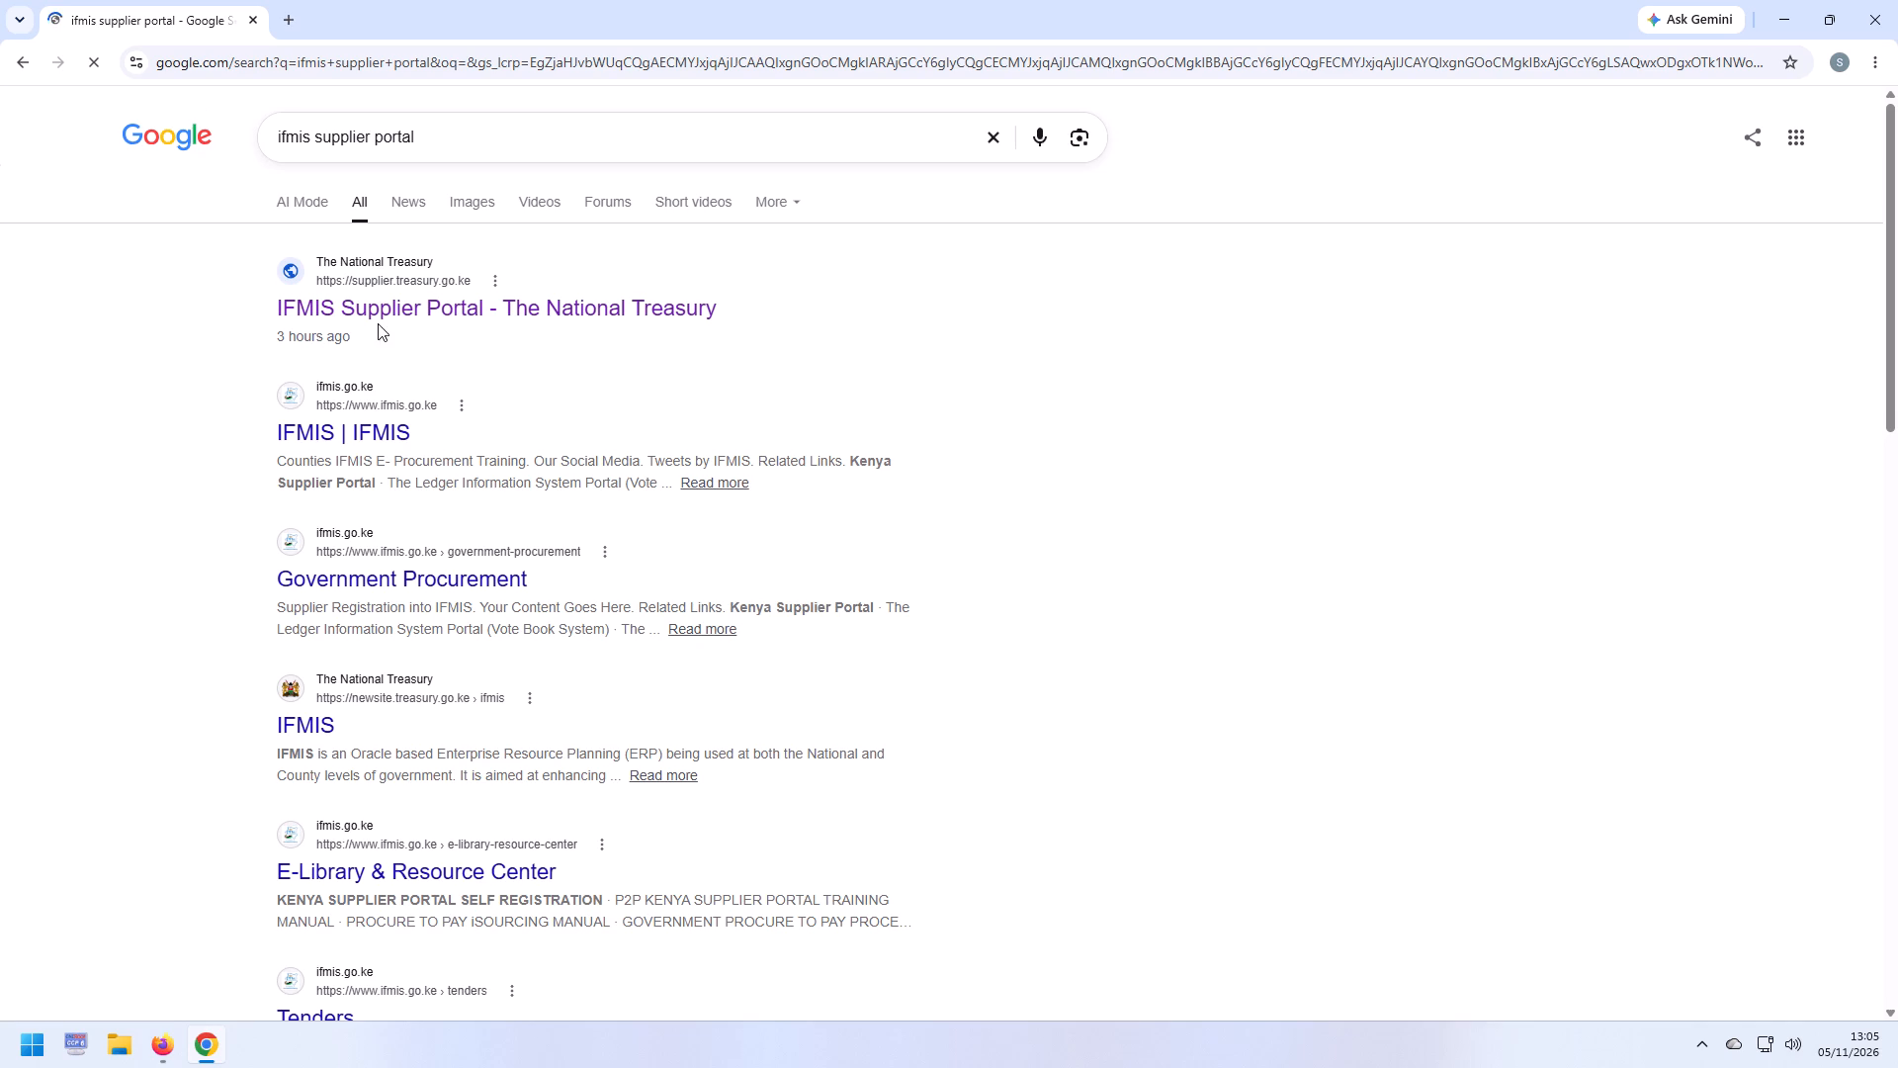
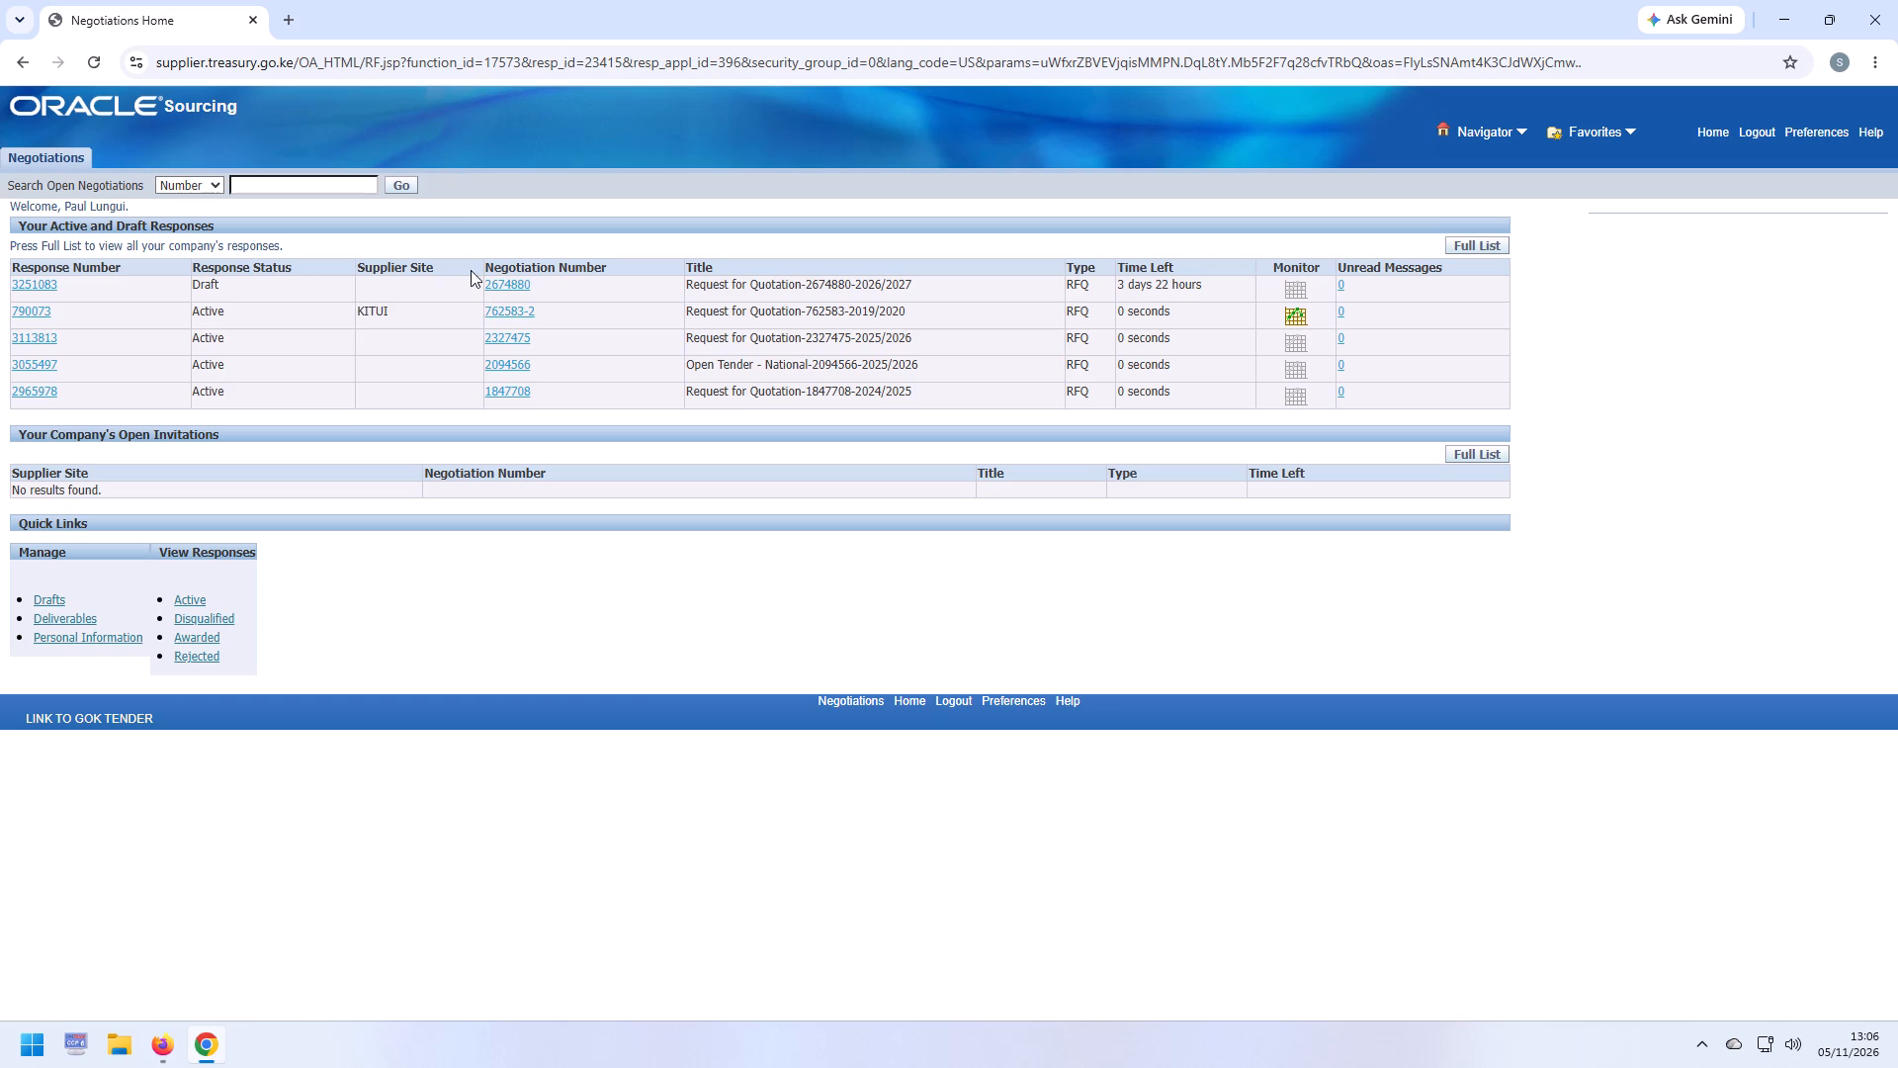
Open negotiation 2674880 from the active and draft responses and try to run its Create Quote action.
{"action": "left_click", "coordinate": [523, 282]}
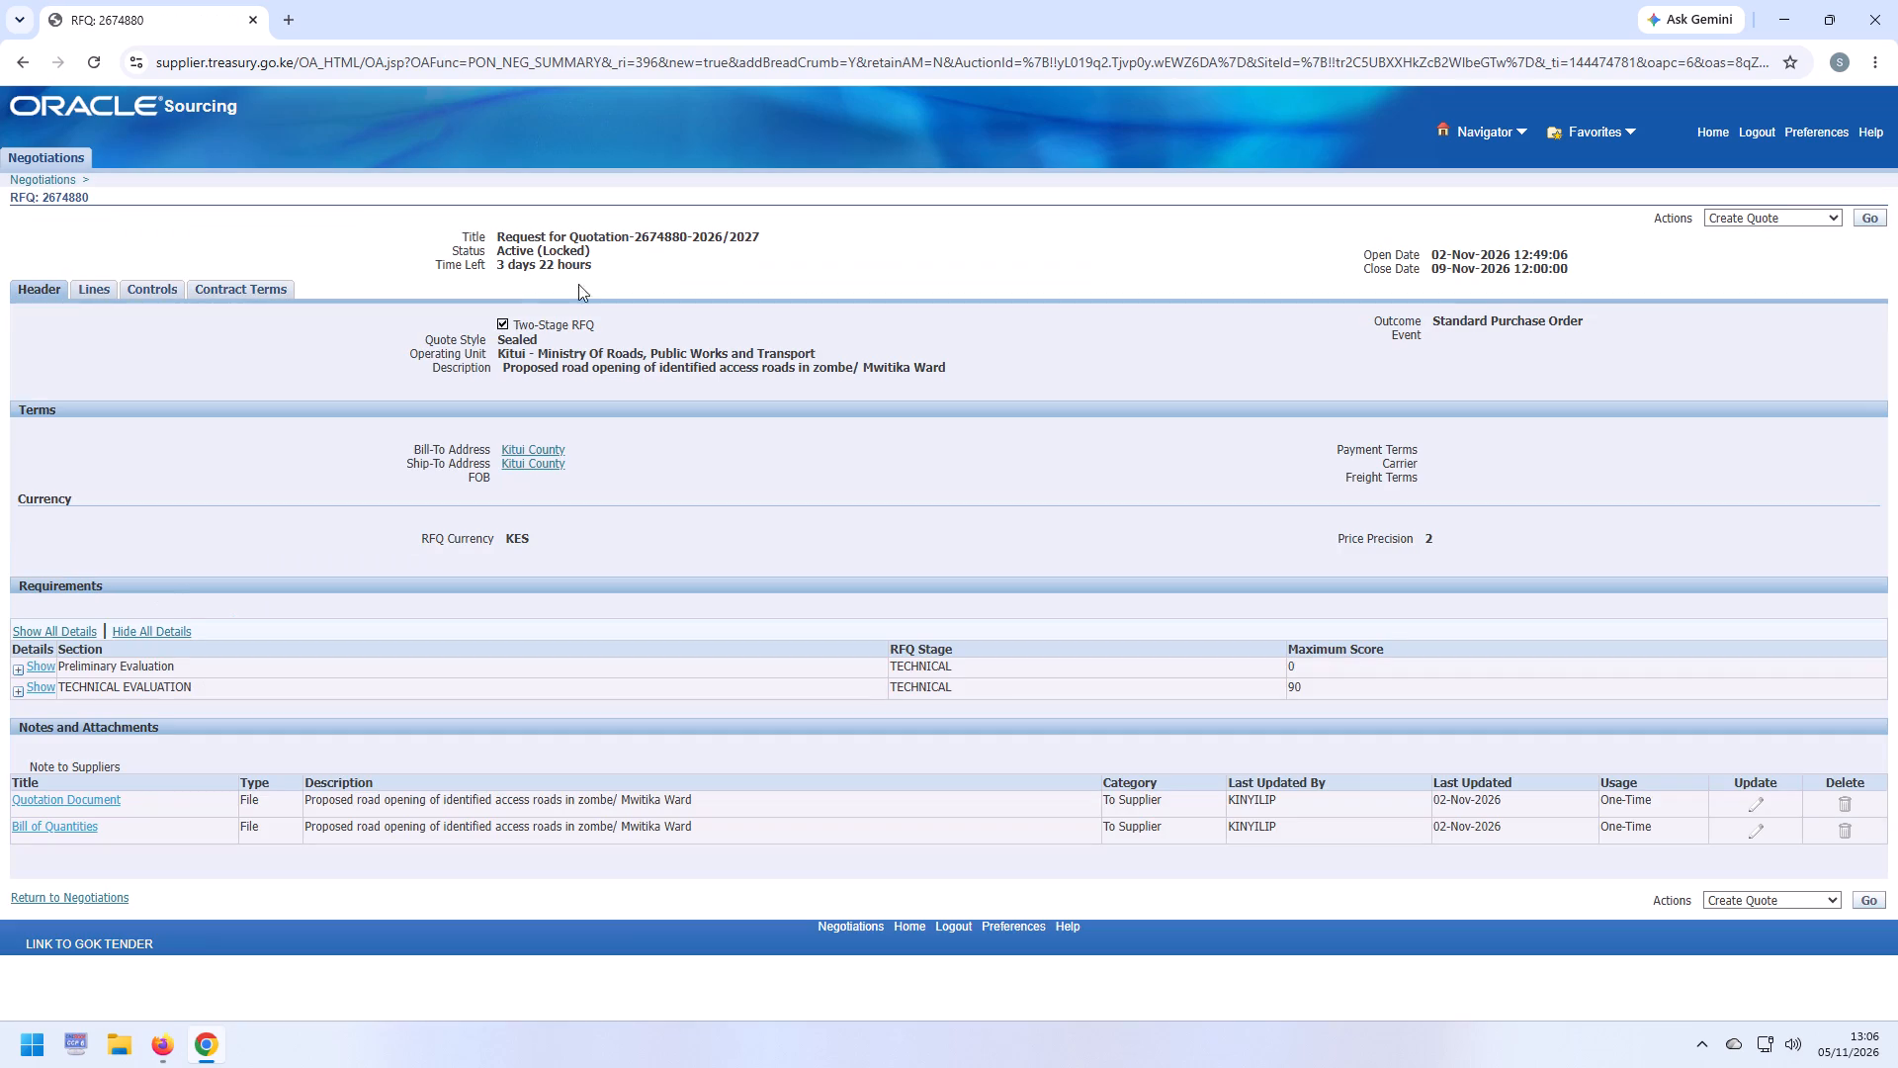
{"action": "left_click", "coordinate": [1869, 215]}
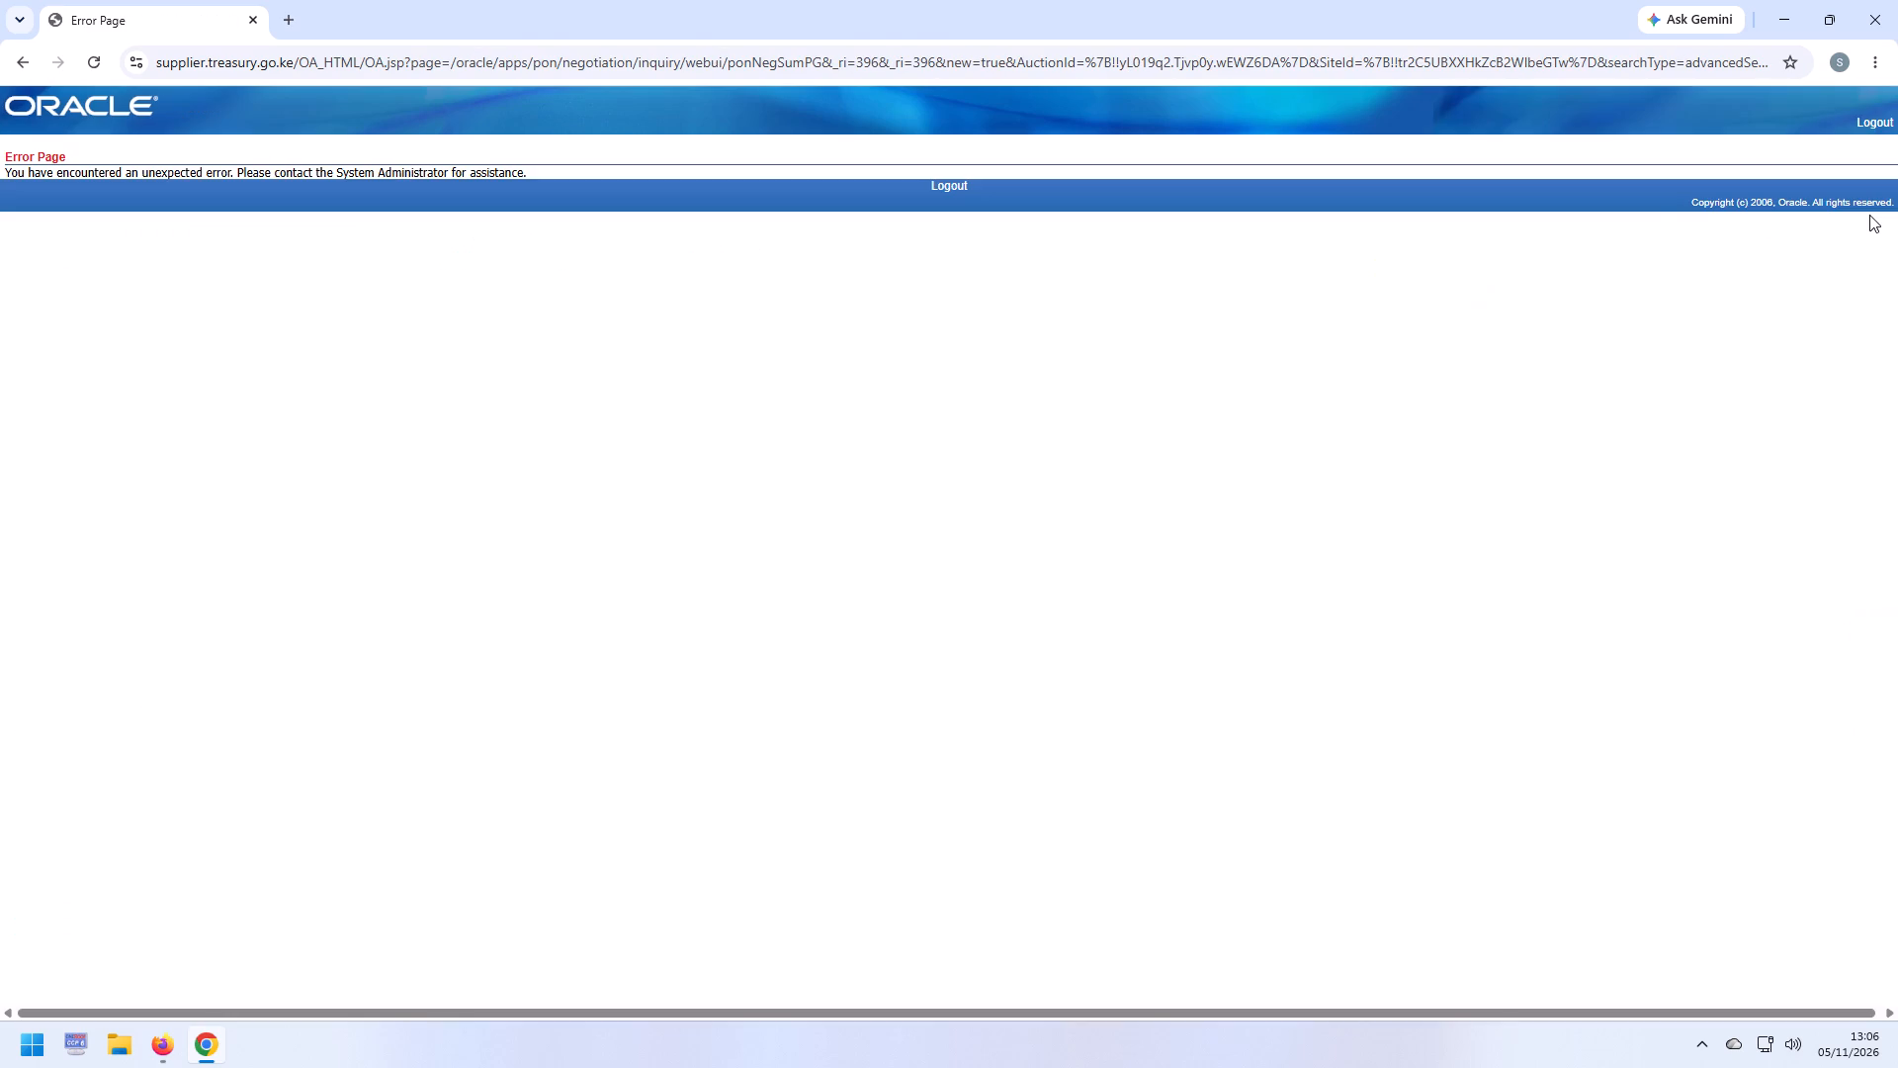
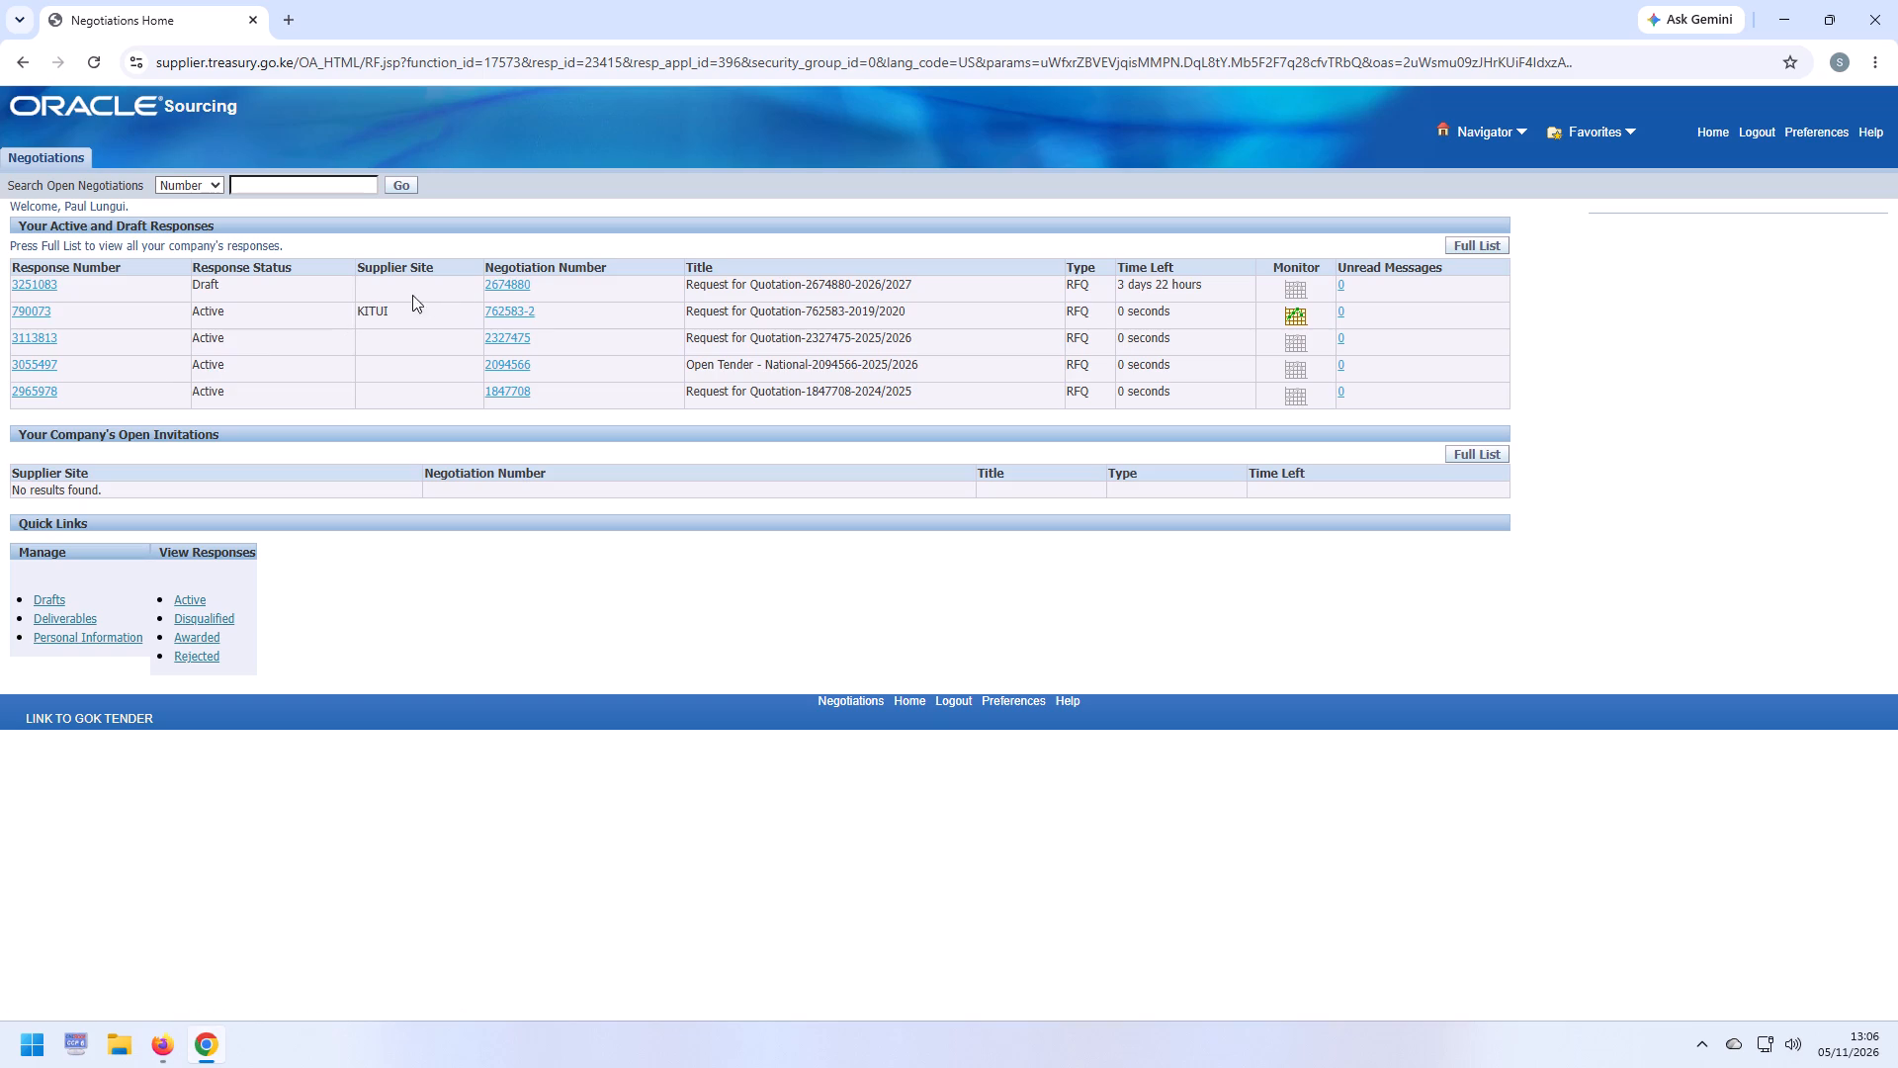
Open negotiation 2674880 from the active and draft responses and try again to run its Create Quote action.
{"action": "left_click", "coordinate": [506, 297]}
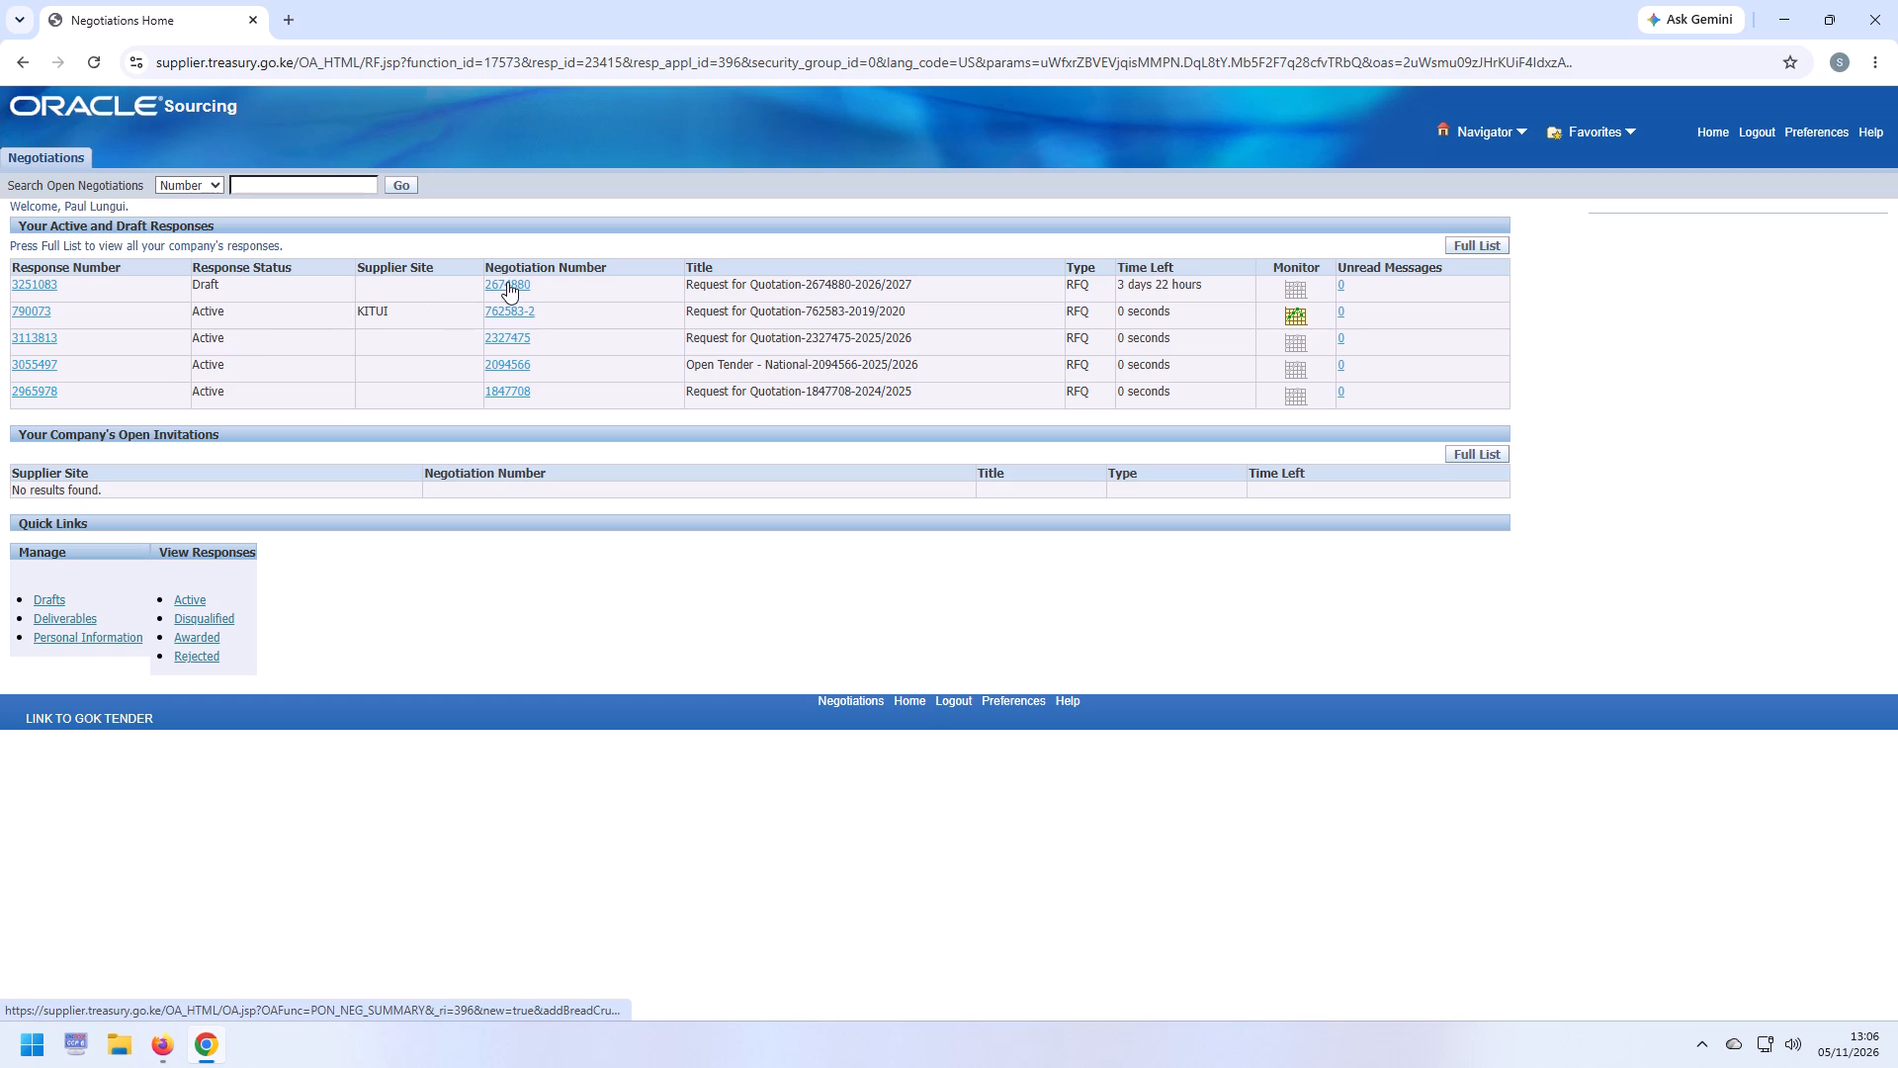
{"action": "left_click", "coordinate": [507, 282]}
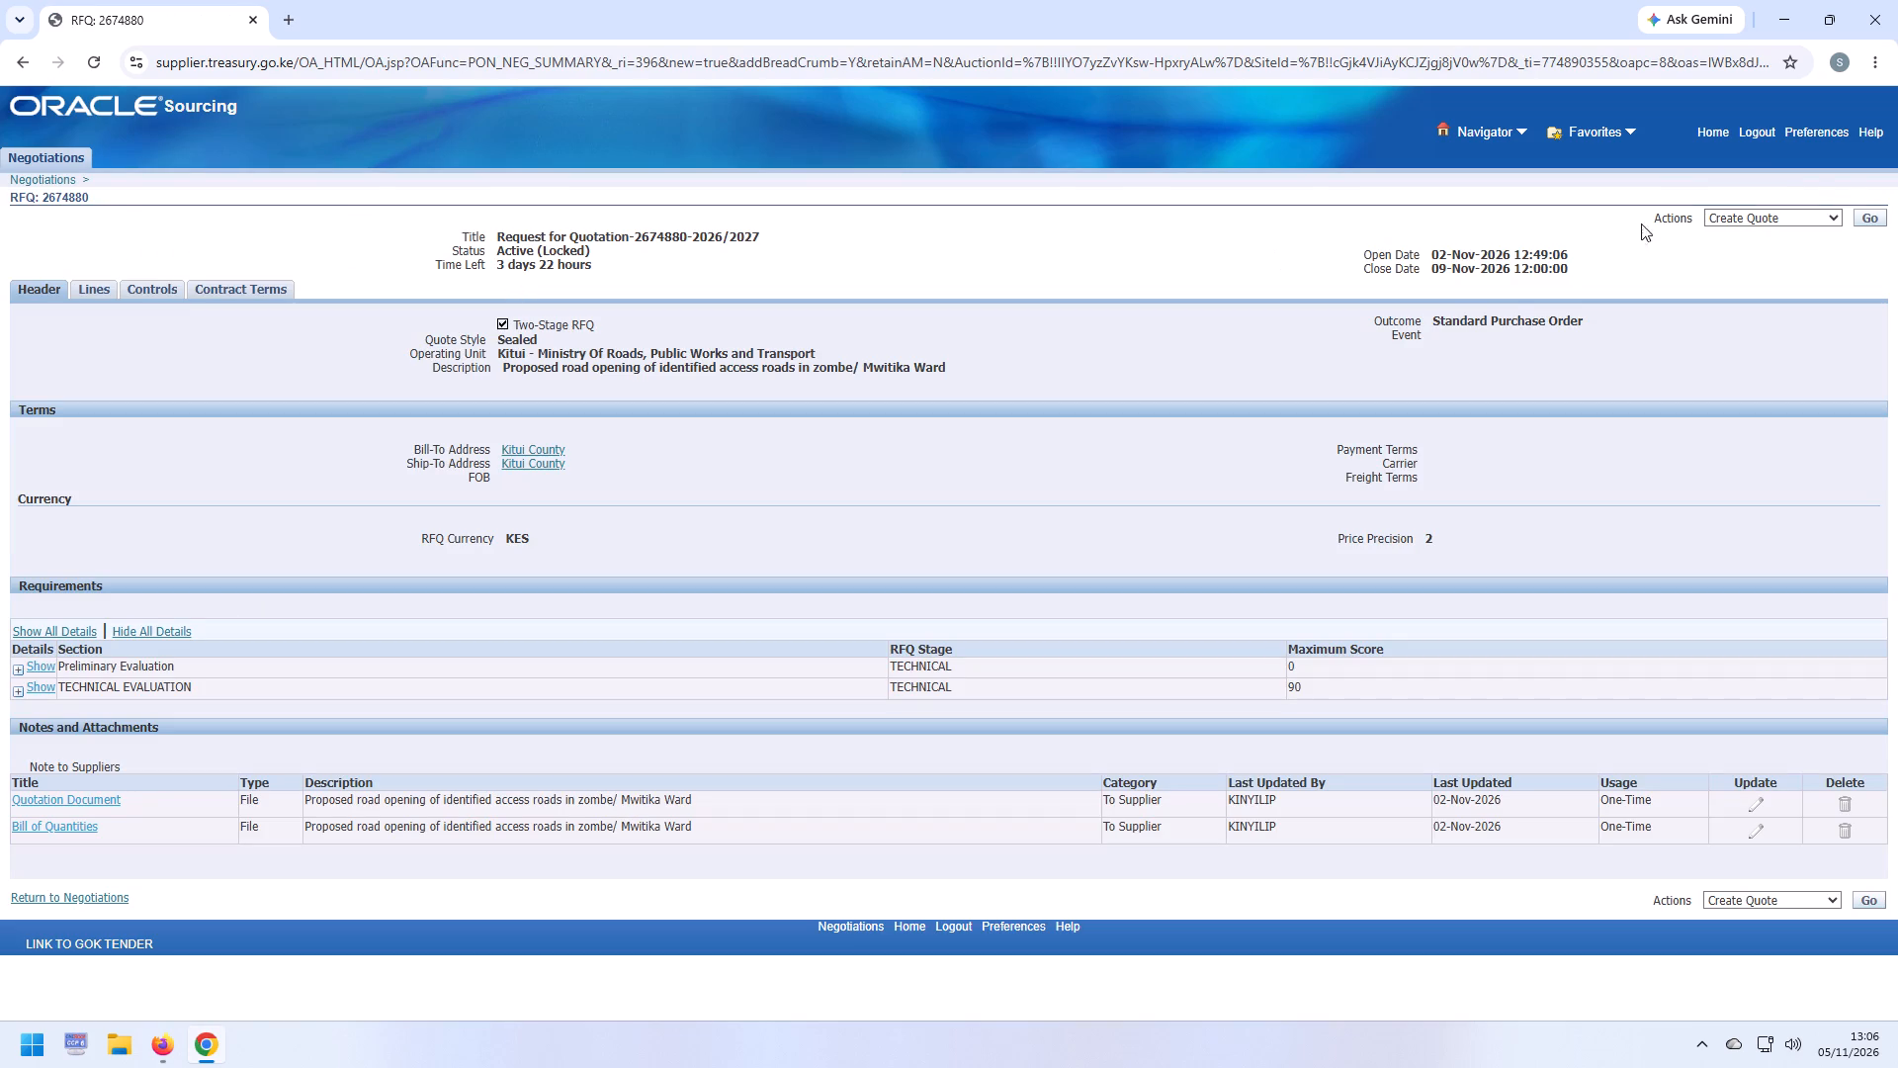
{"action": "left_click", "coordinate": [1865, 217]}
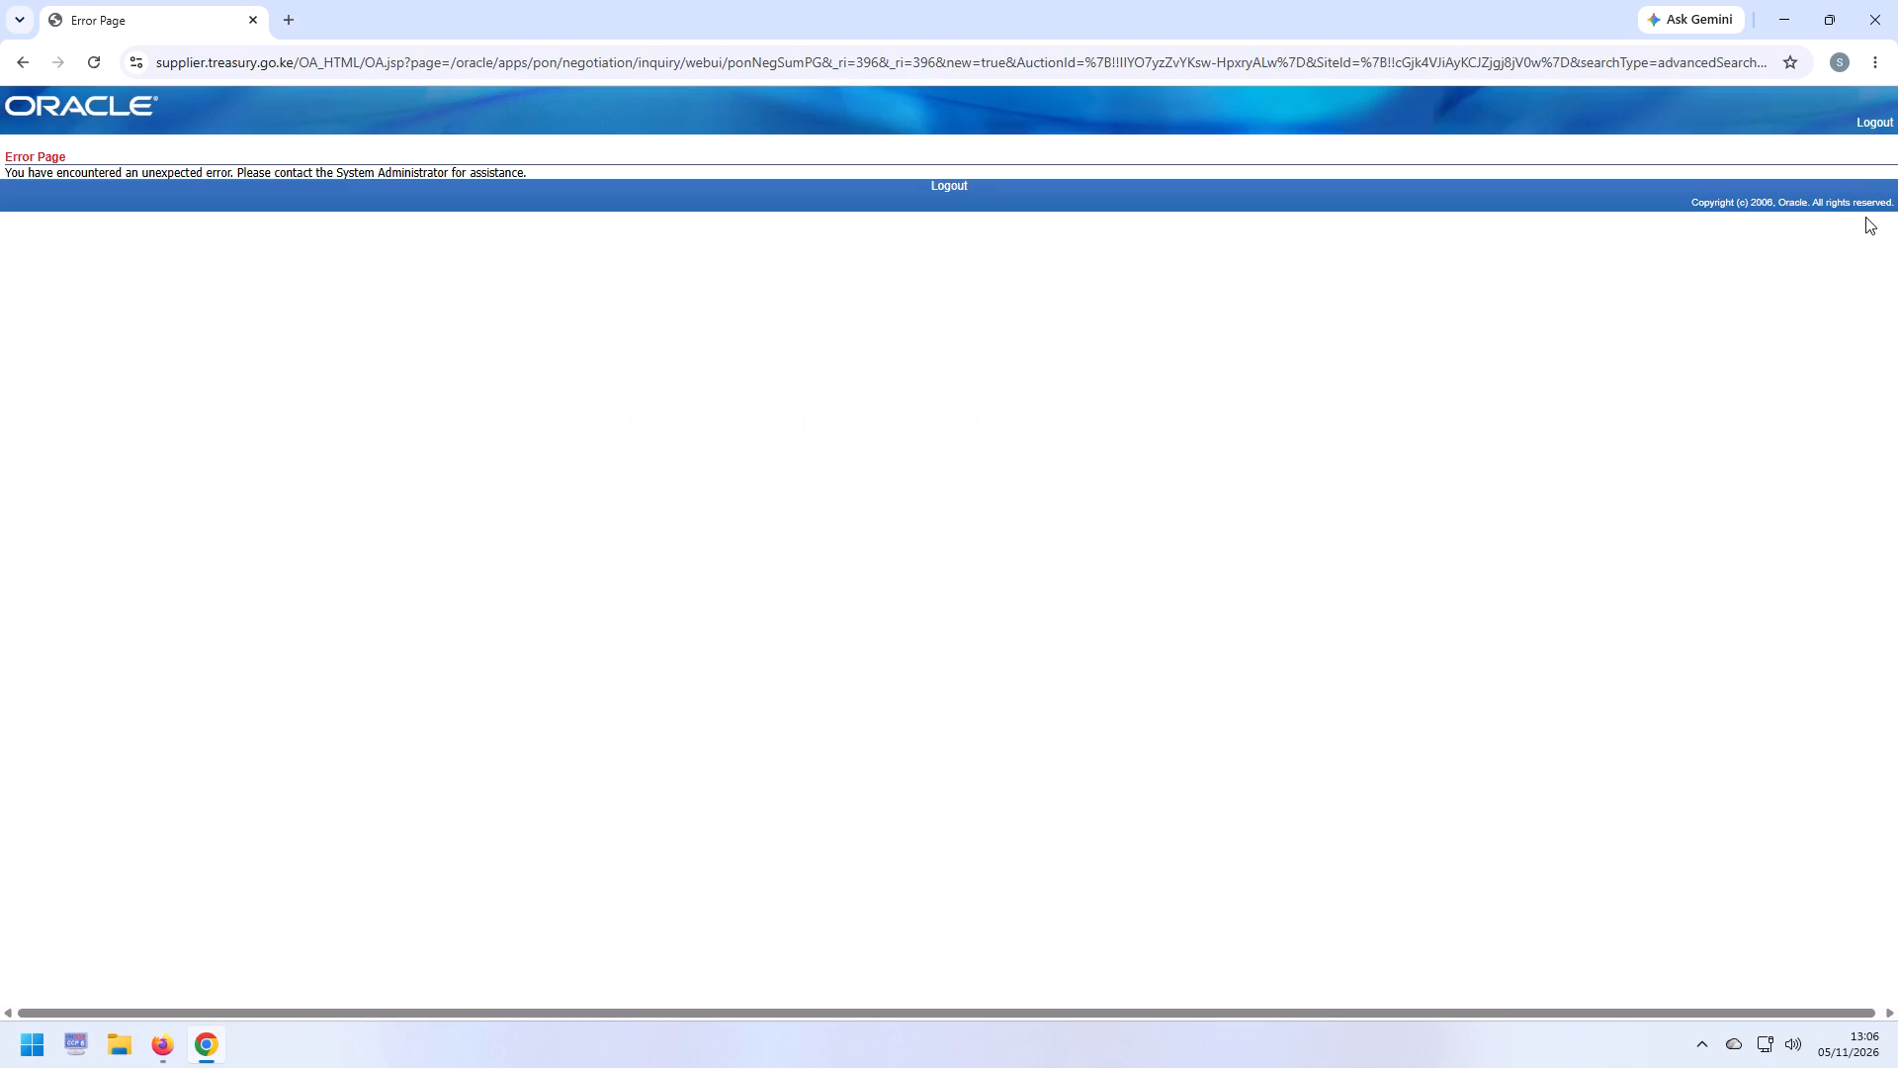
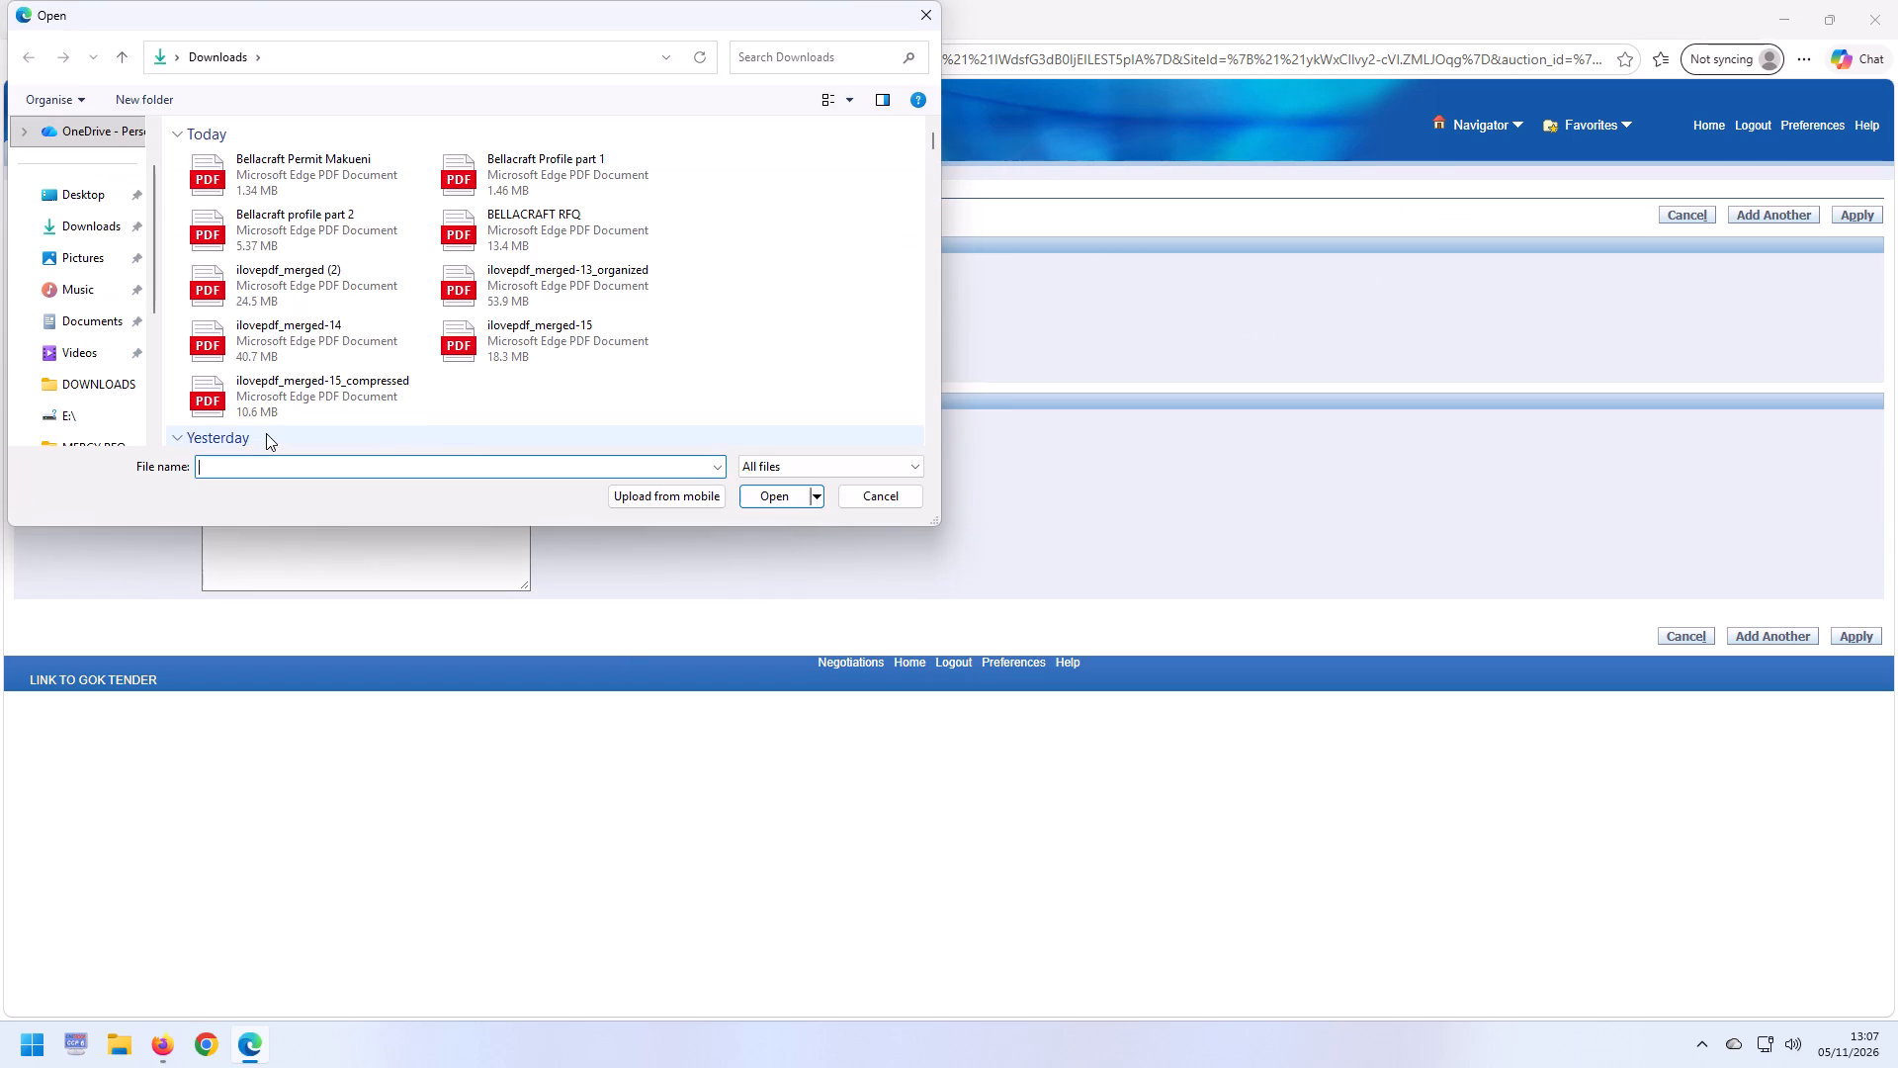
Choose MAMUSI RFQ.pdf from Downloads as the file for the RFQ attachment and apply the attachment to the quote.
{"action": "left_click", "coordinate": [281, 167]}
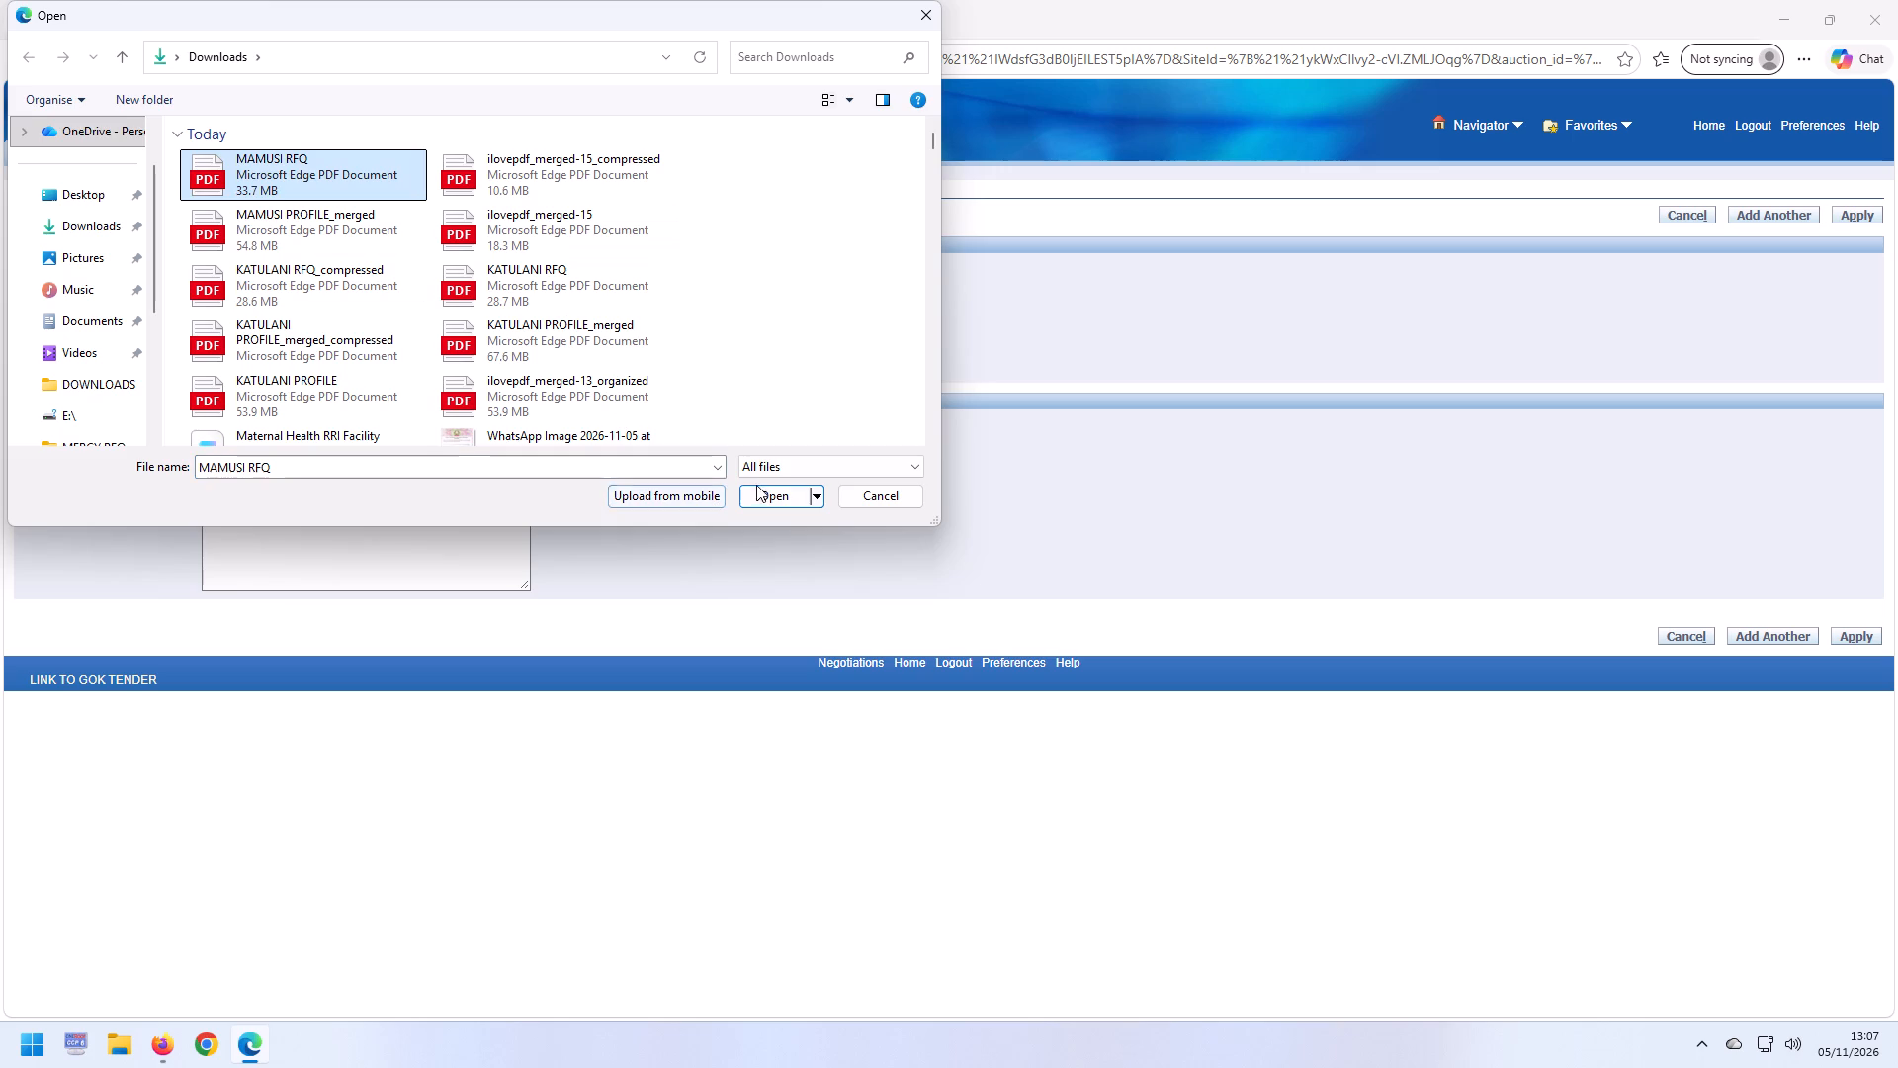
{"action": "left_click", "coordinate": [757, 485]}
{"action": "left_click", "coordinate": [1842, 638]}
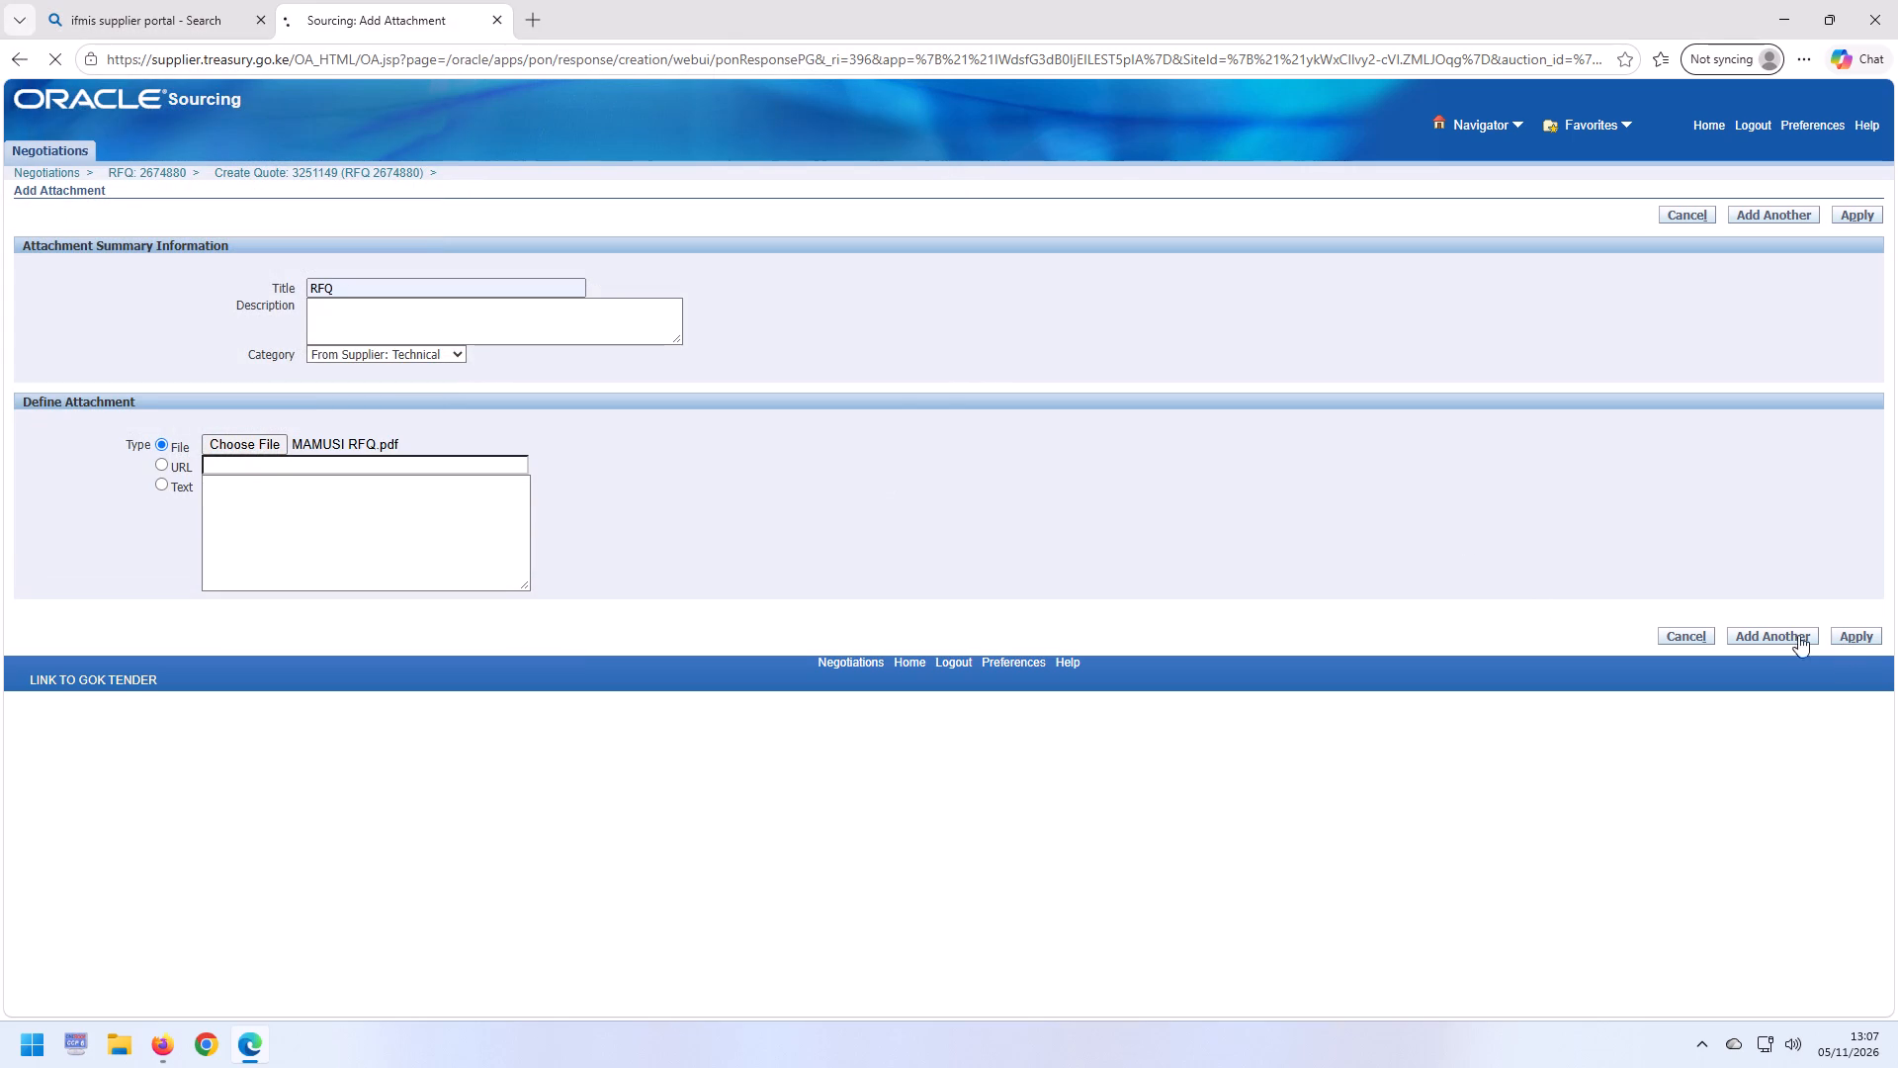
Switch to Chrome, search for ifmis supplier portal, and open the National Treasury's IFMIS Supplier Portal result.
{"action": "left_click", "coordinate": [222, 1037]}
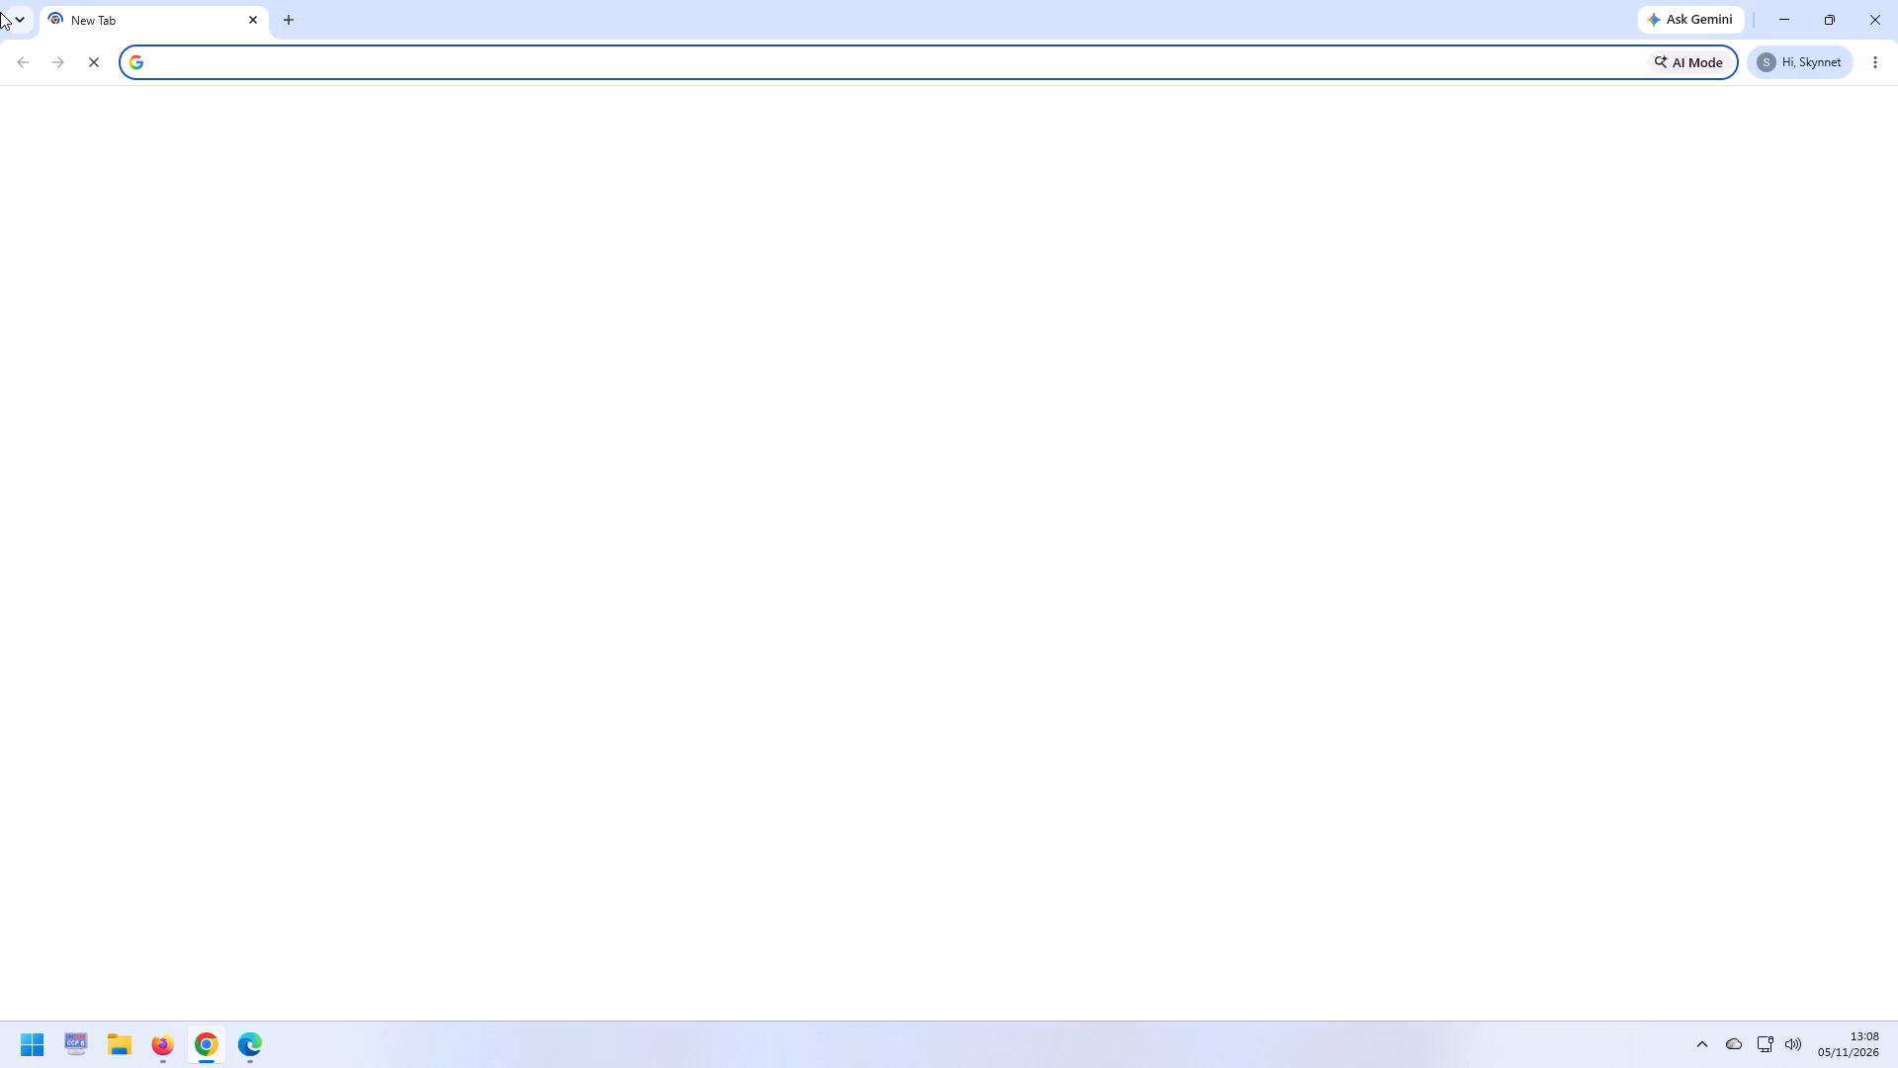
{"action": "left_click", "coordinate": [271, 54]}
{"action": "left_click", "coordinate": [271, 54]}
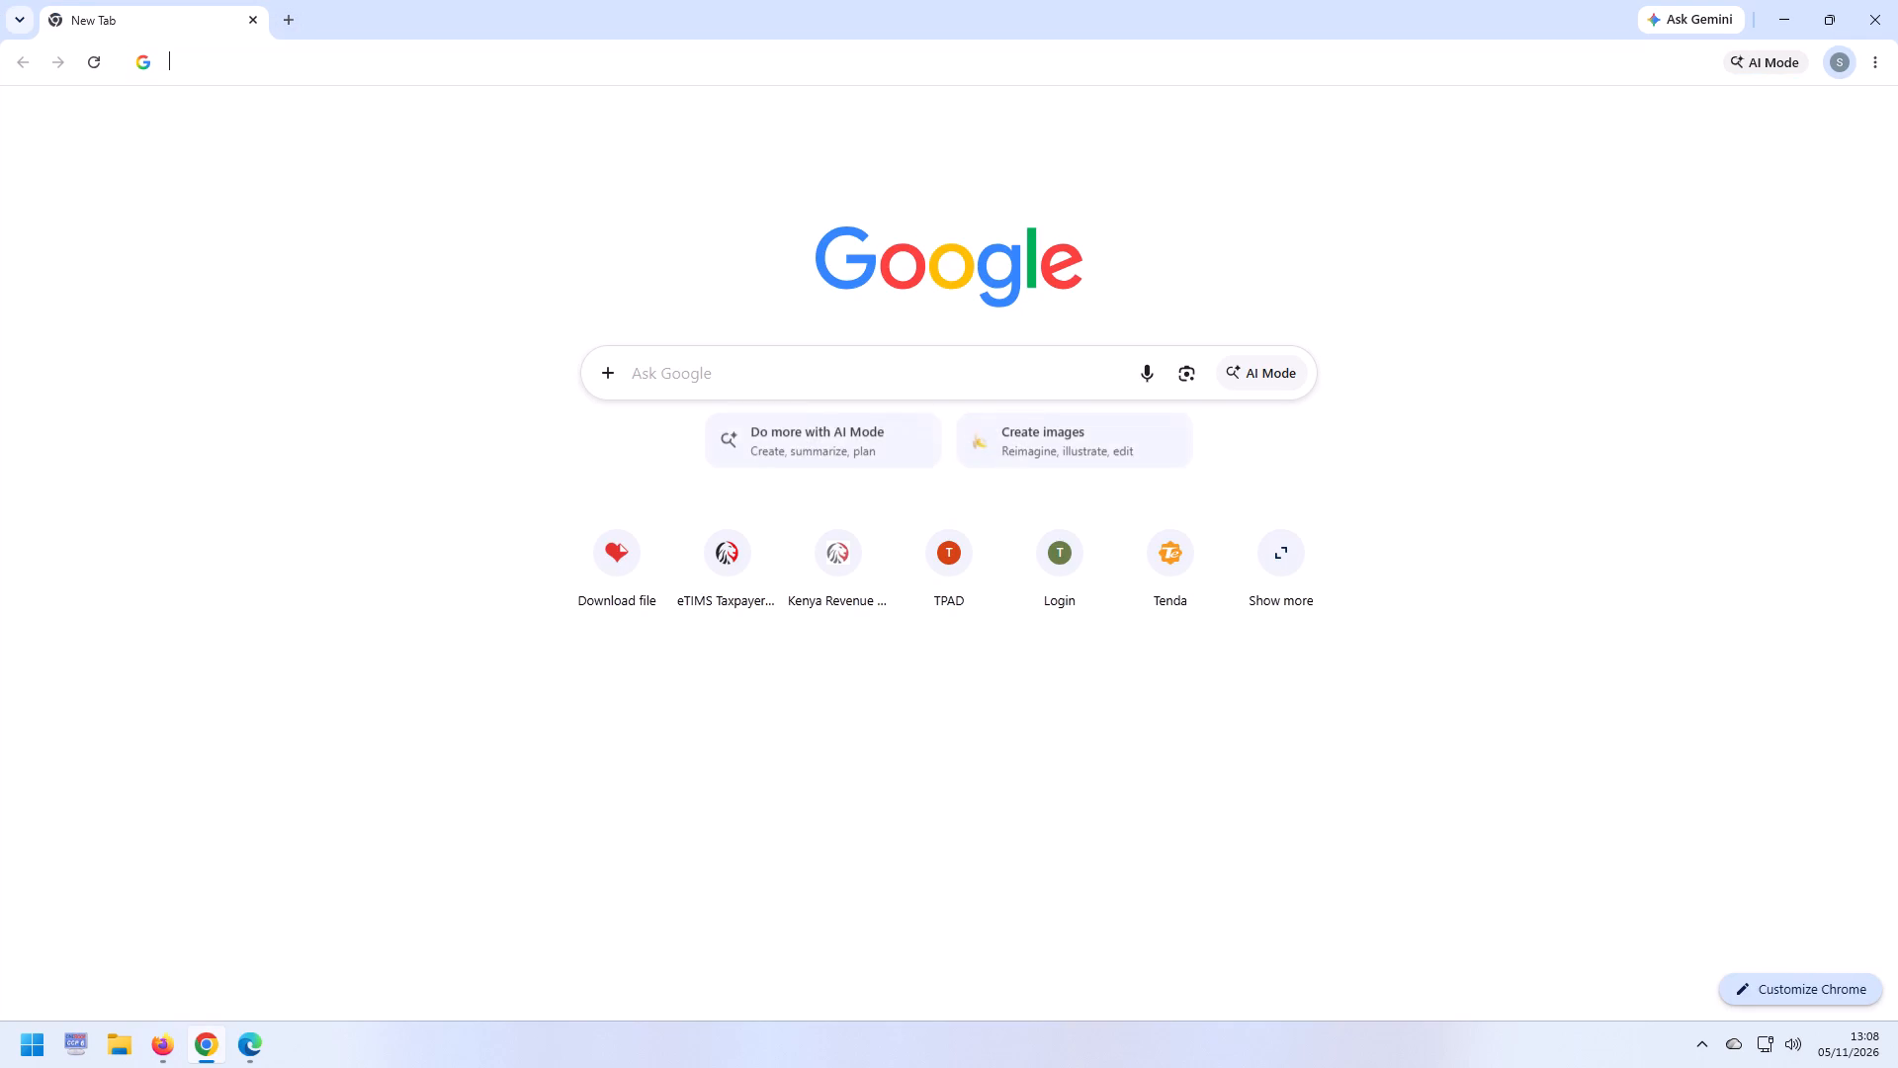
{"action": "left_click", "coordinate": [216, 44]}
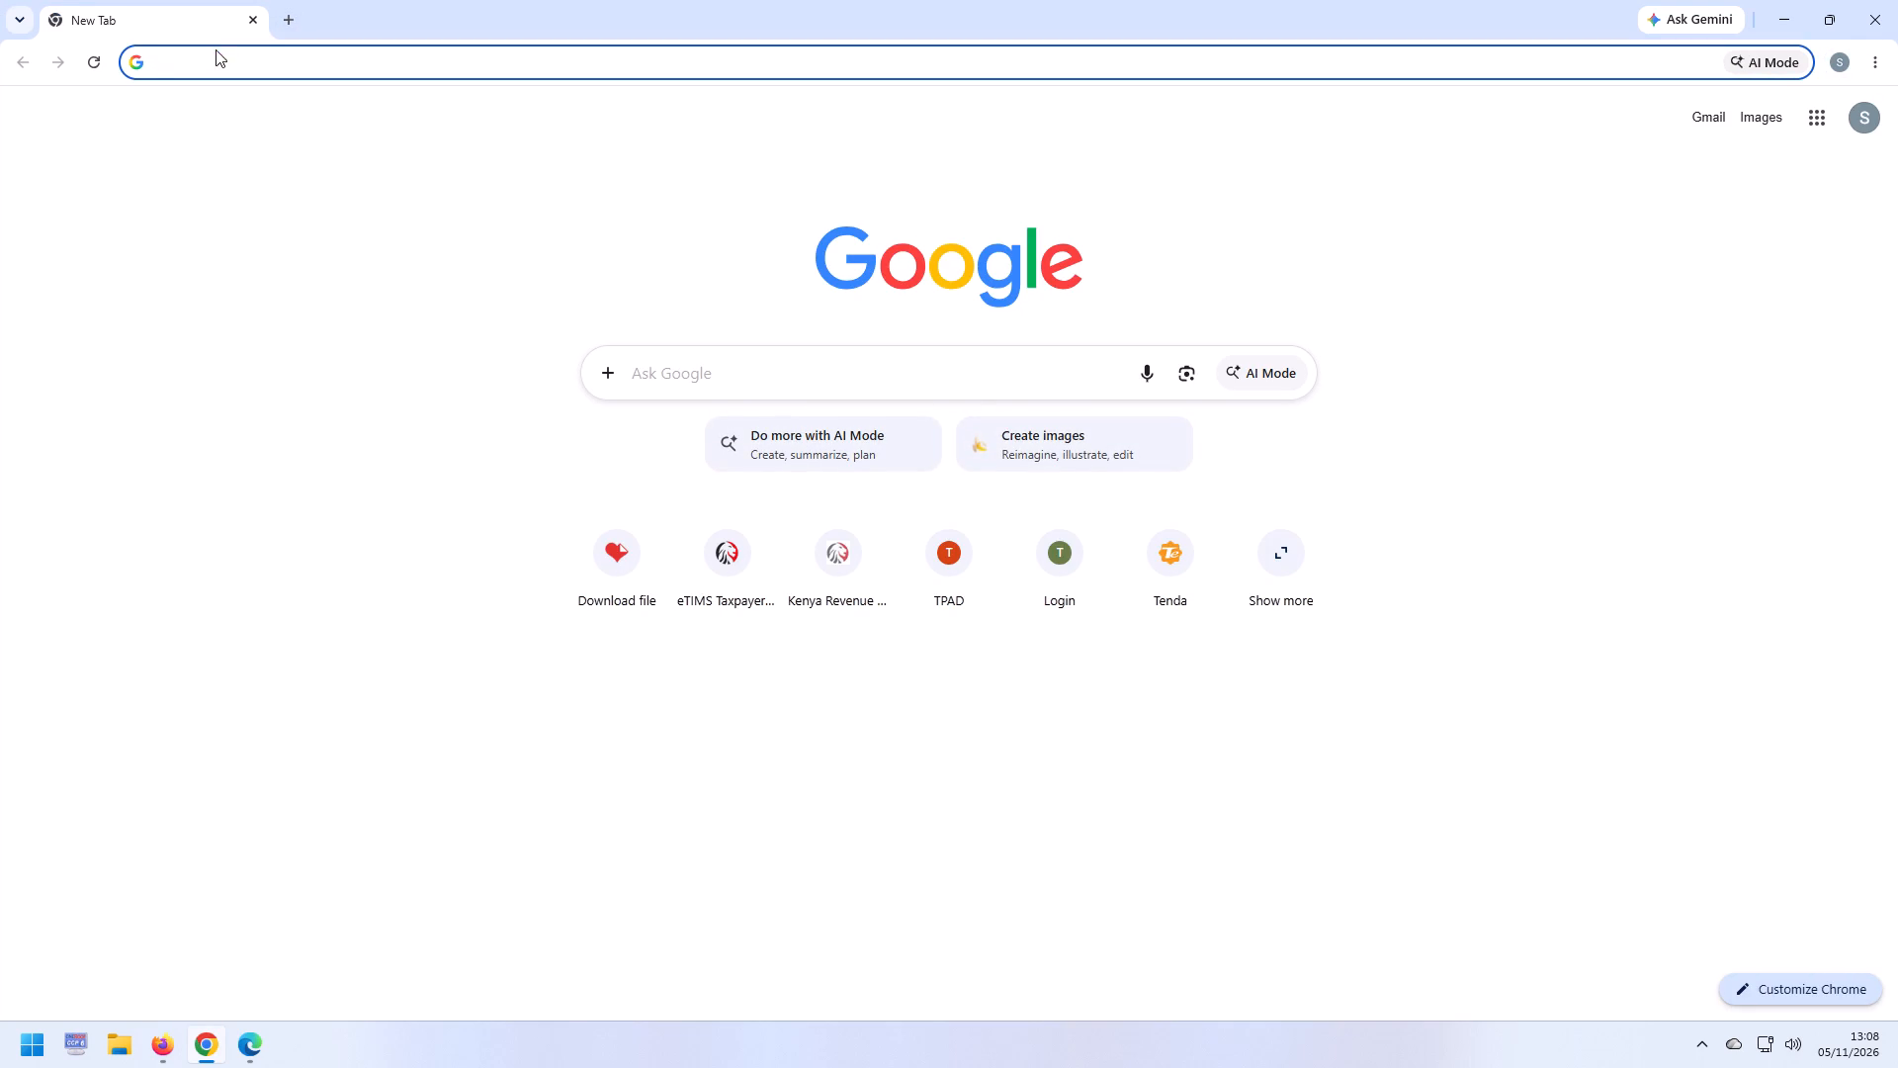
{"action": "left_click", "coordinate": [216, 51]}
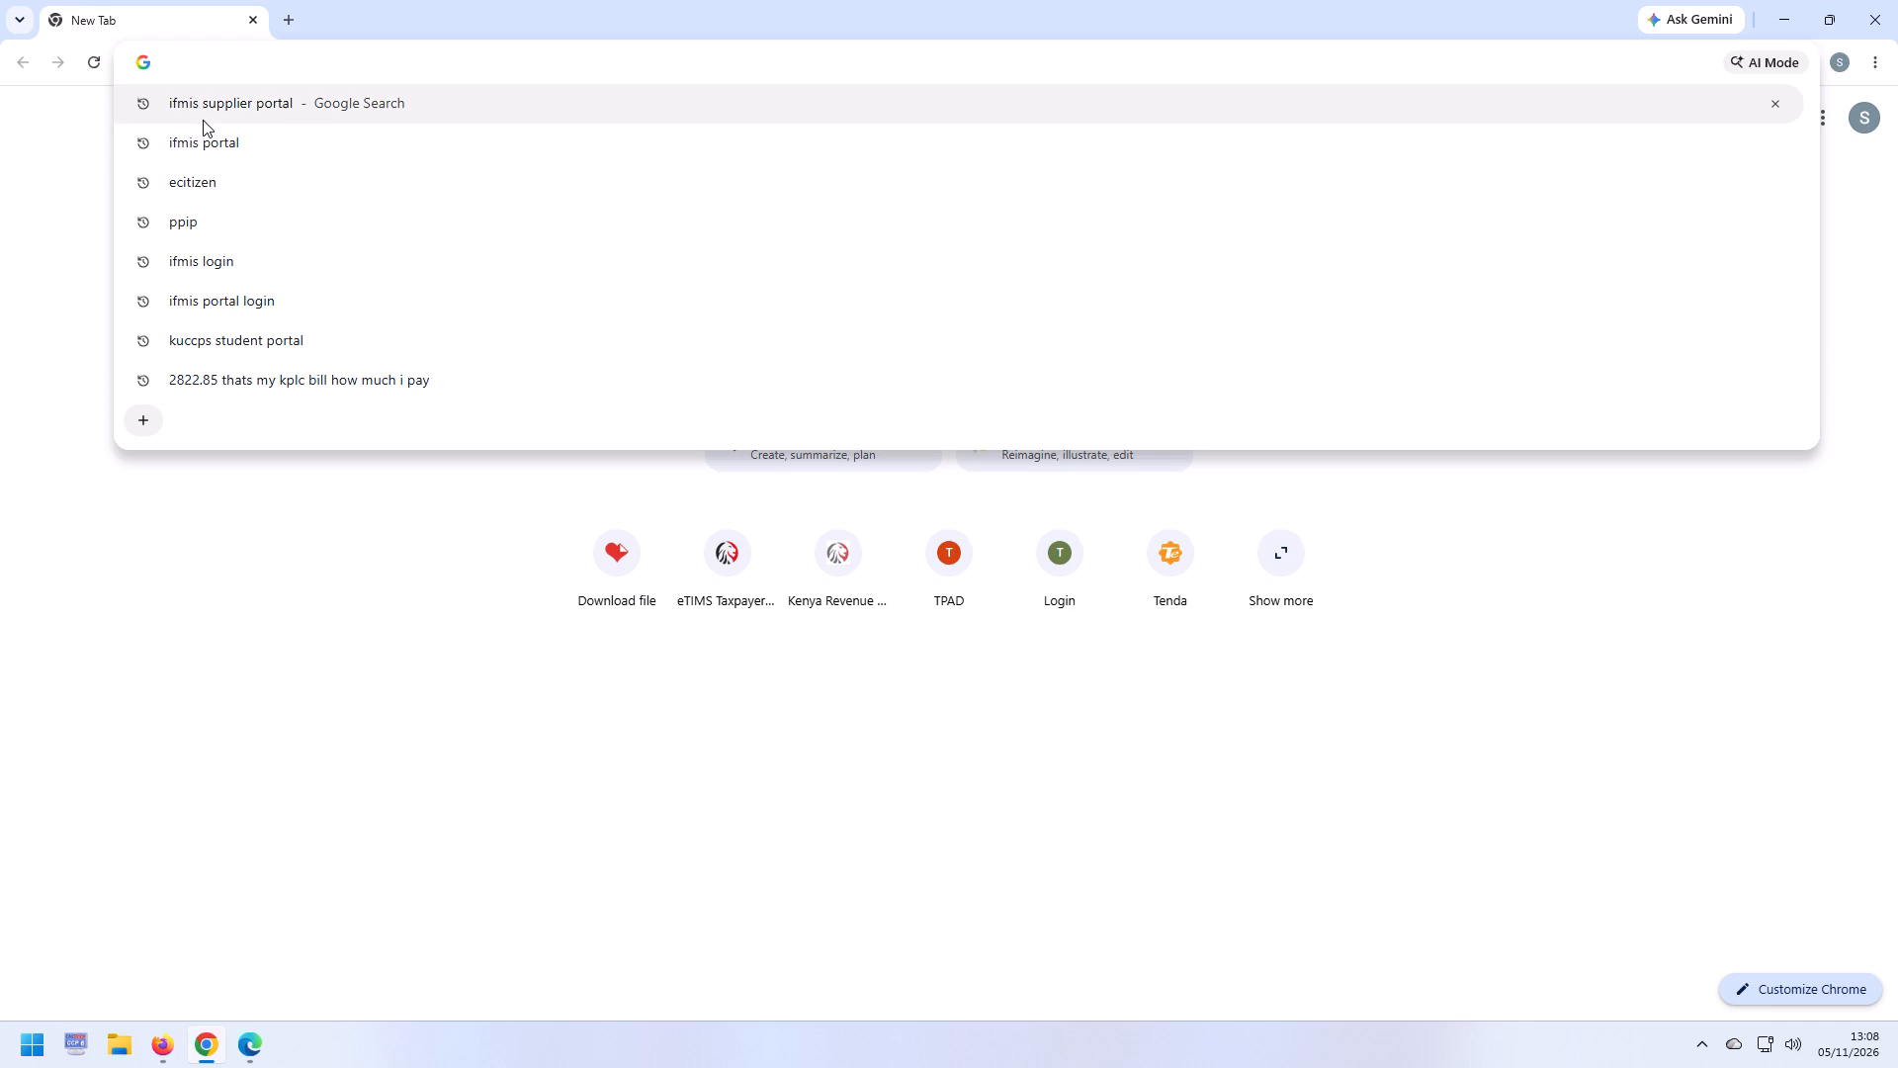
{"action": "left_click", "coordinate": [203, 111]}
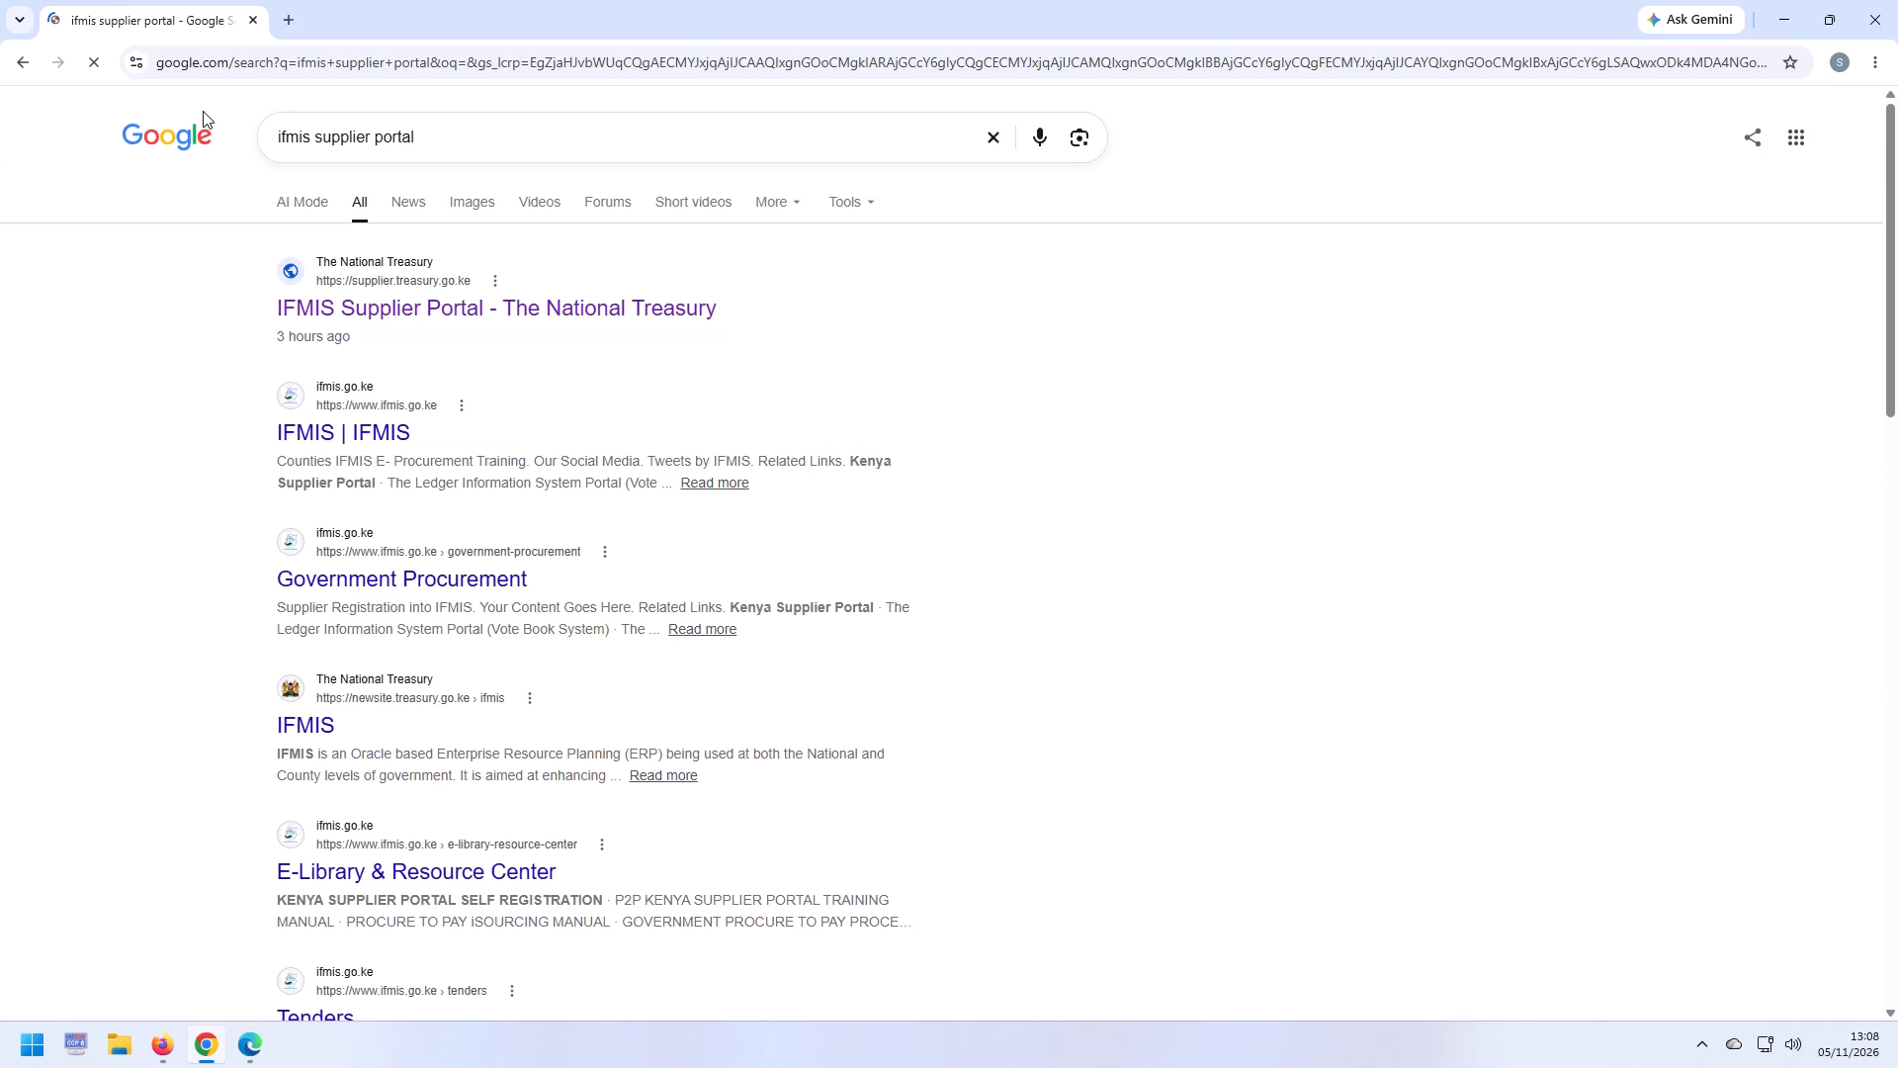
{"action": "left_click", "coordinate": [370, 276]}
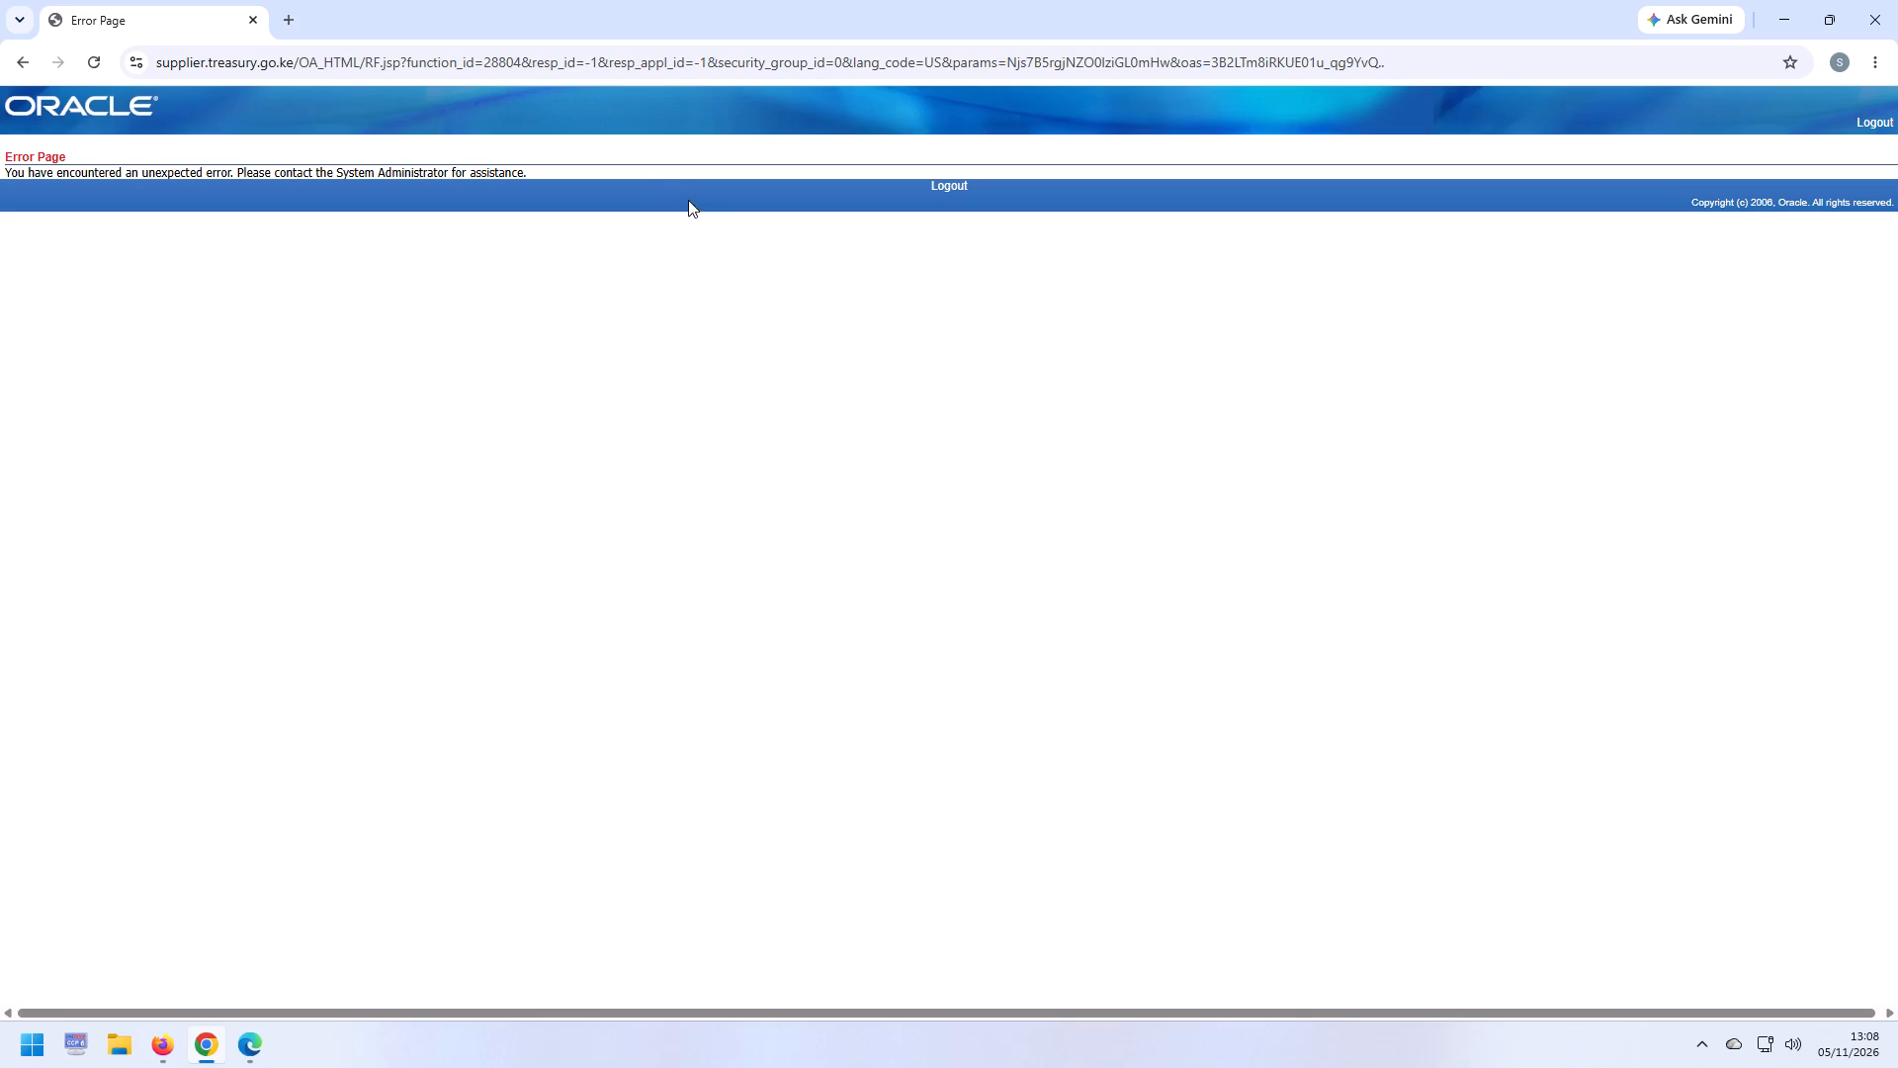
Try to log out of the supplier portal from its error page.
{"action": "left_click", "coordinate": [936, 171]}
{"action": "left_click", "coordinate": [955, 189]}
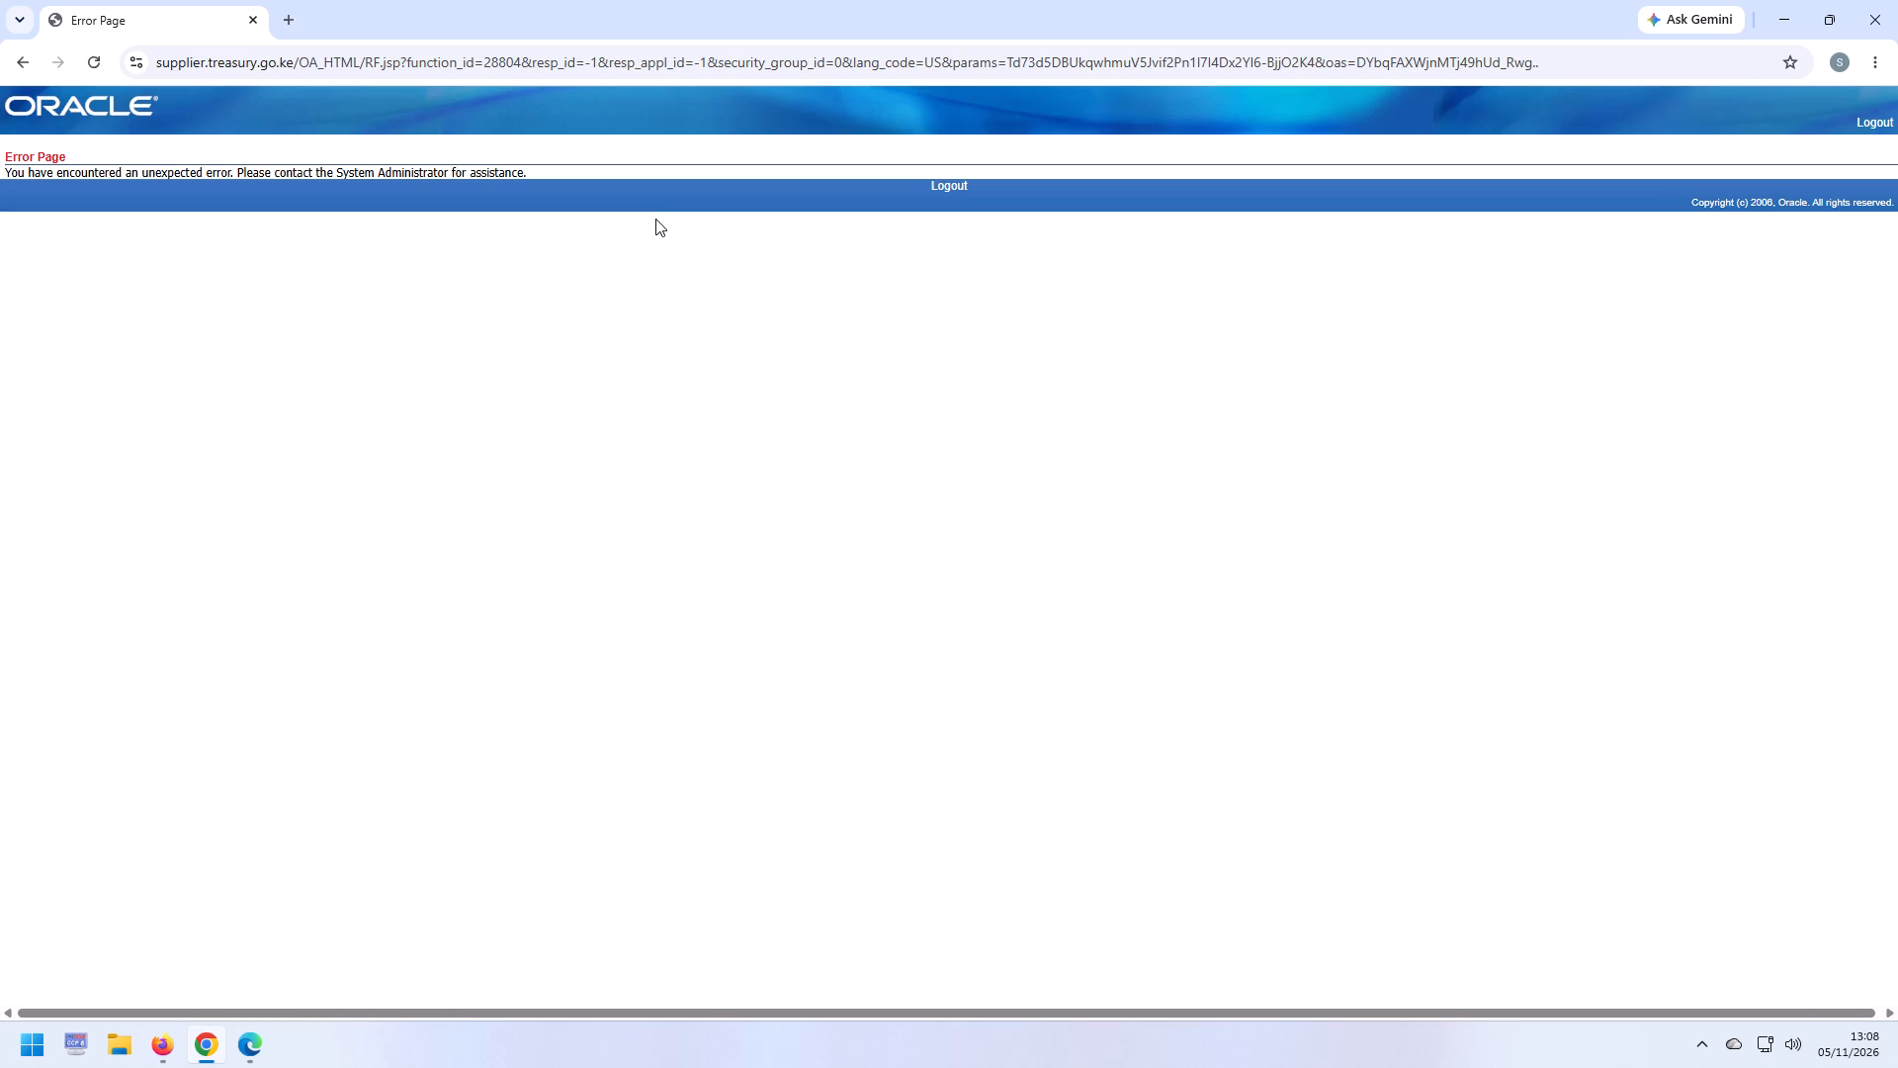
{"action": "left_click", "coordinate": [944, 177]}
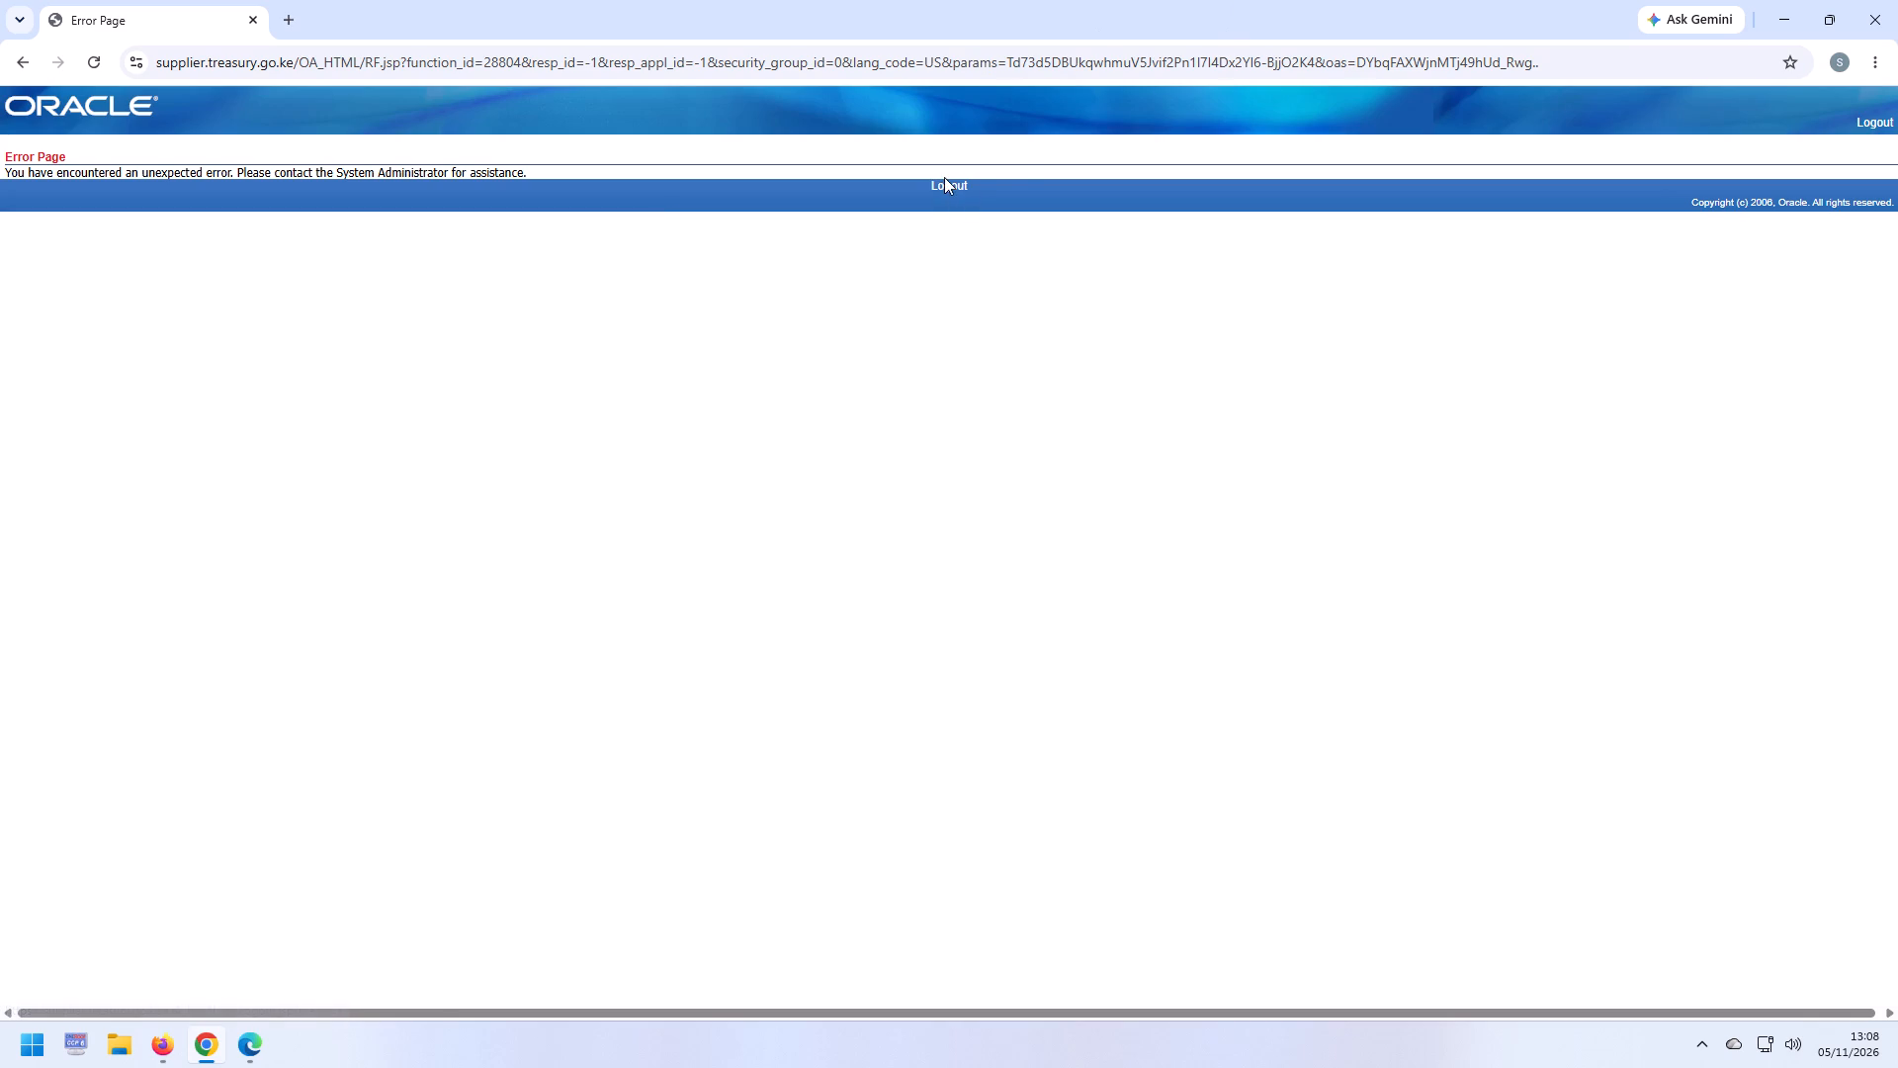
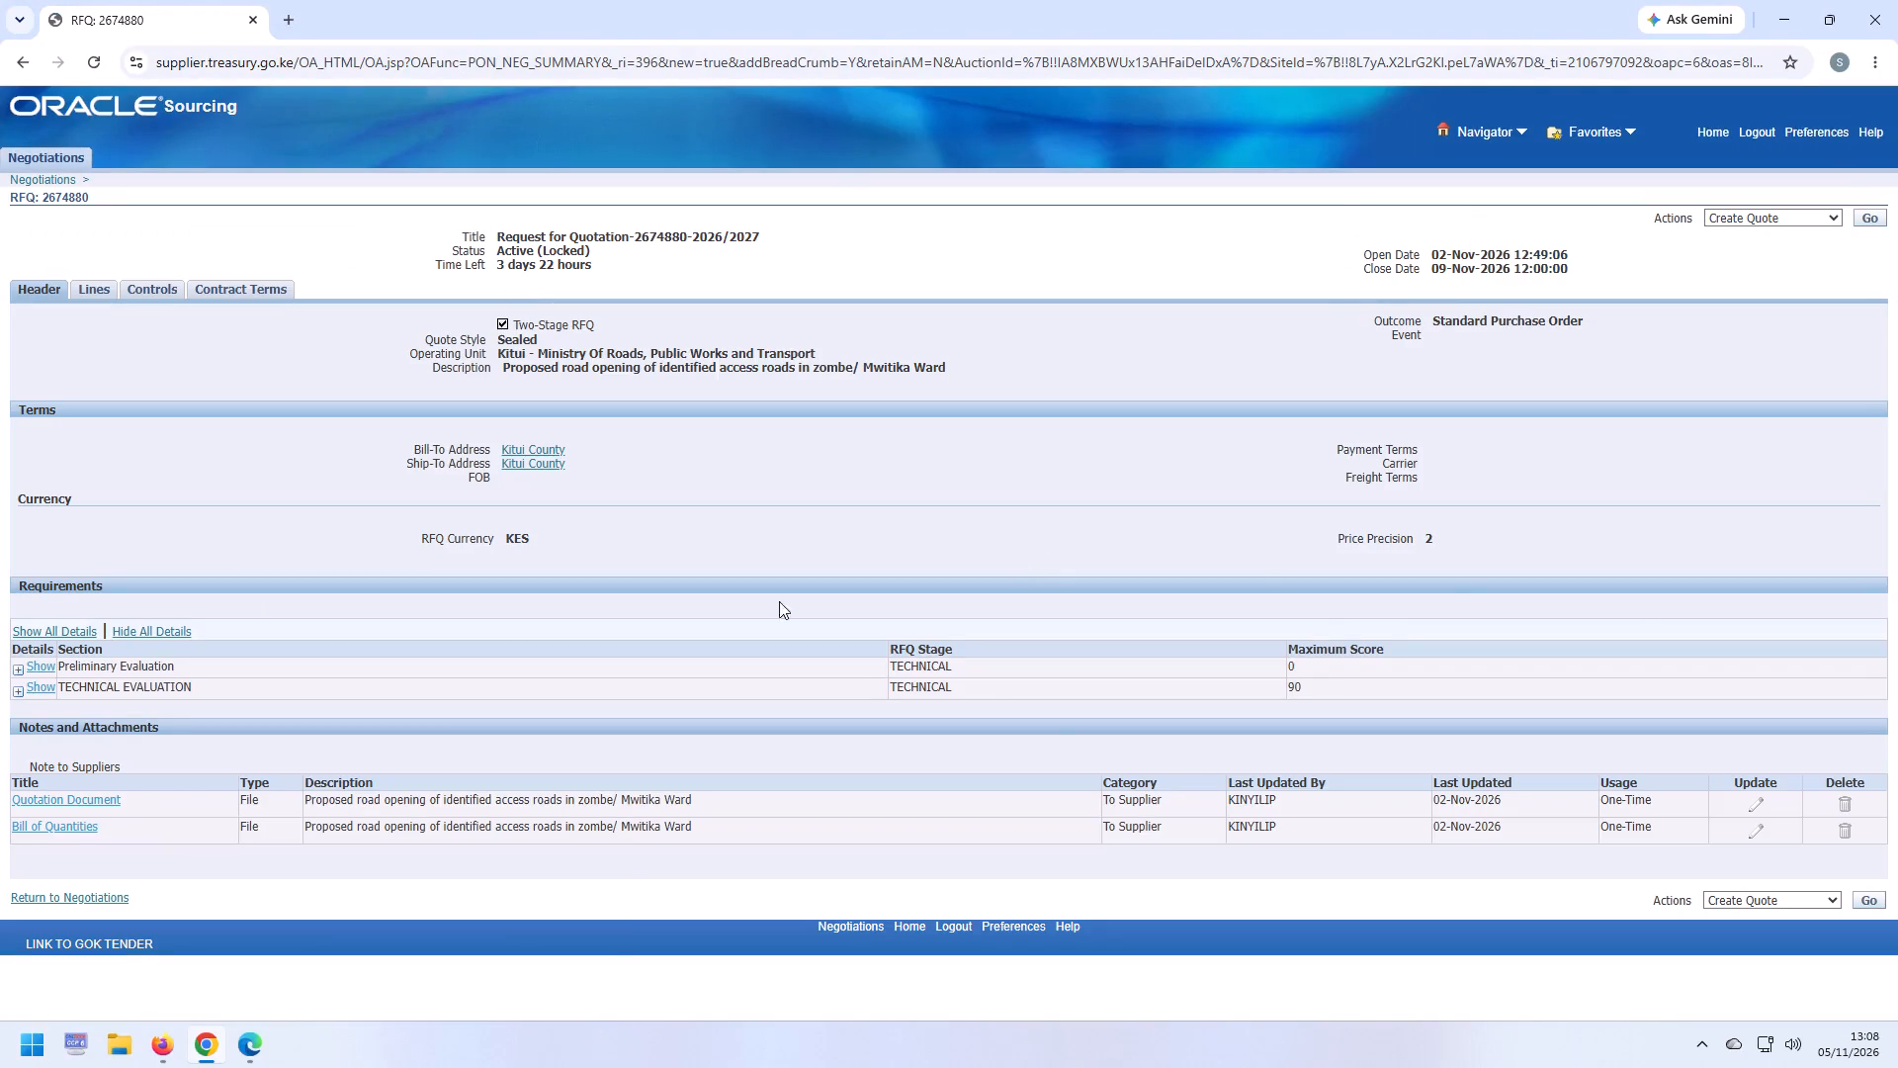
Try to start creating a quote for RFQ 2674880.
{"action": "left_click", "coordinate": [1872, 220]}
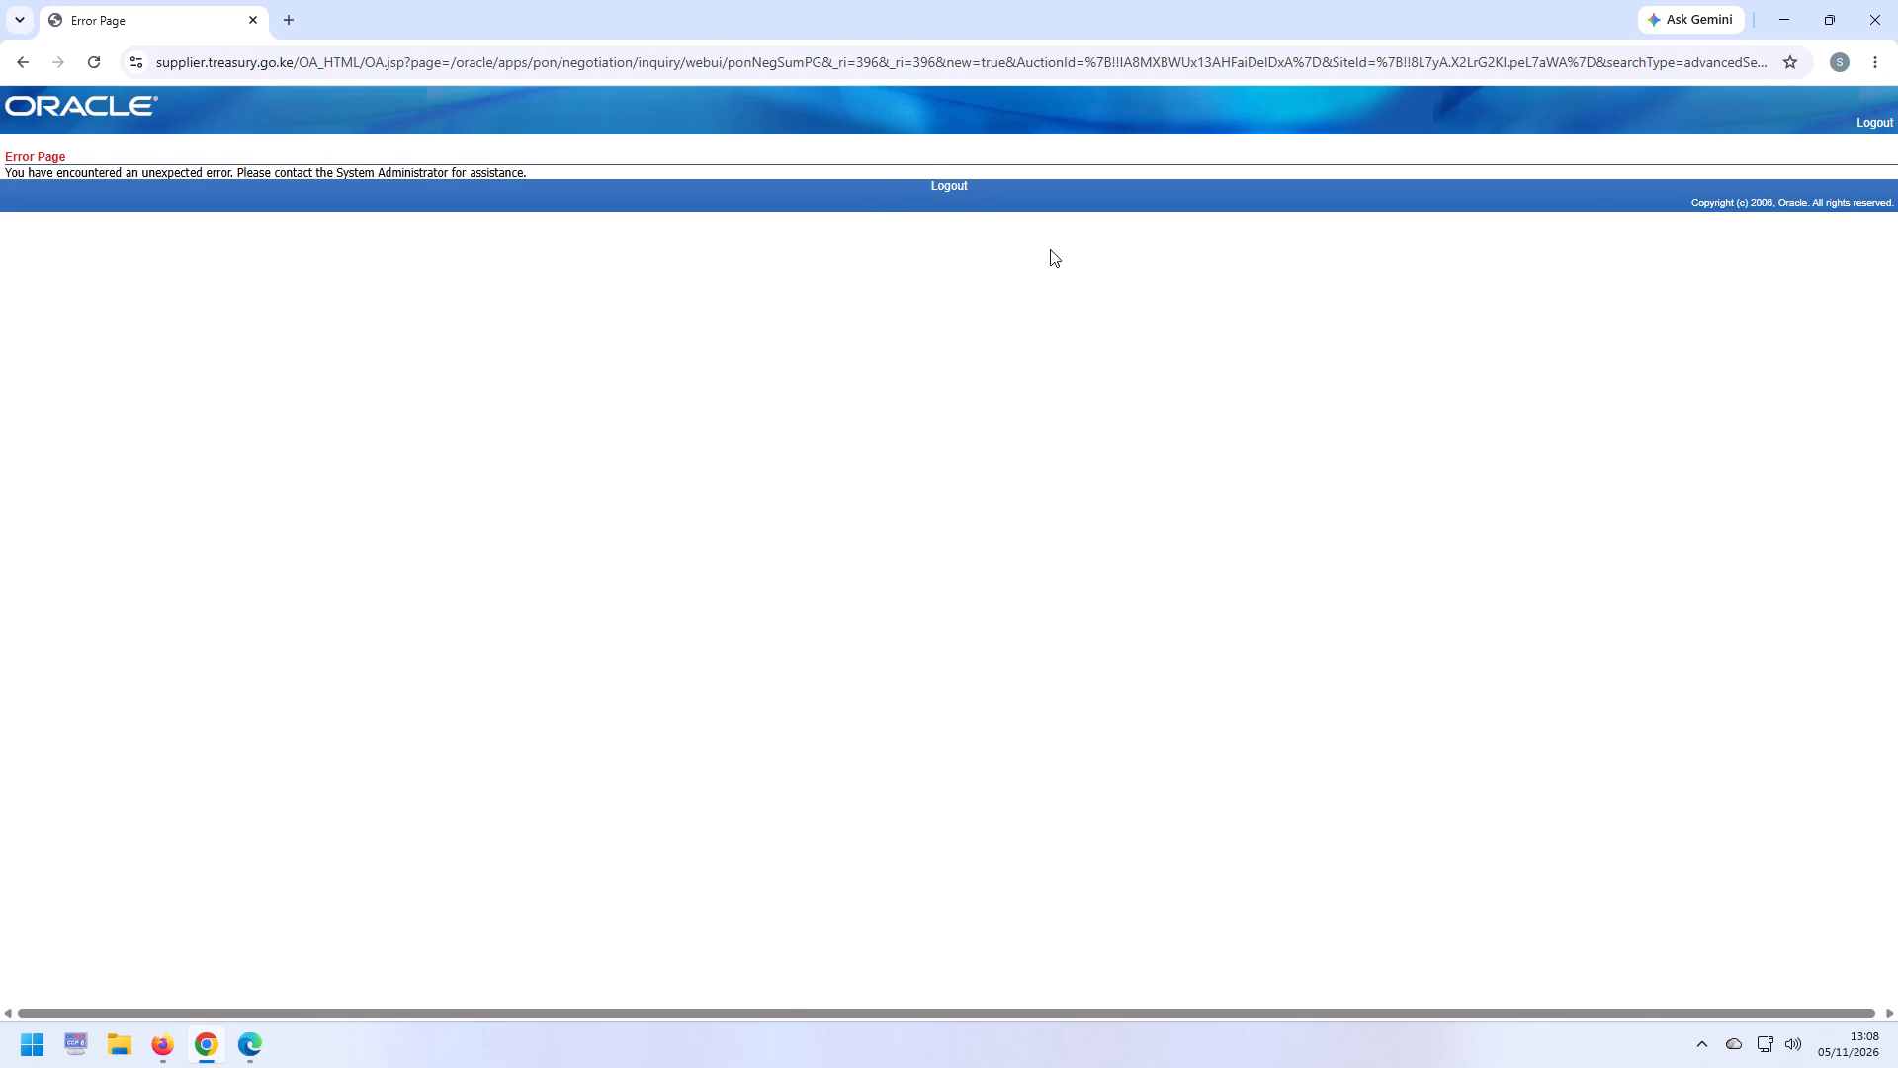
Try to log out of the supplier portal from the error page.
{"action": "left_click", "coordinate": [956, 174]}
{"action": "left_click", "coordinate": [959, 194]}
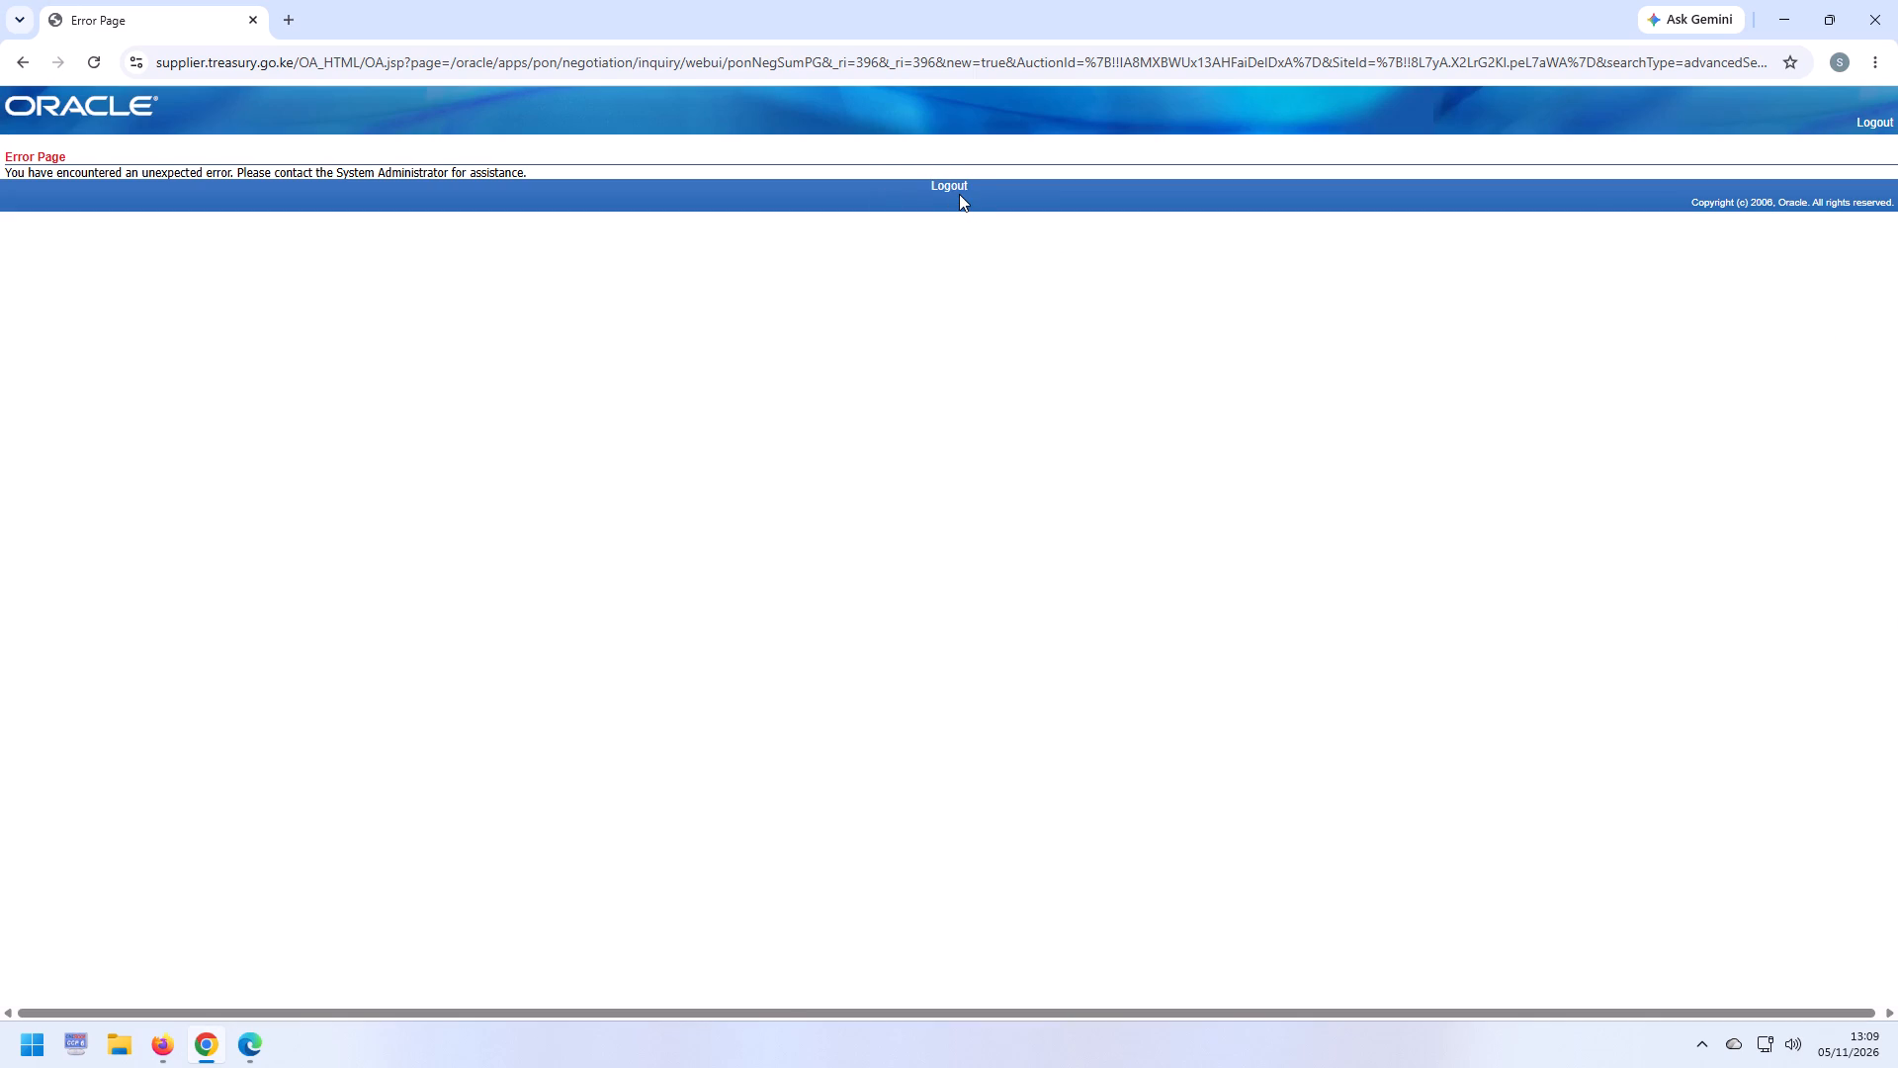
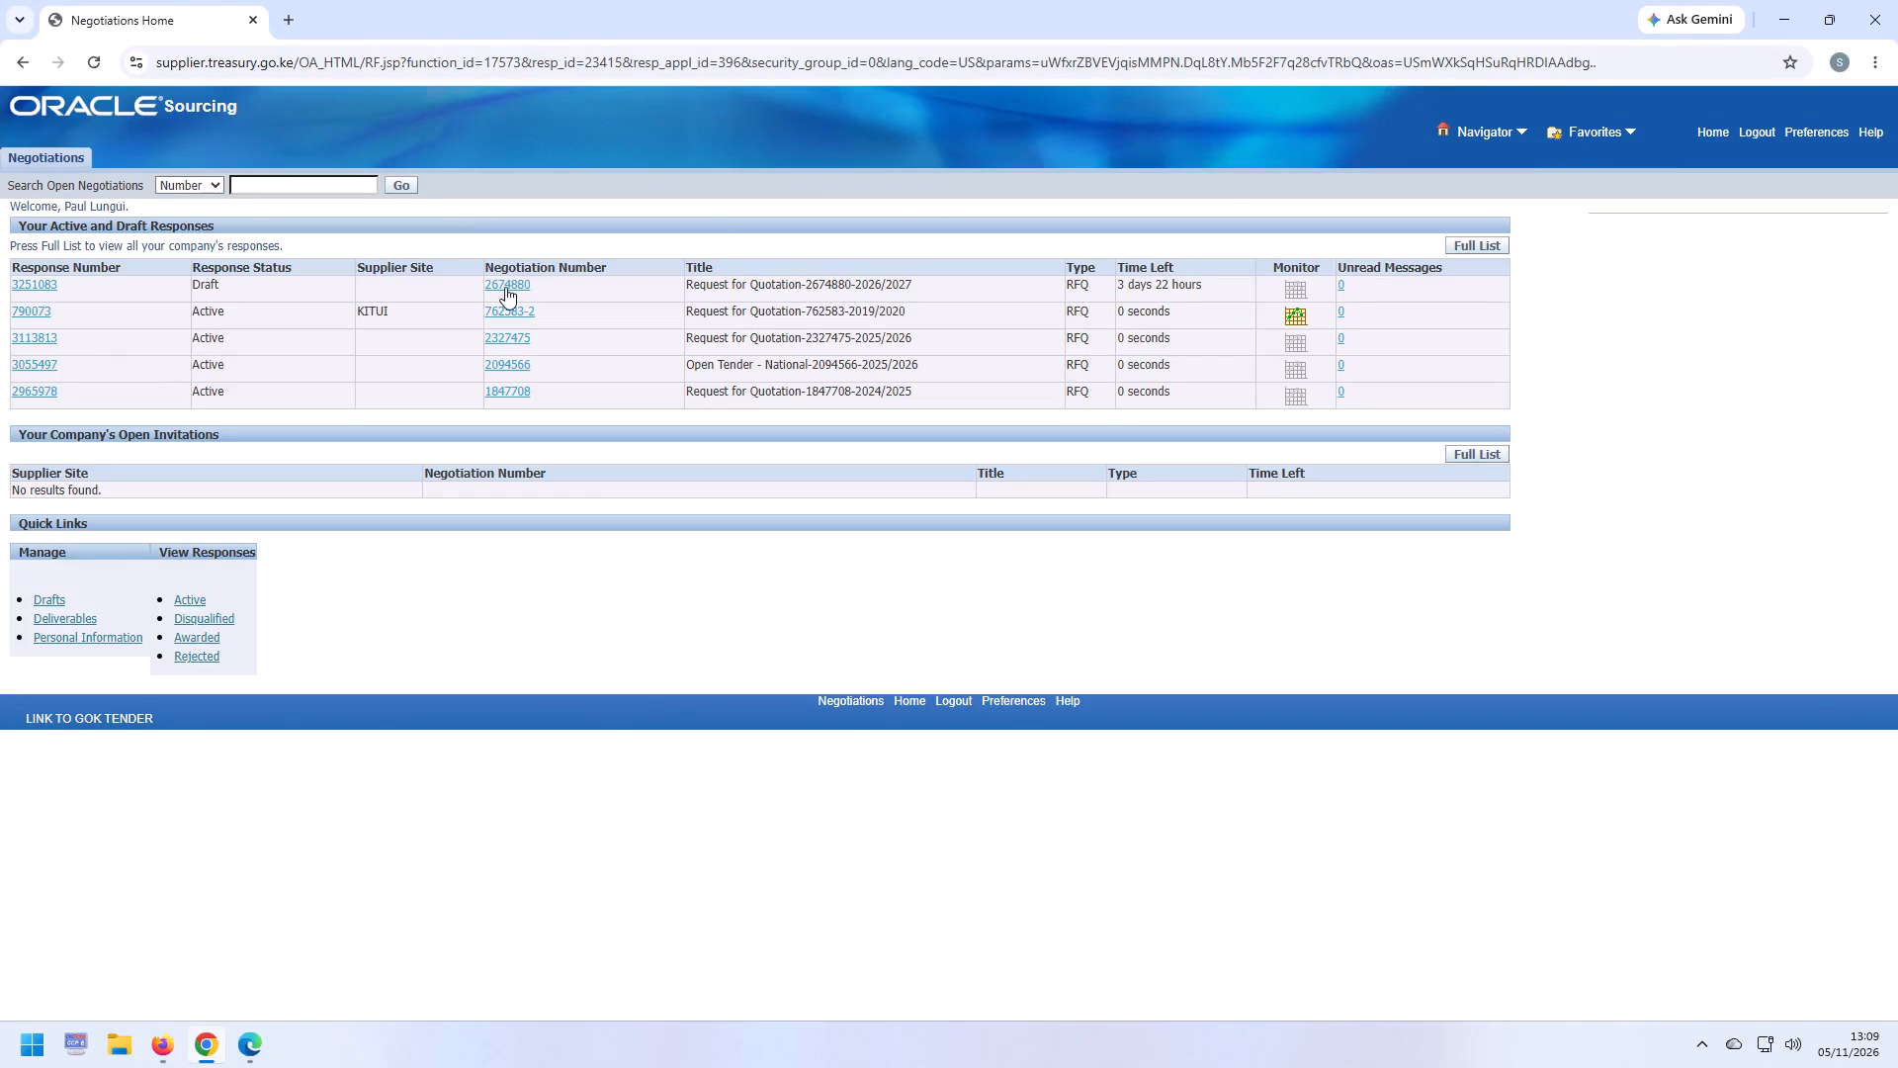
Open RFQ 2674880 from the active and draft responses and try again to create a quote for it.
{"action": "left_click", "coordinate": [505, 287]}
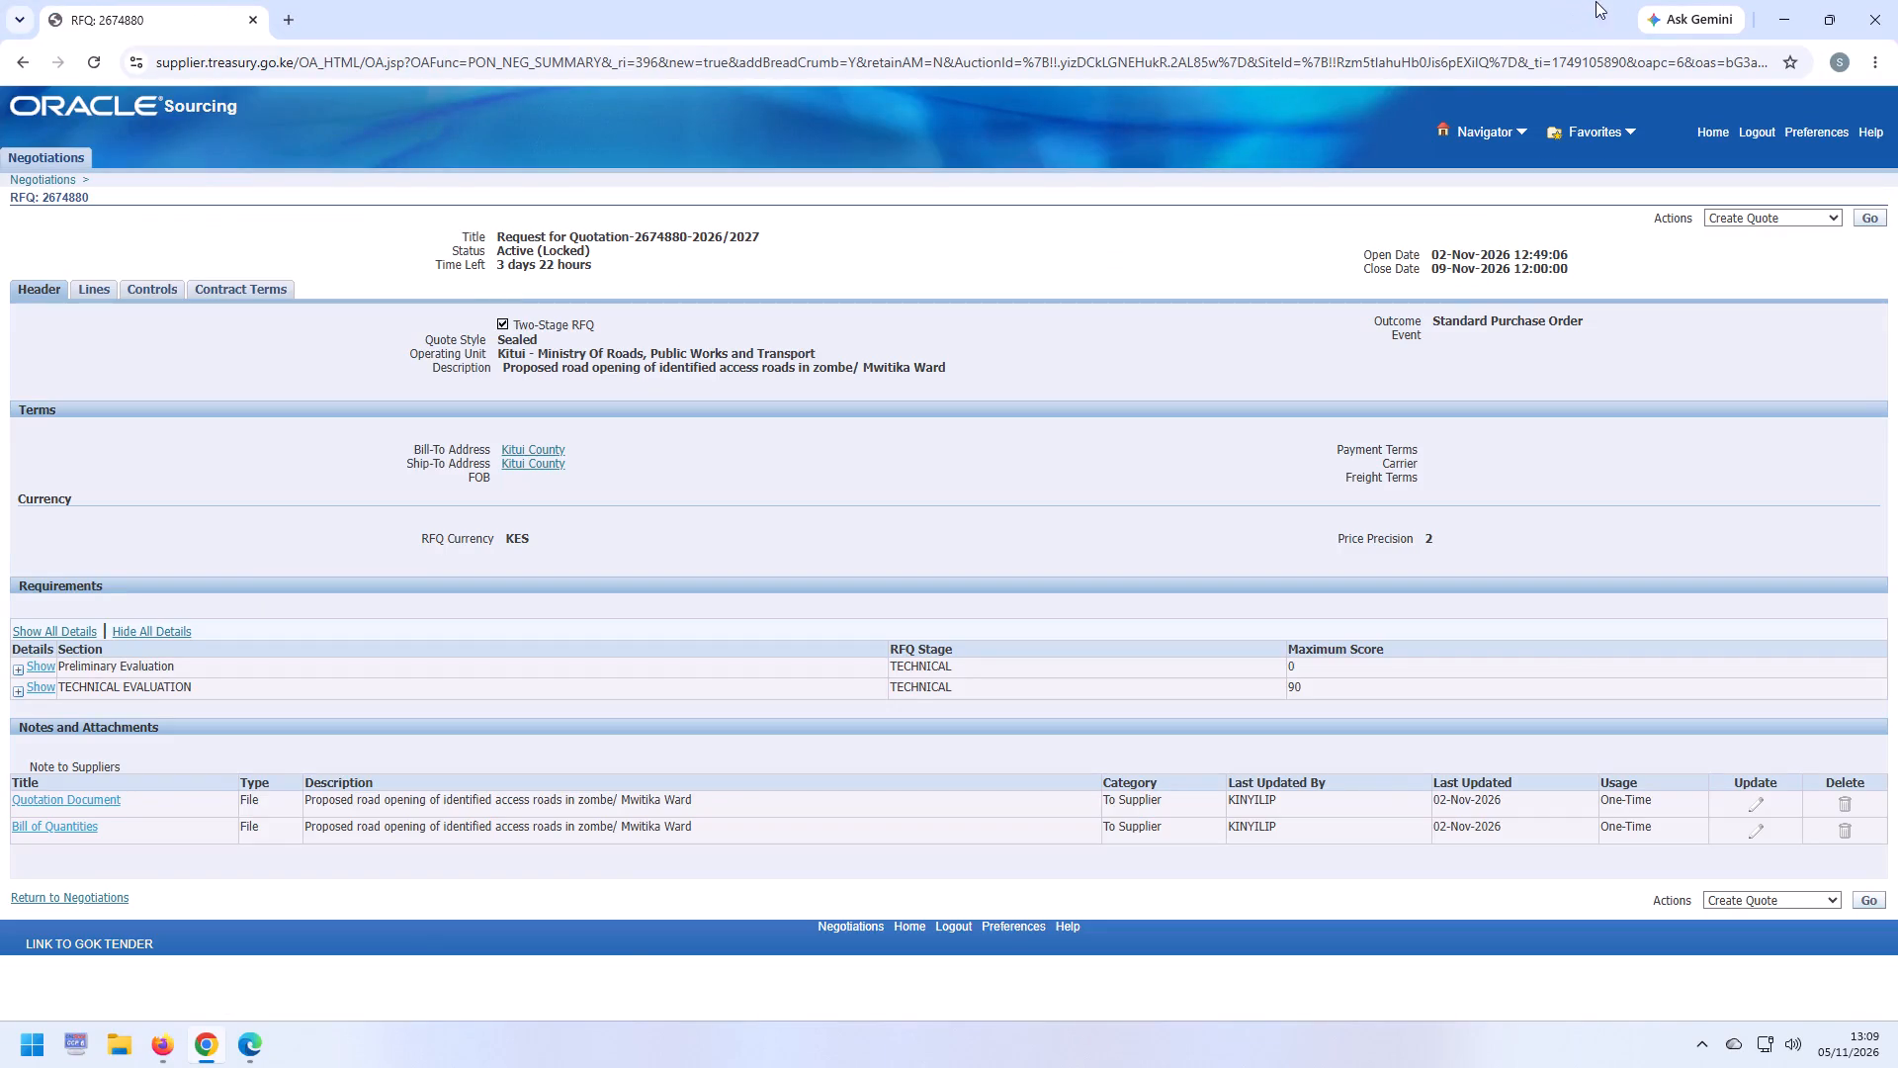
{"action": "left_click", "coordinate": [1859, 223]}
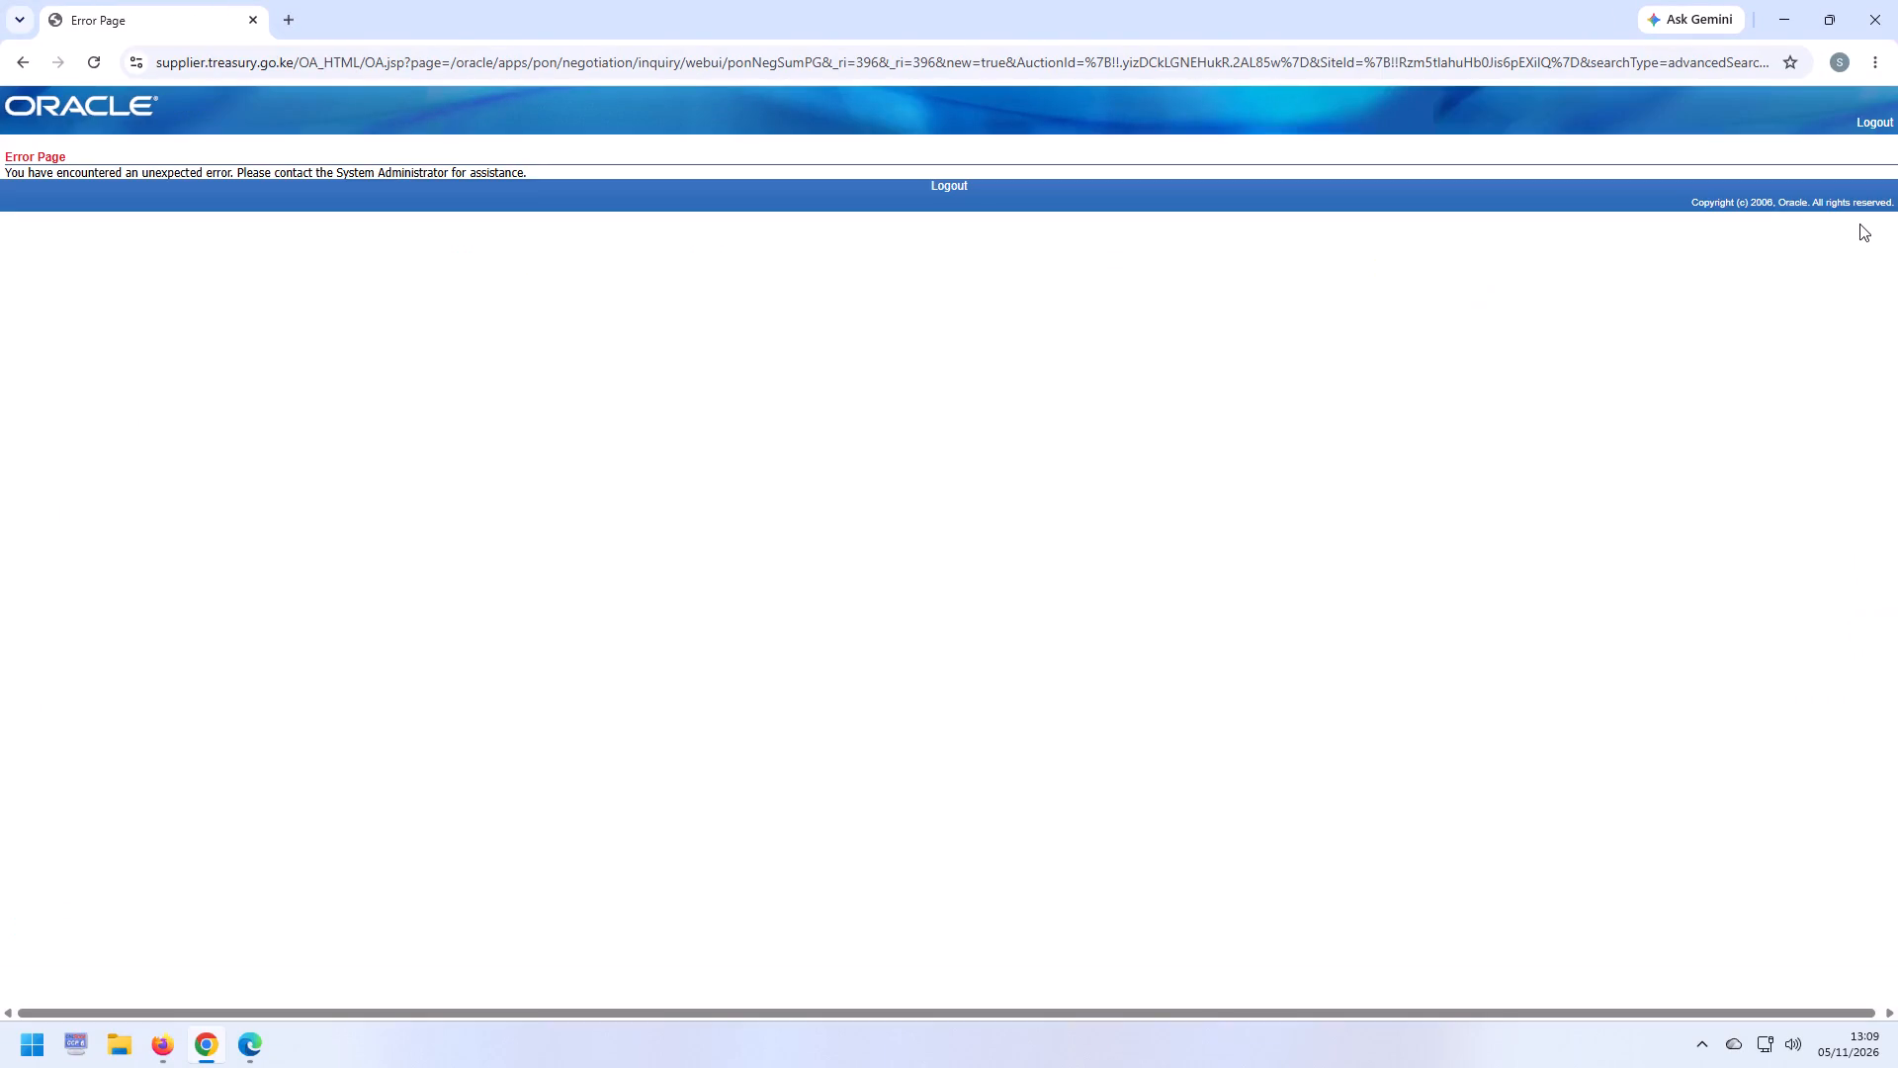
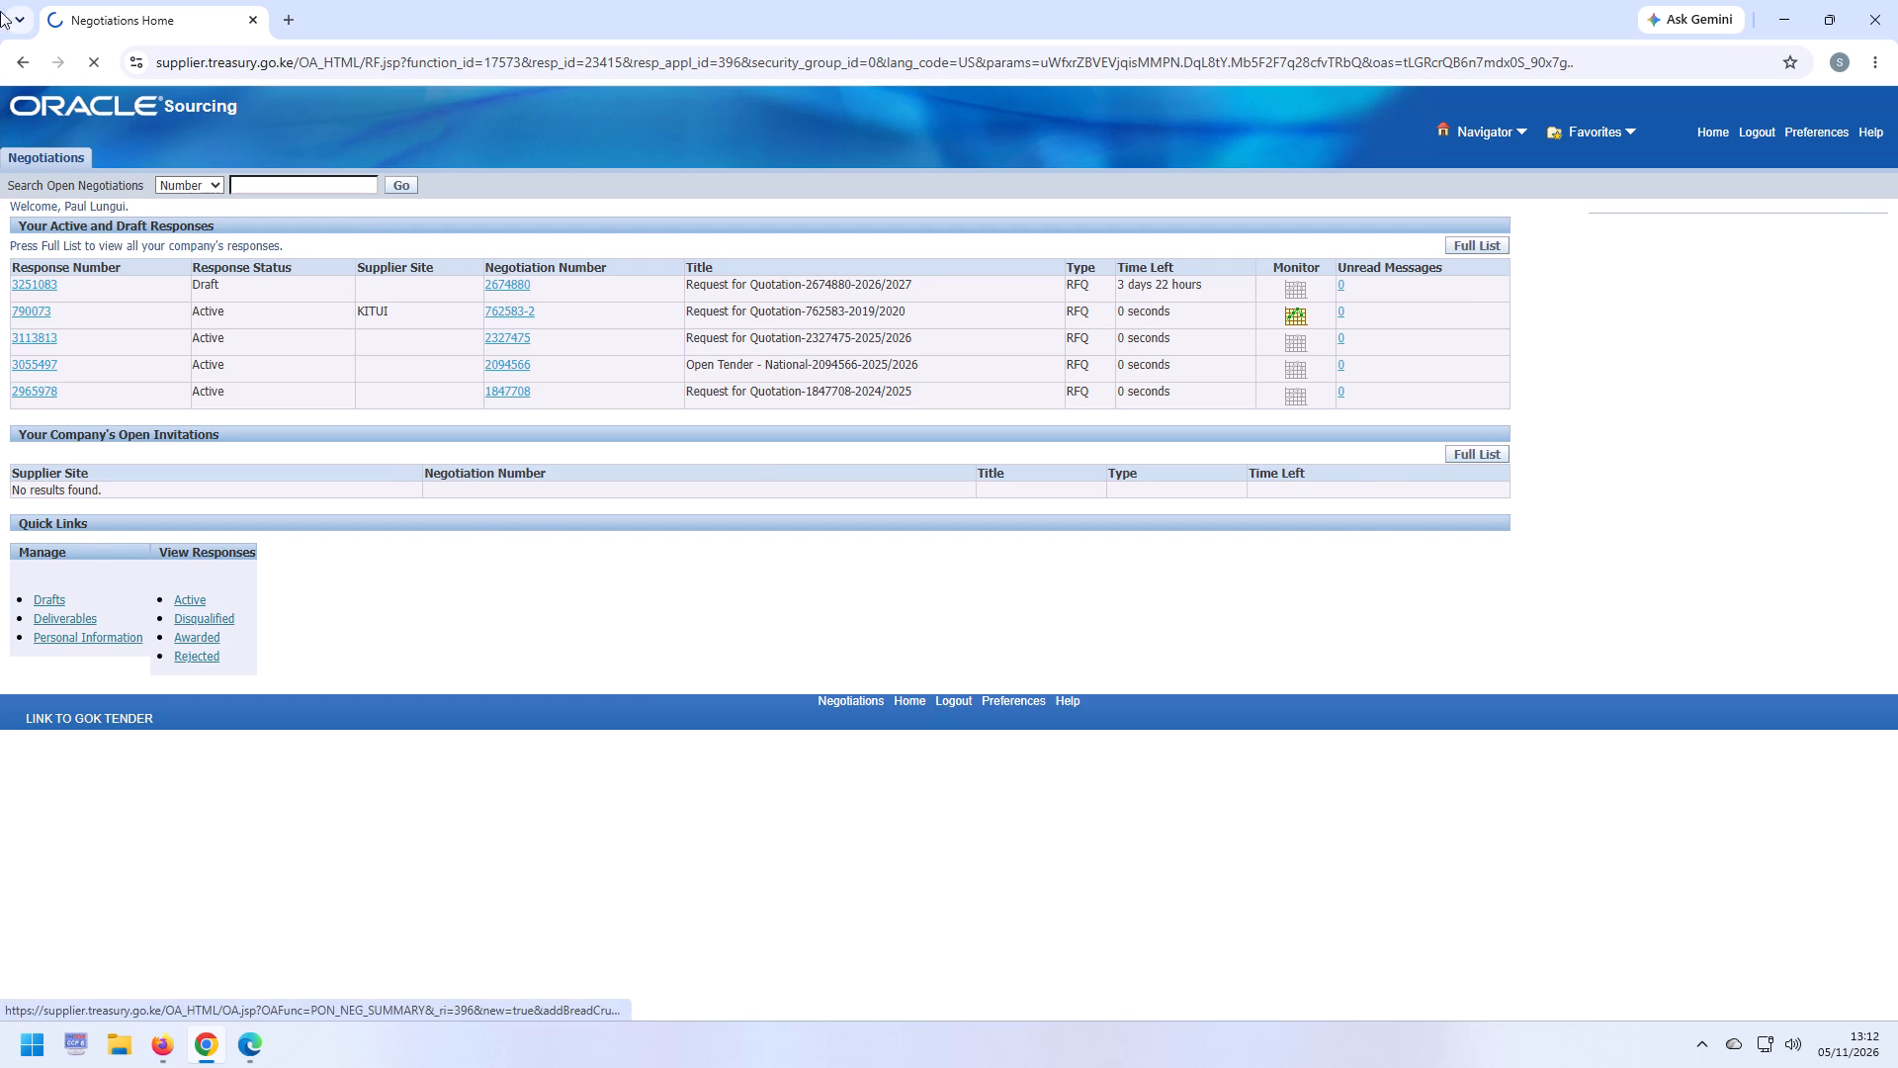
Run the Create Quote action again for RFQ 2674880.
{"action": "left_click", "coordinate": [1869, 219]}
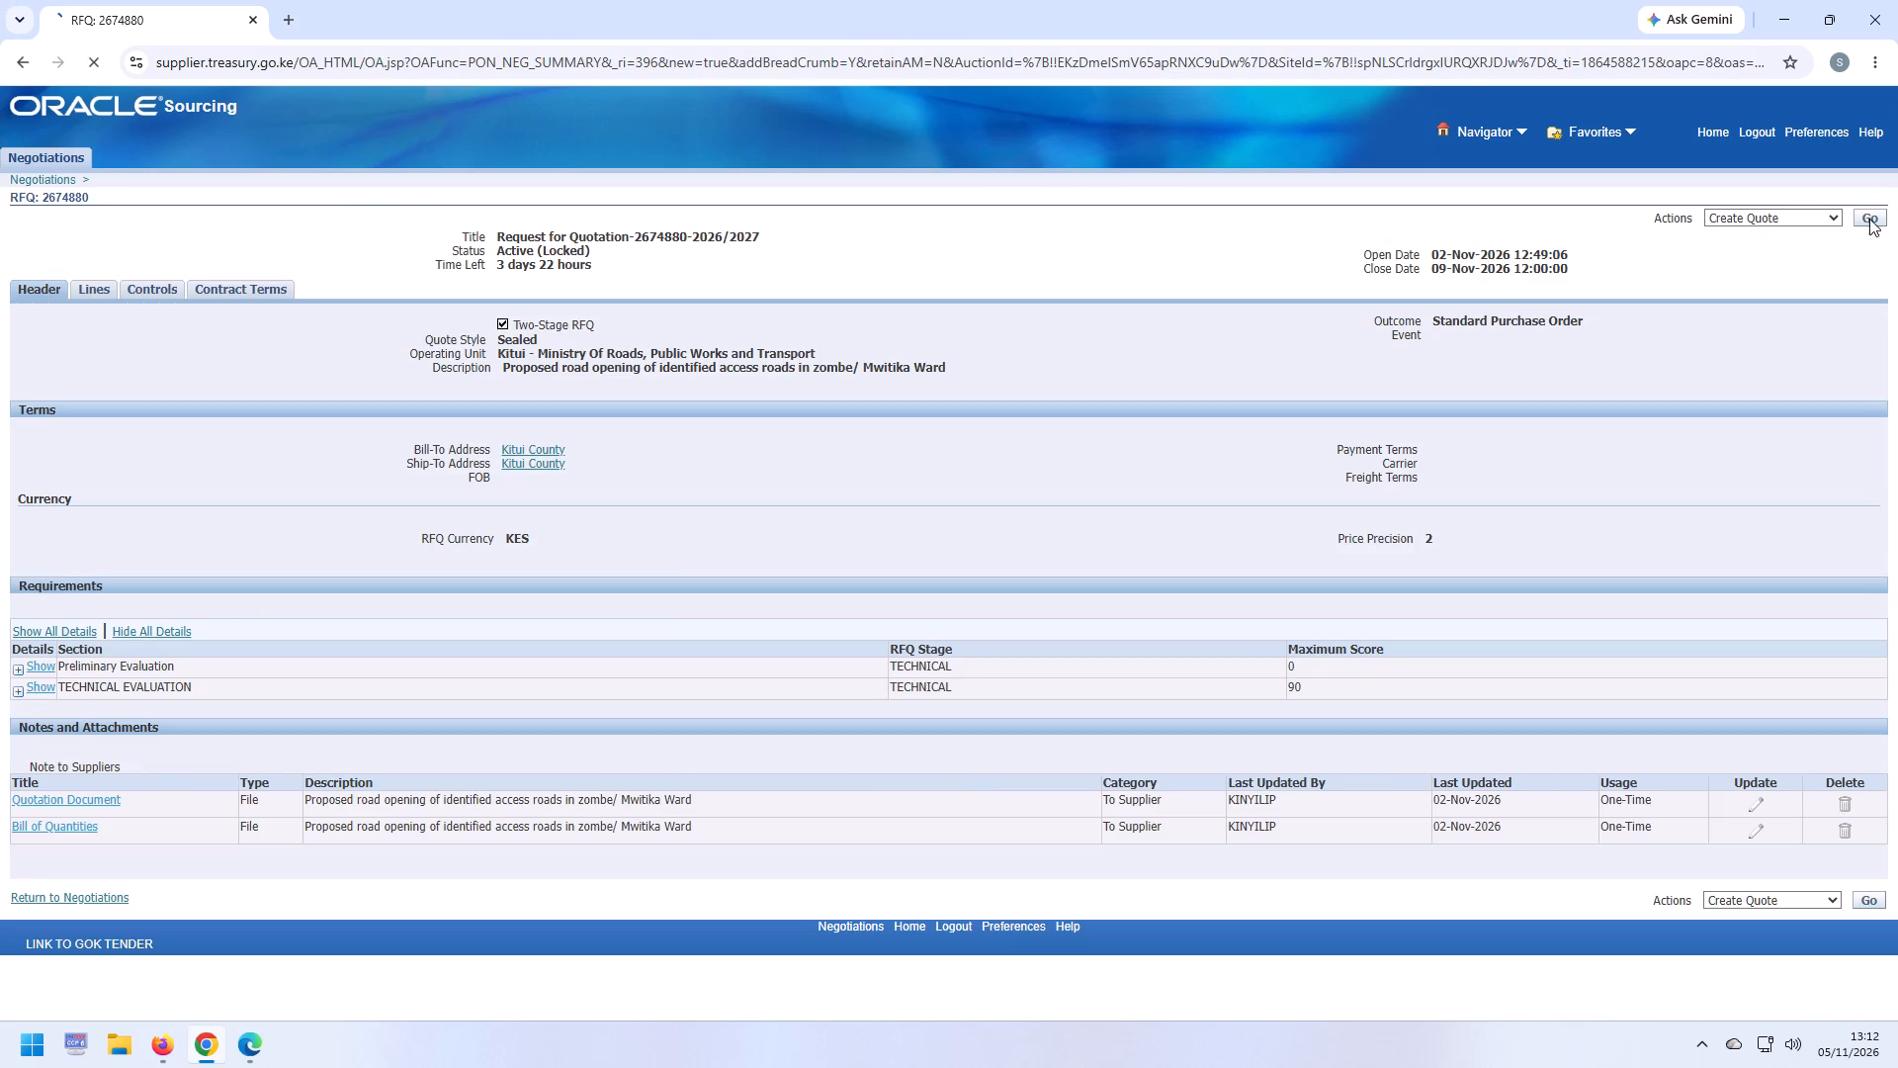
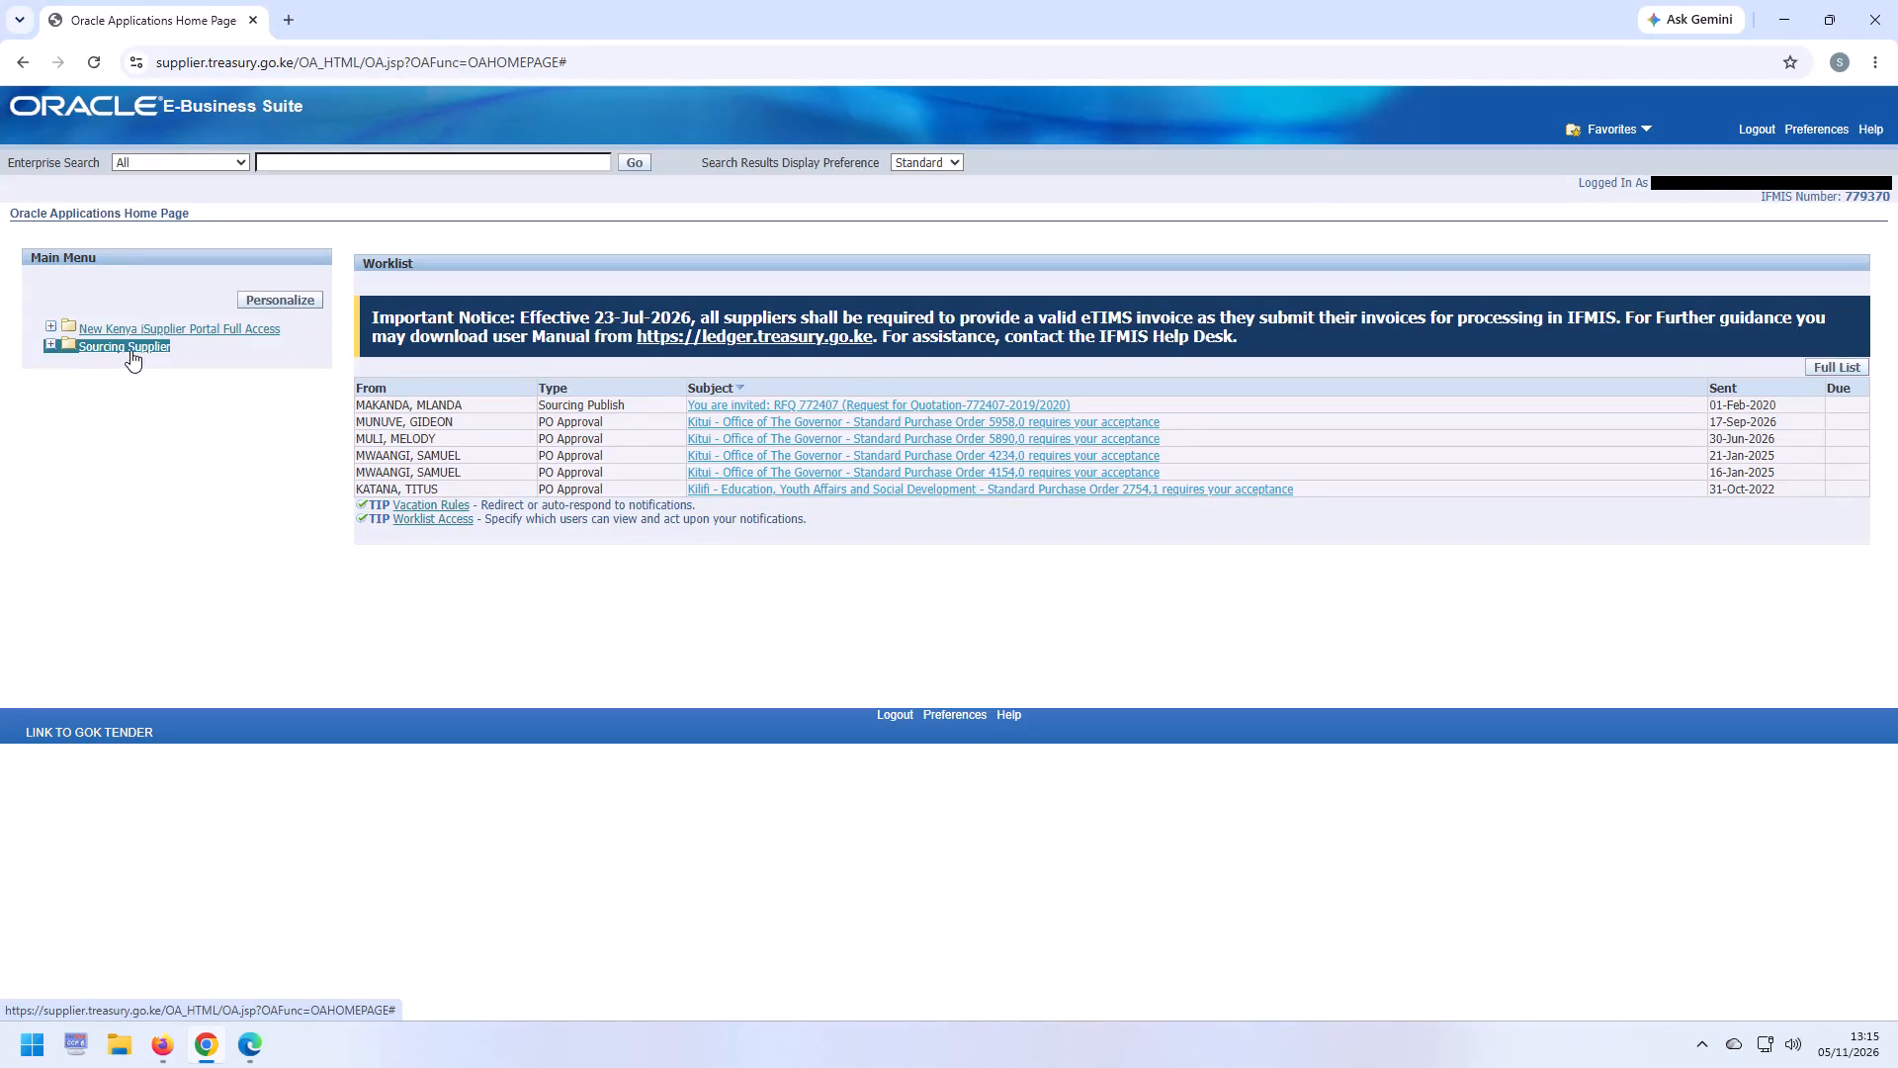
Go to the Sourcing Home Page under Sourcing Supplier, open RFQ 2674880 from the draft responses, and run Create Quote for it.
{"action": "left_click", "coordinate": [149, 371]}
{"action": "left_click", "coordinate": [173, 378]}
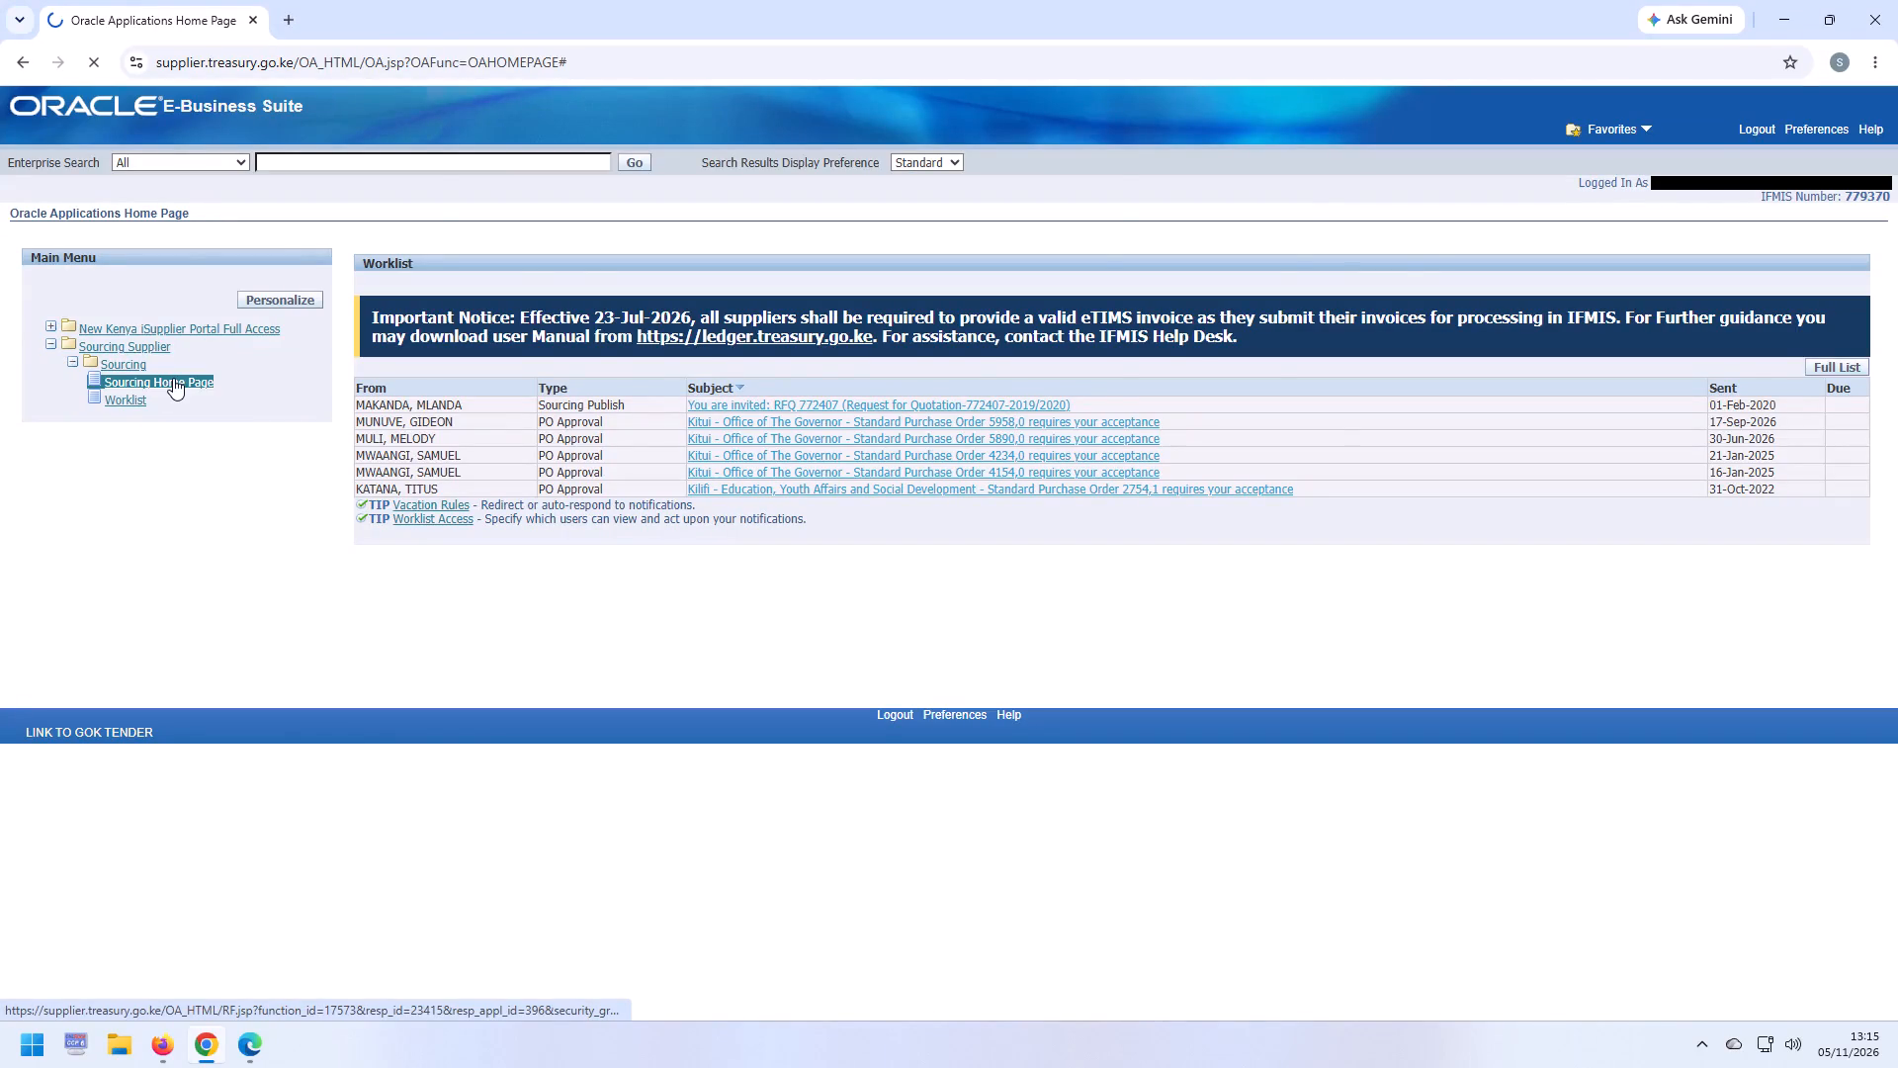
{"action": "left_click", "coordinate": [500, 287]}
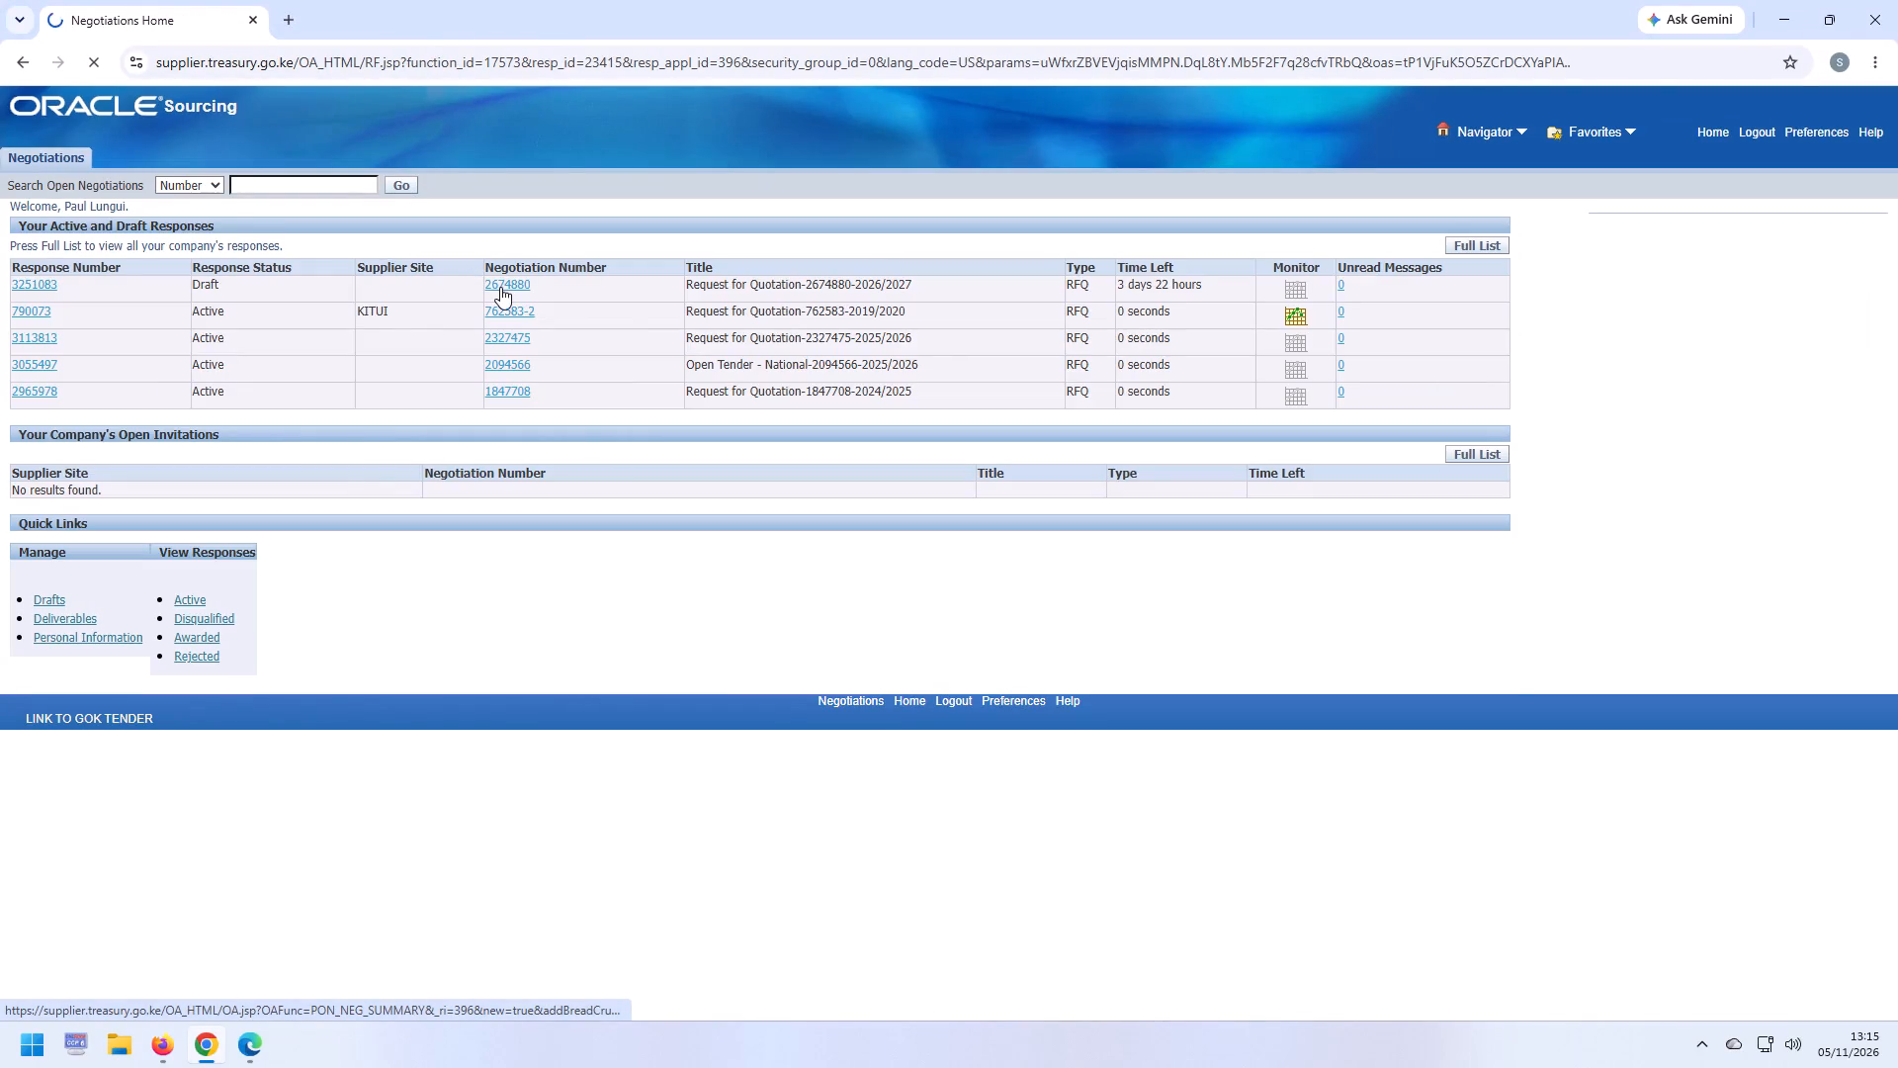
{"action": "left_click", "coordinate": [1864, 214]}
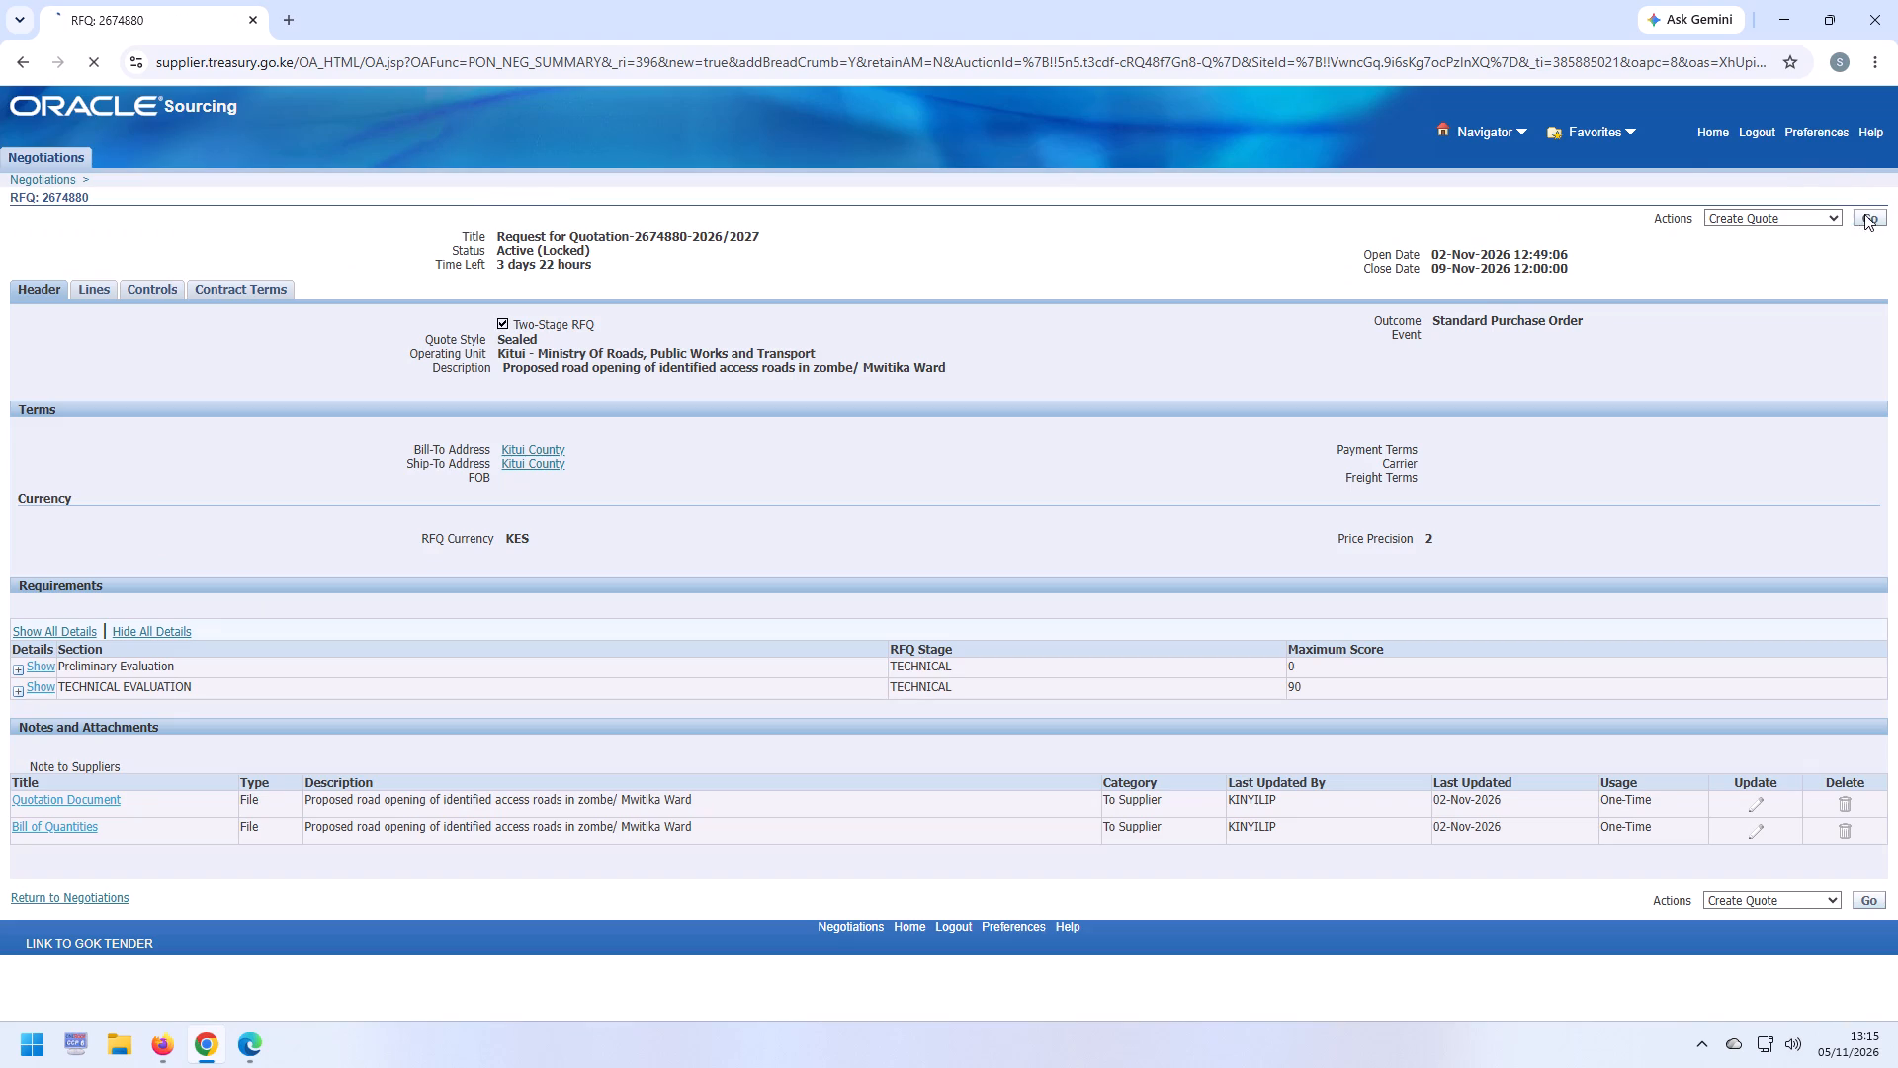
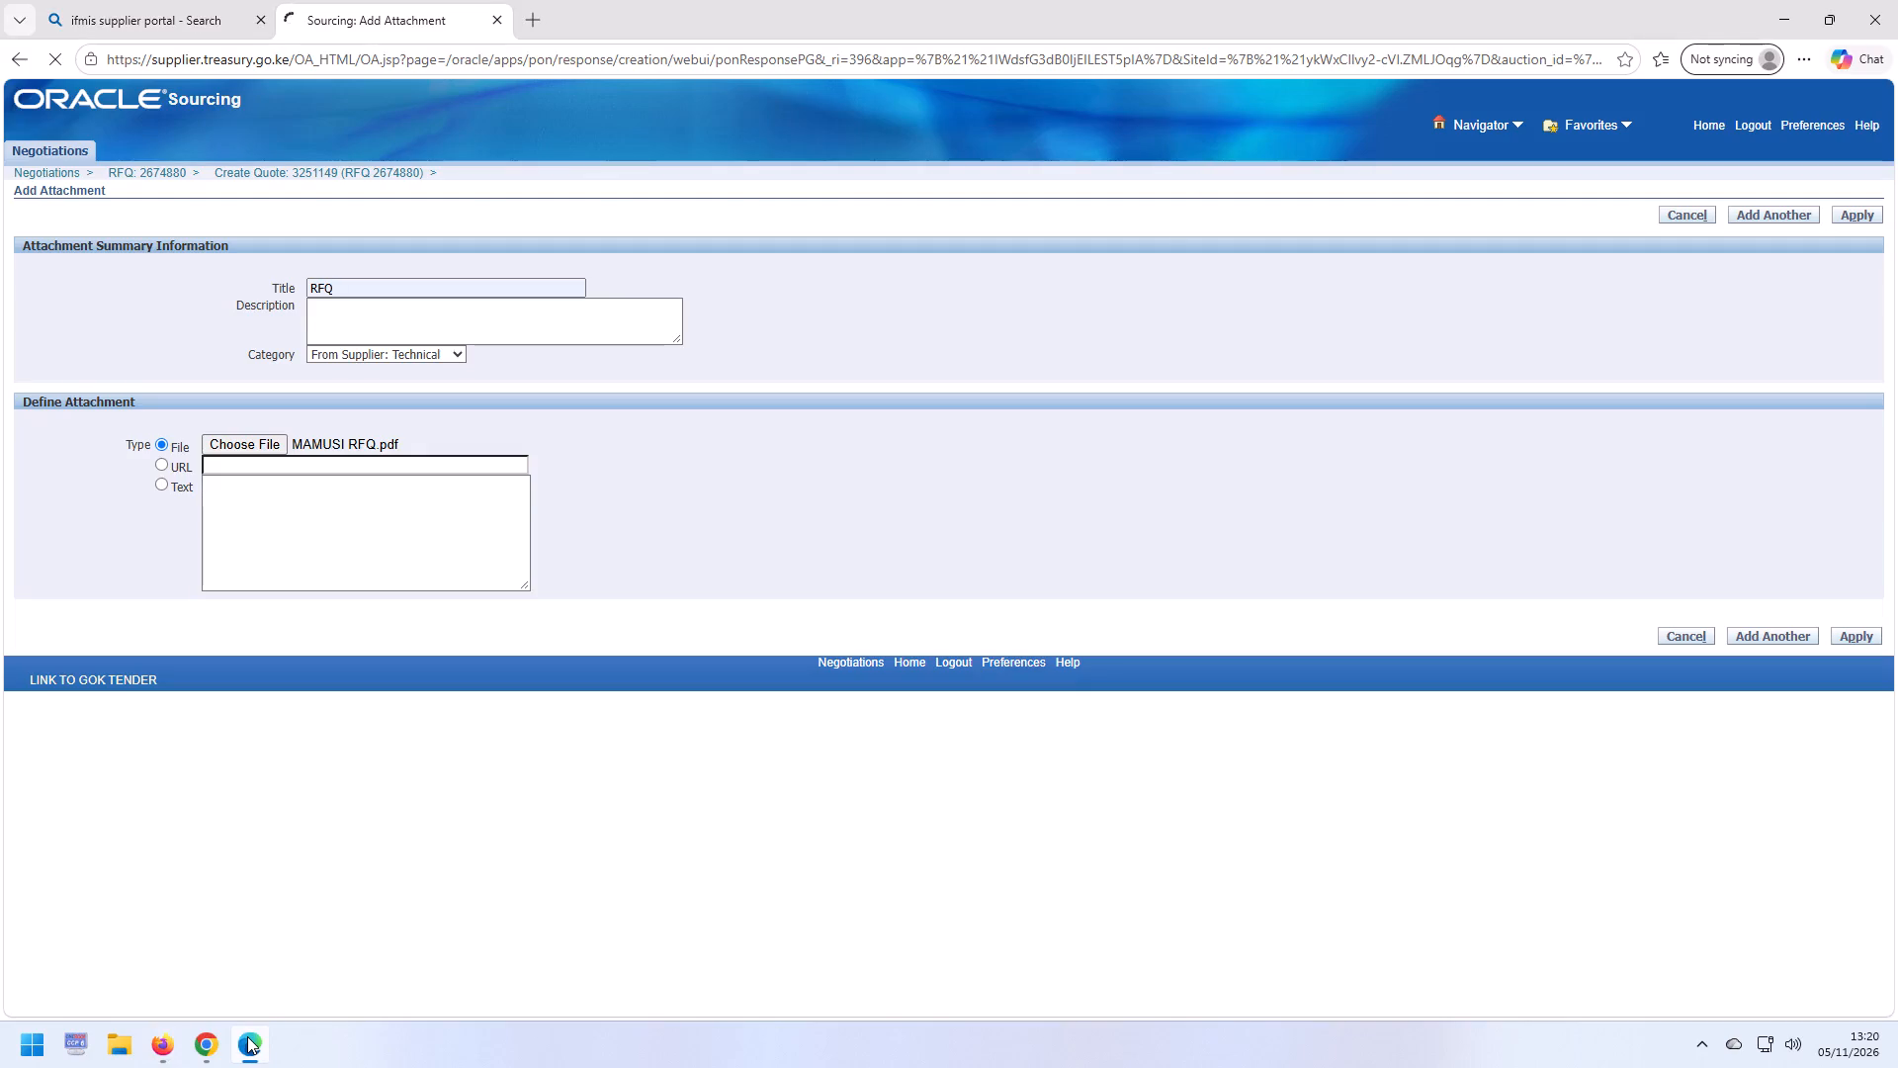
Switch to Firefox to check whether the supplier portal home page has loaded there.
{"action": "left_click", "coordinate": [165, 1034]}
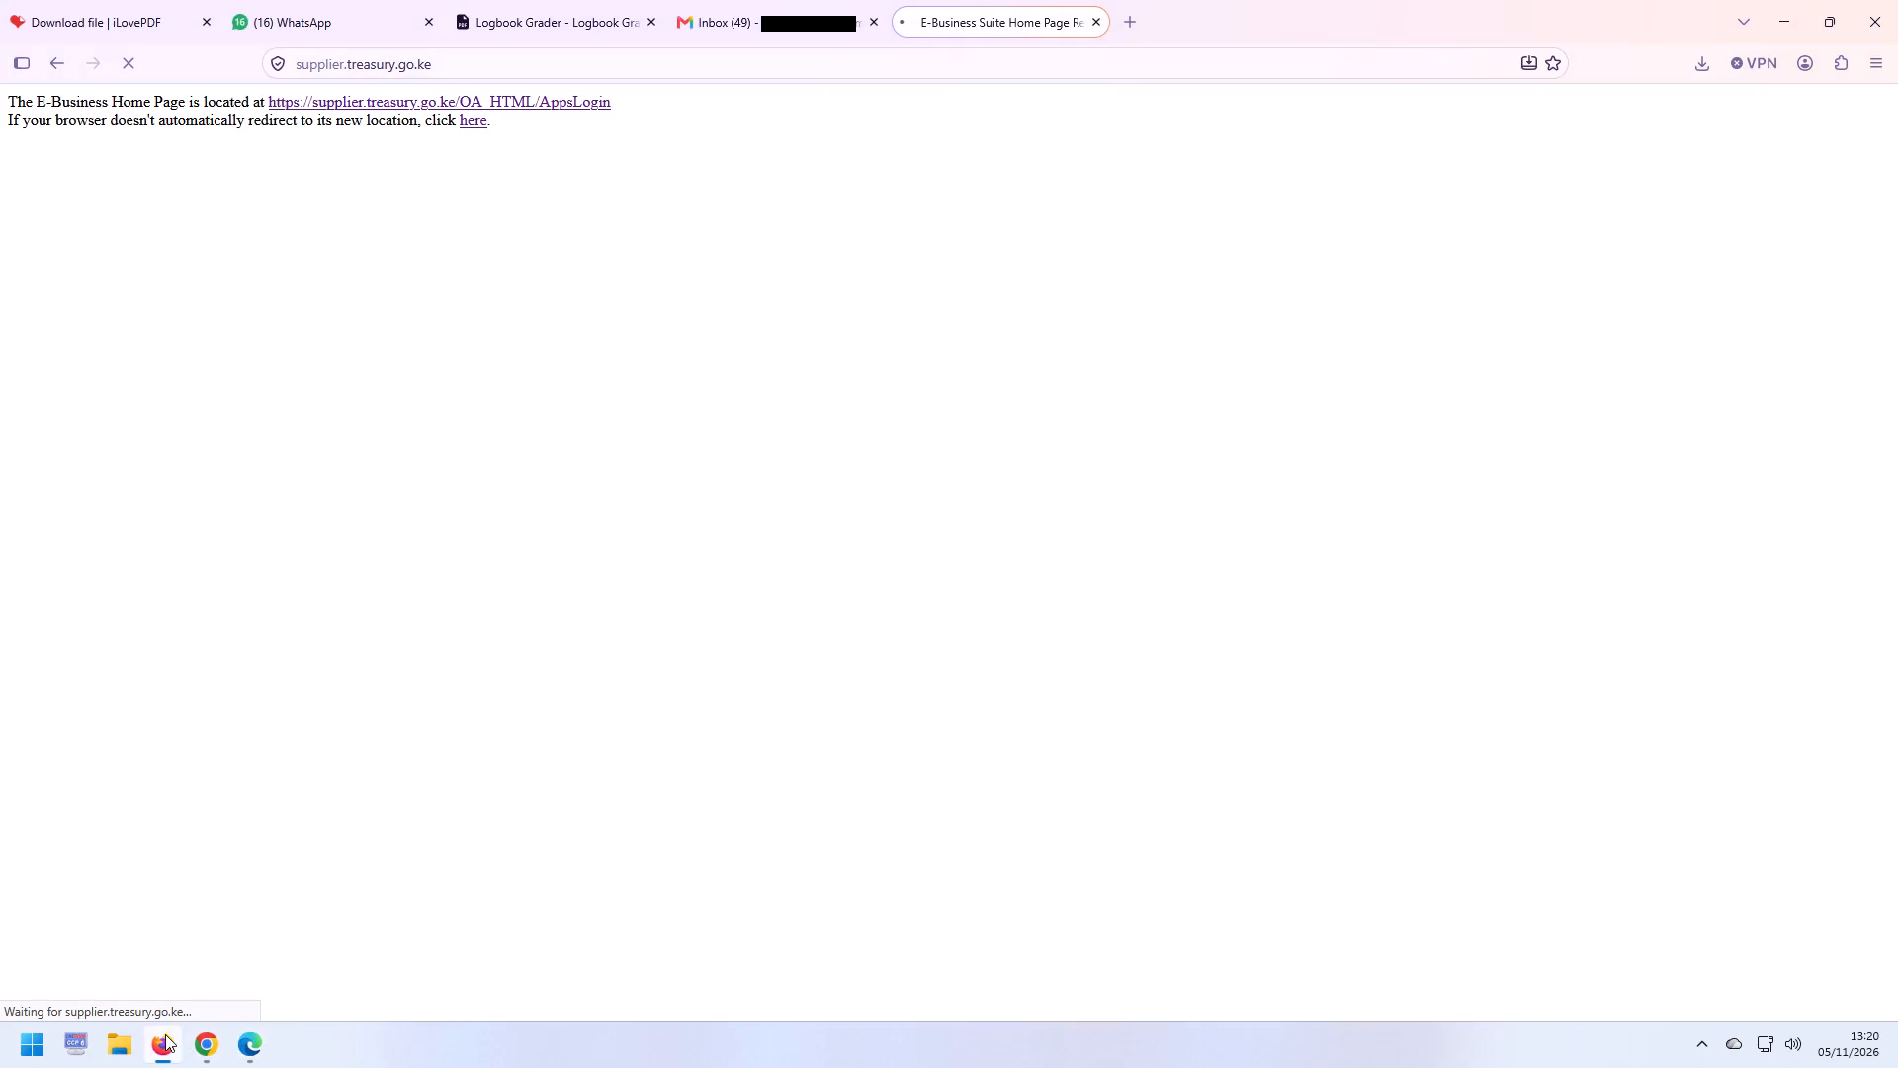
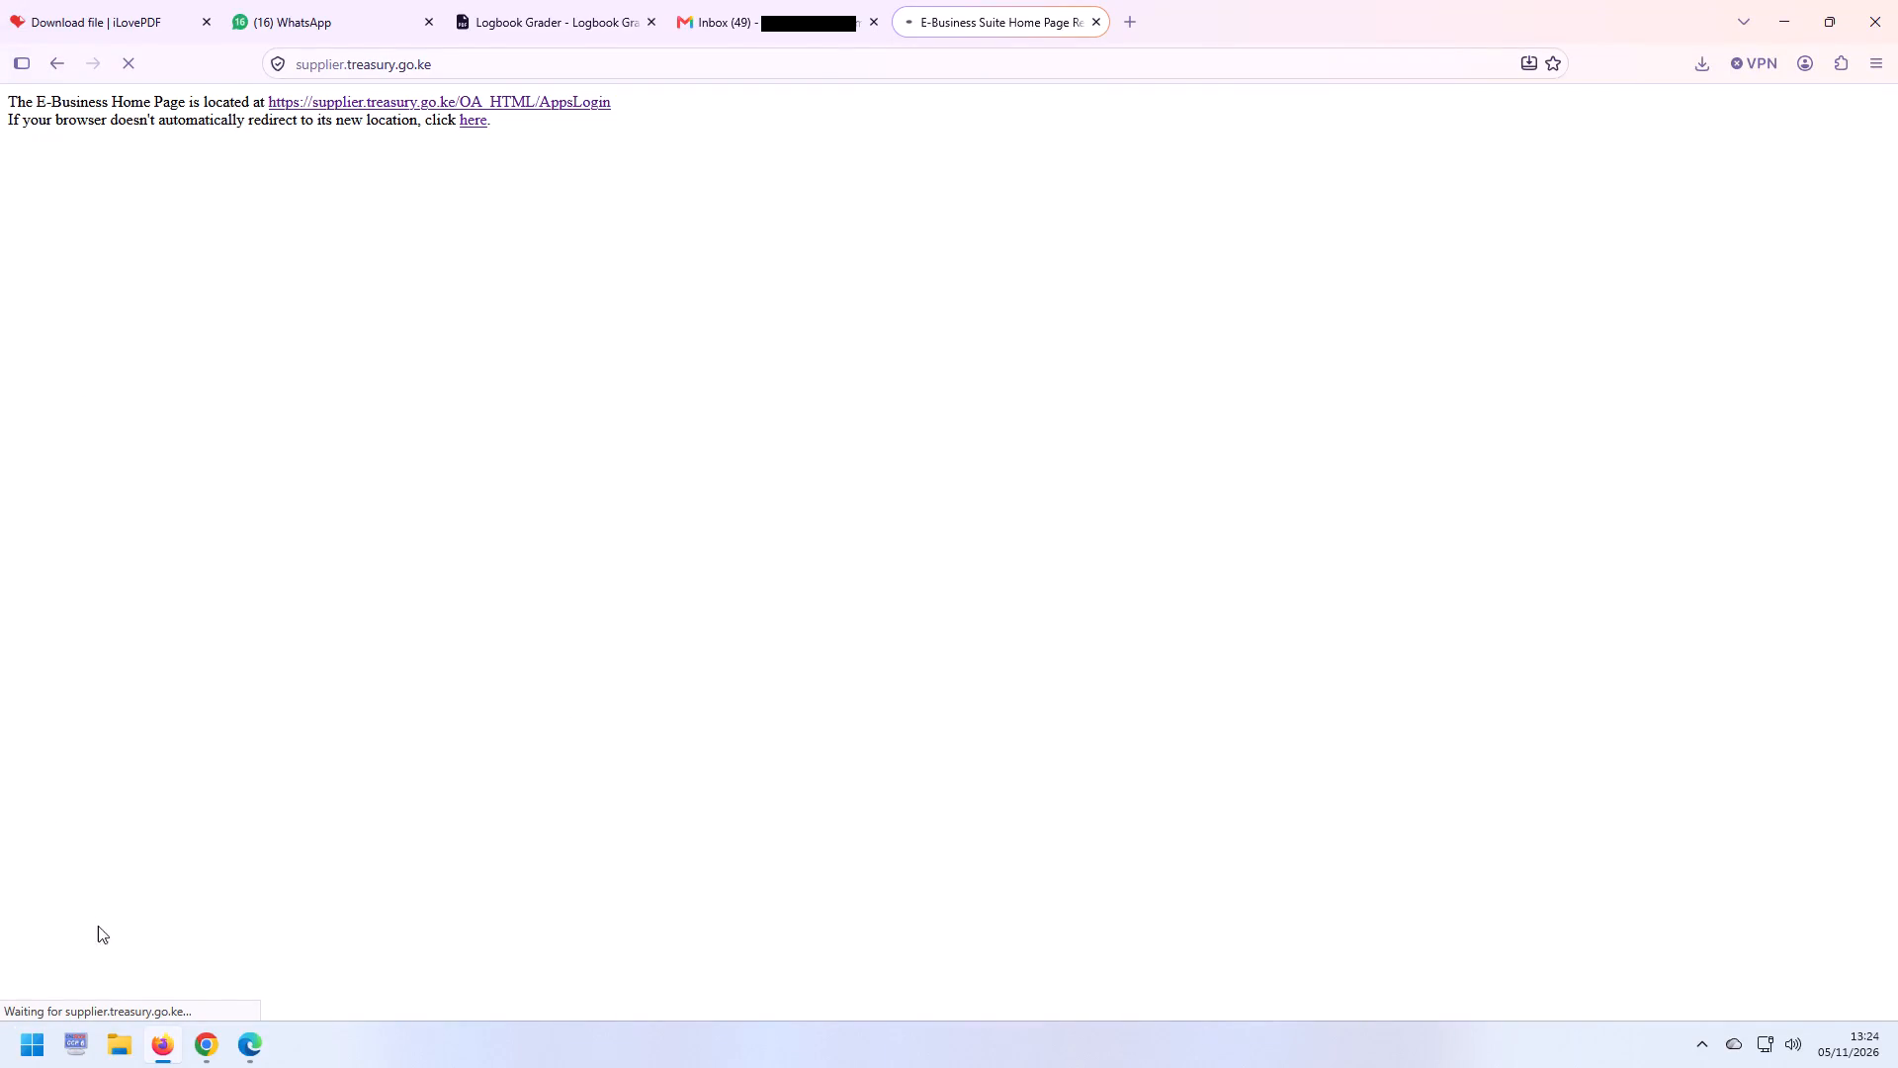
Switch to Microsoft Edge and search the web for "ifmis supplier portal" in a new browser tab.
{"action": "left_click", "coordinate": [246, 1034]}
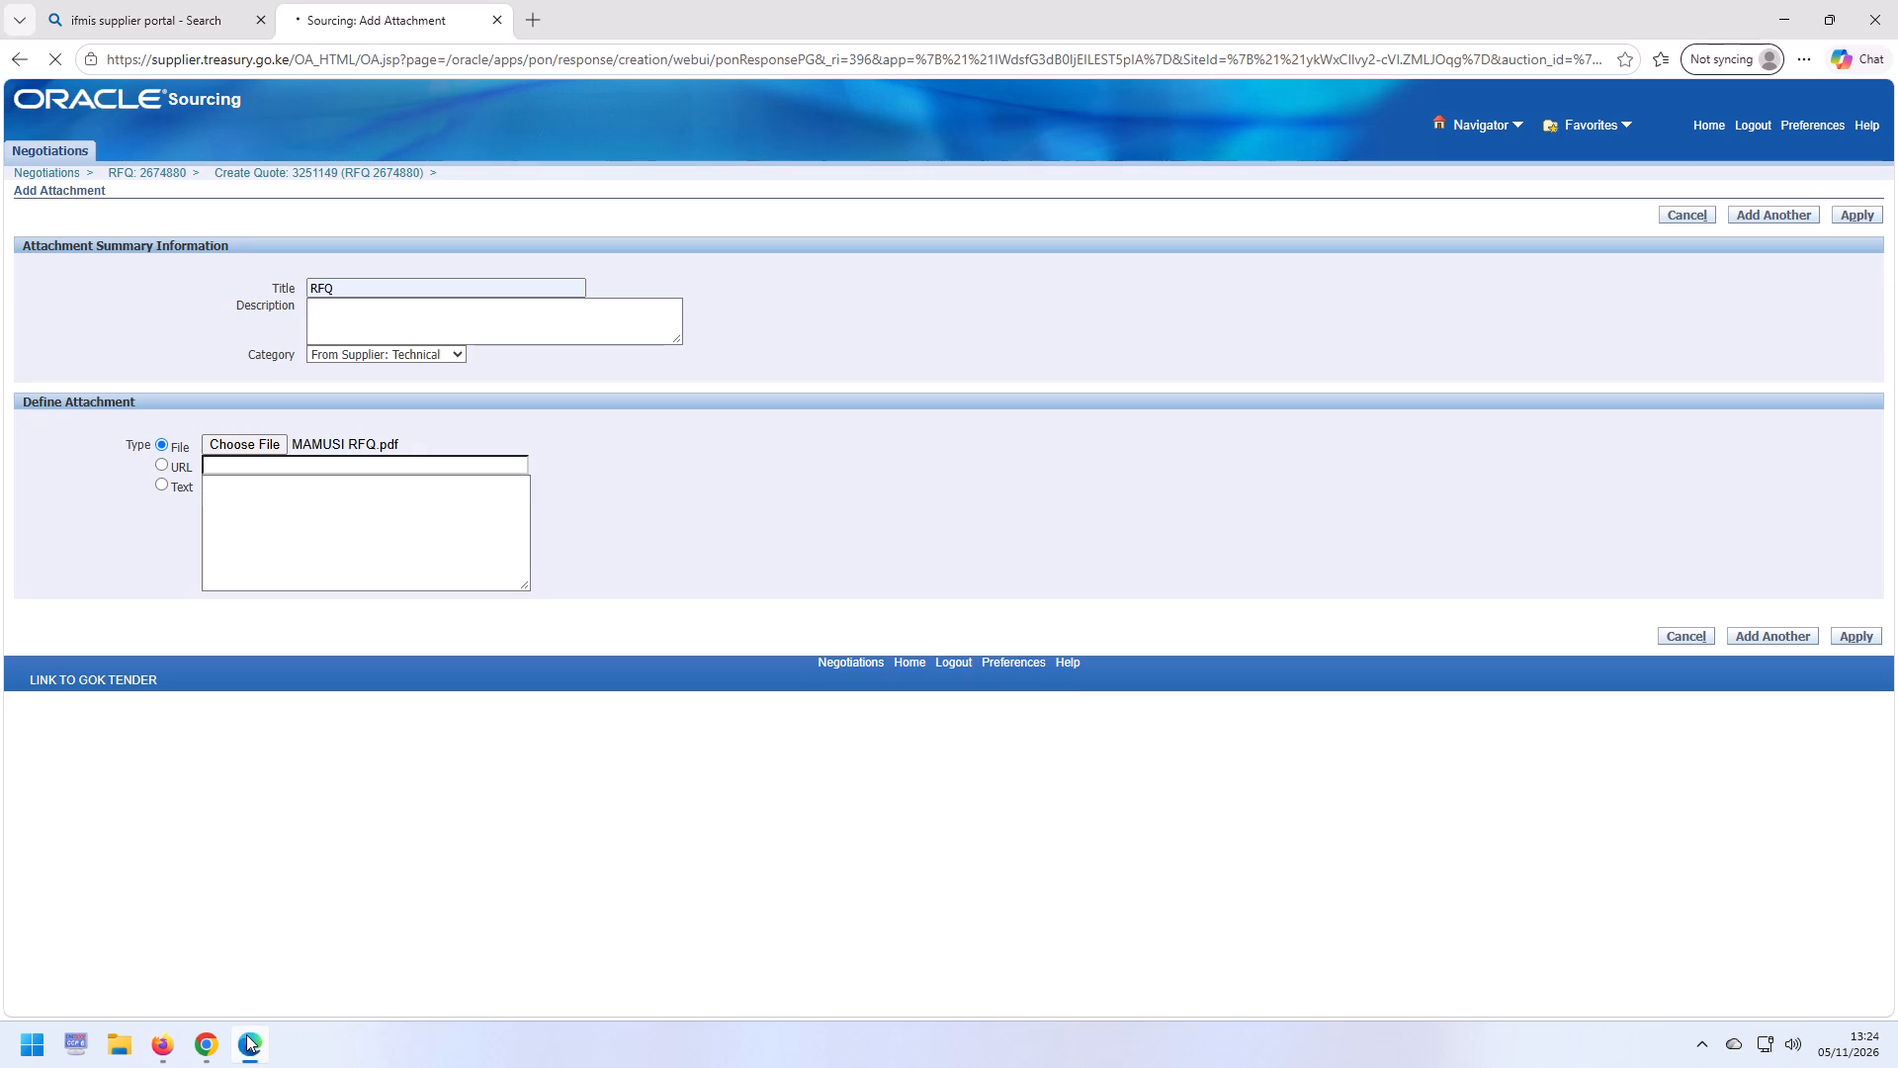
{"action": "left_click", "coordinate": [533, 19]}
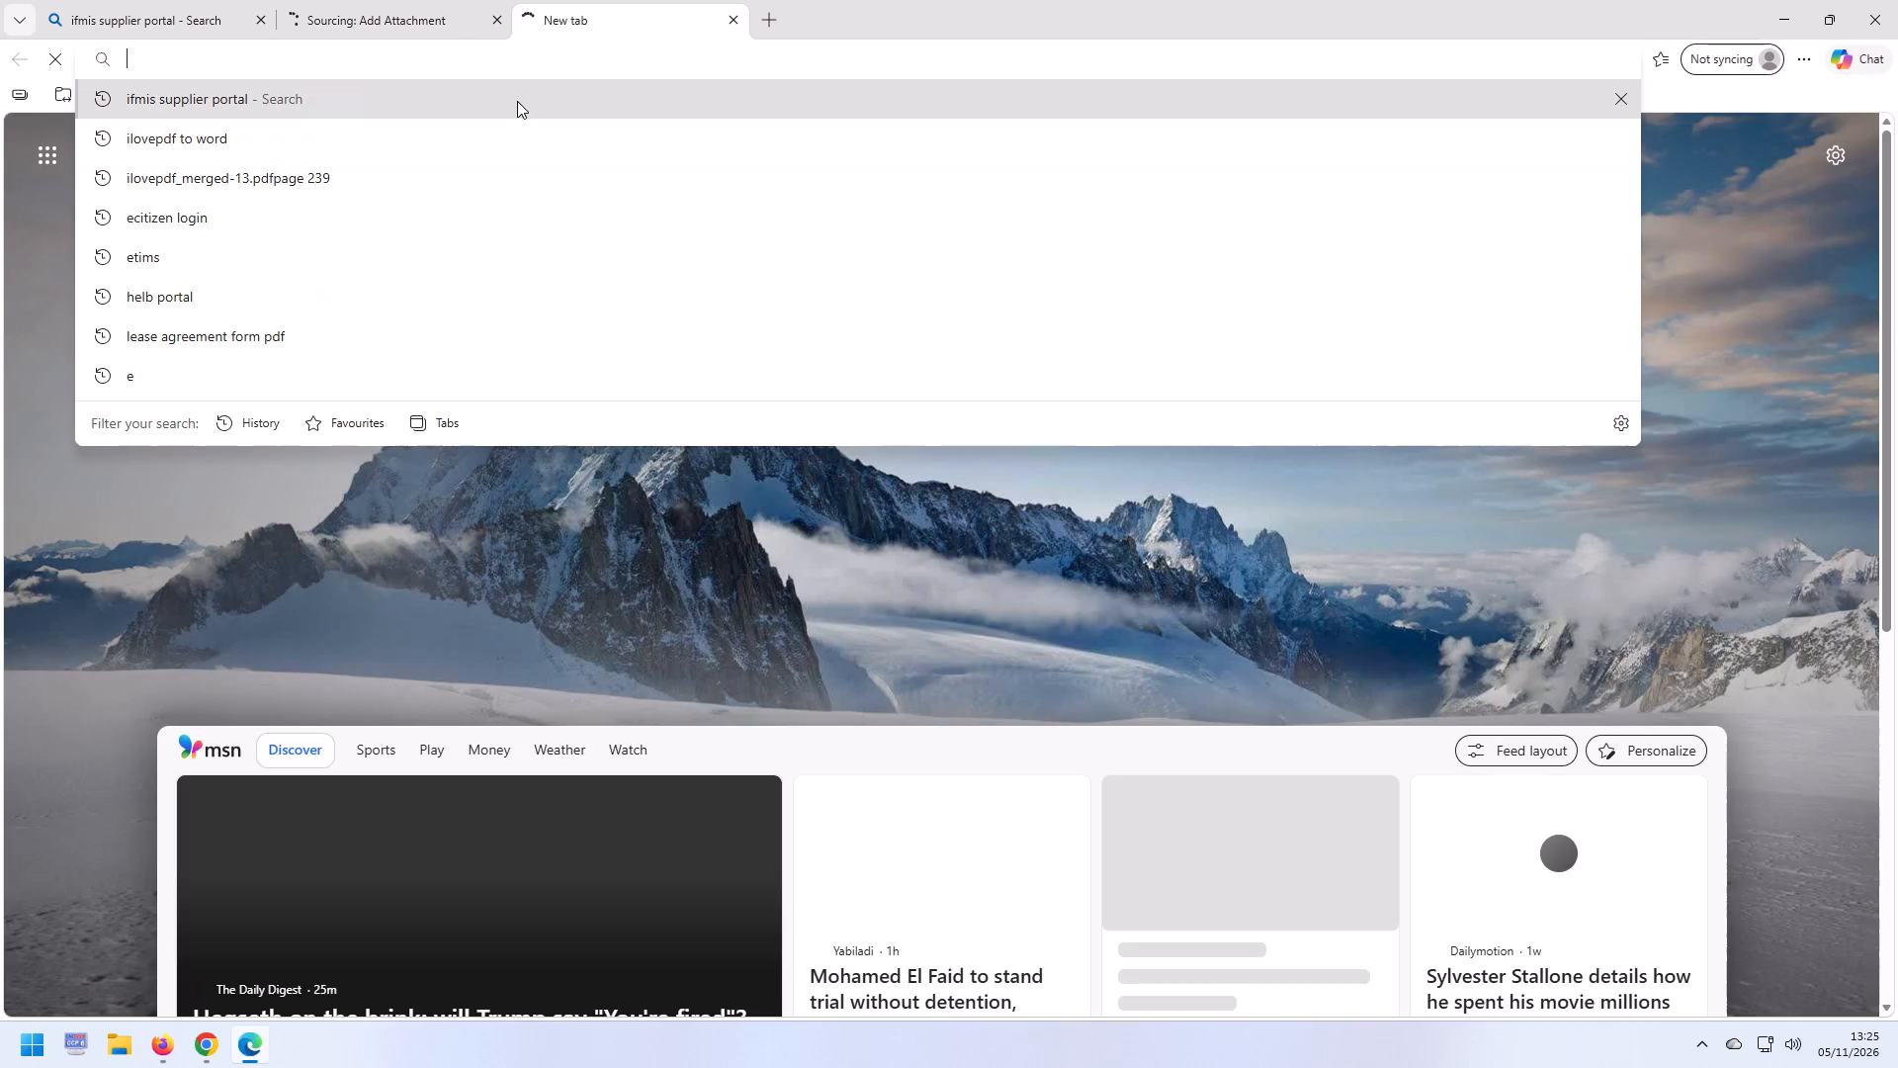
{"action": "left_click", "coordinate": [158, 102]}
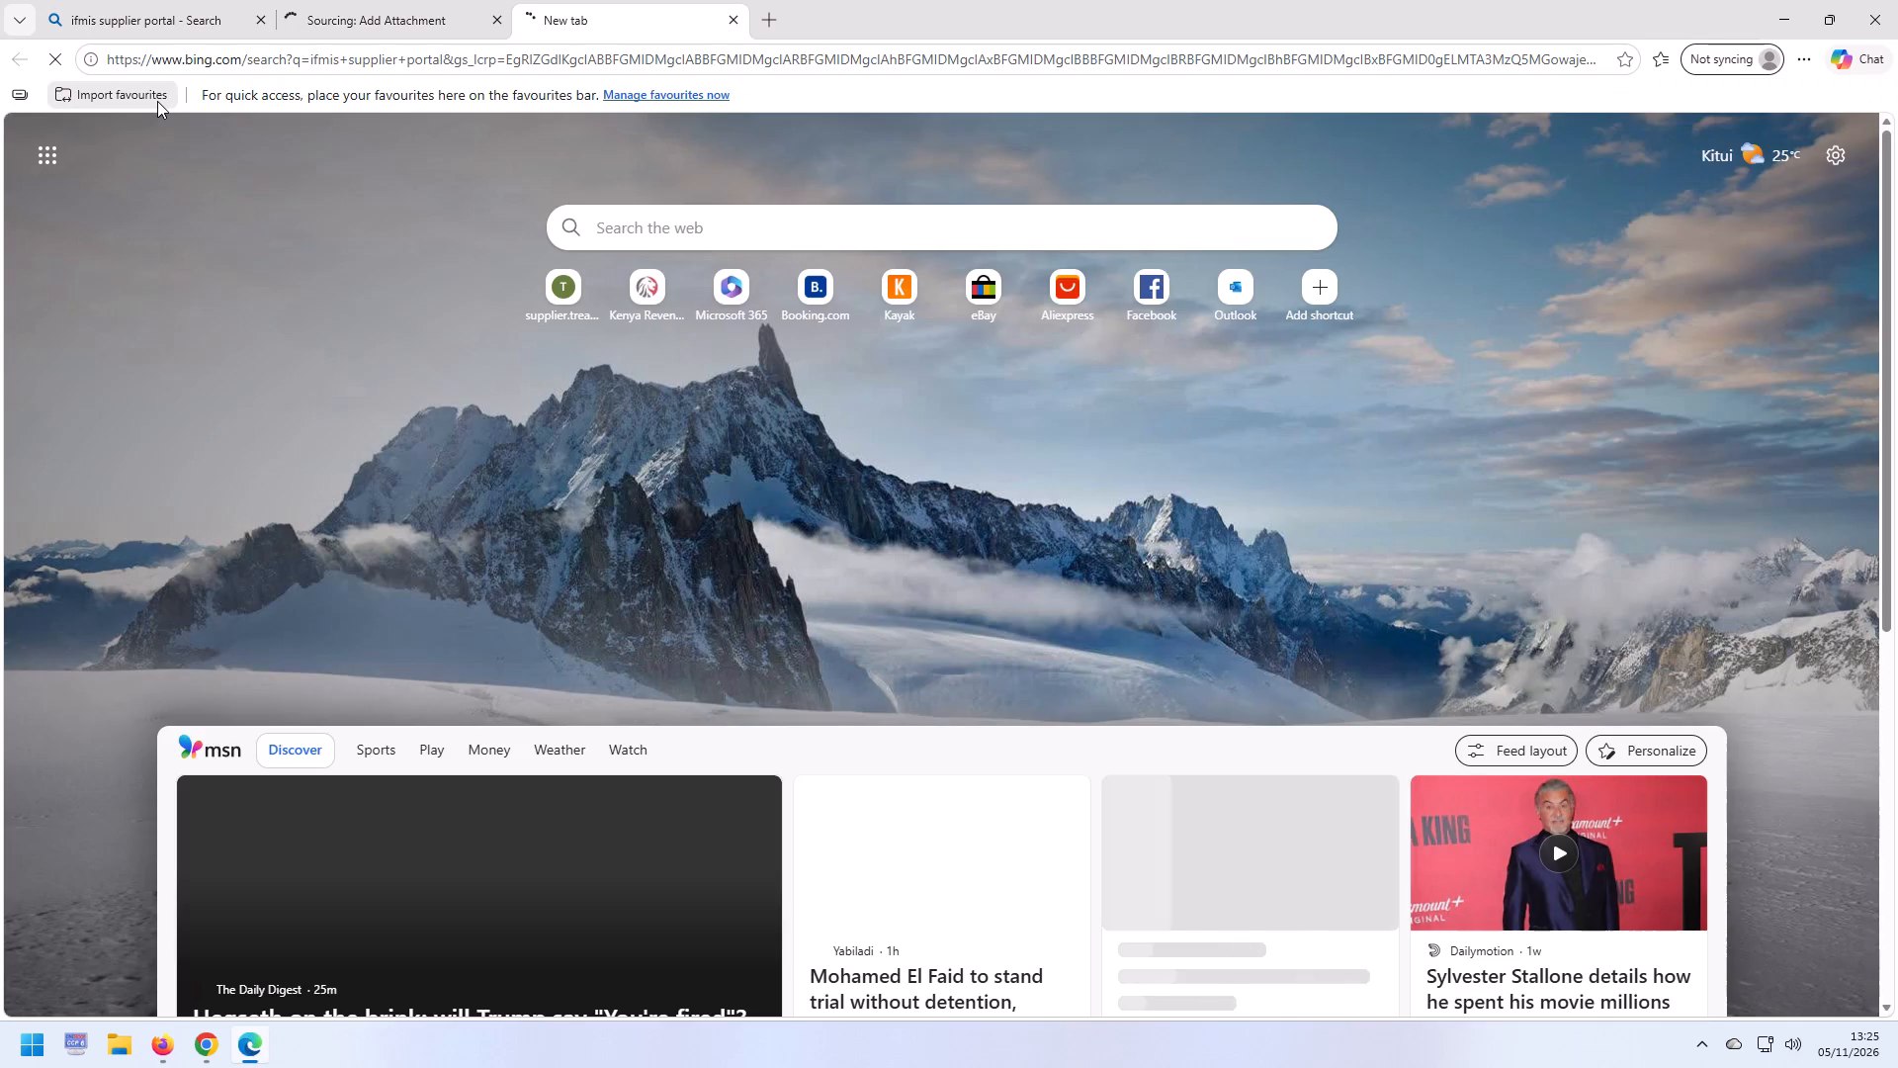
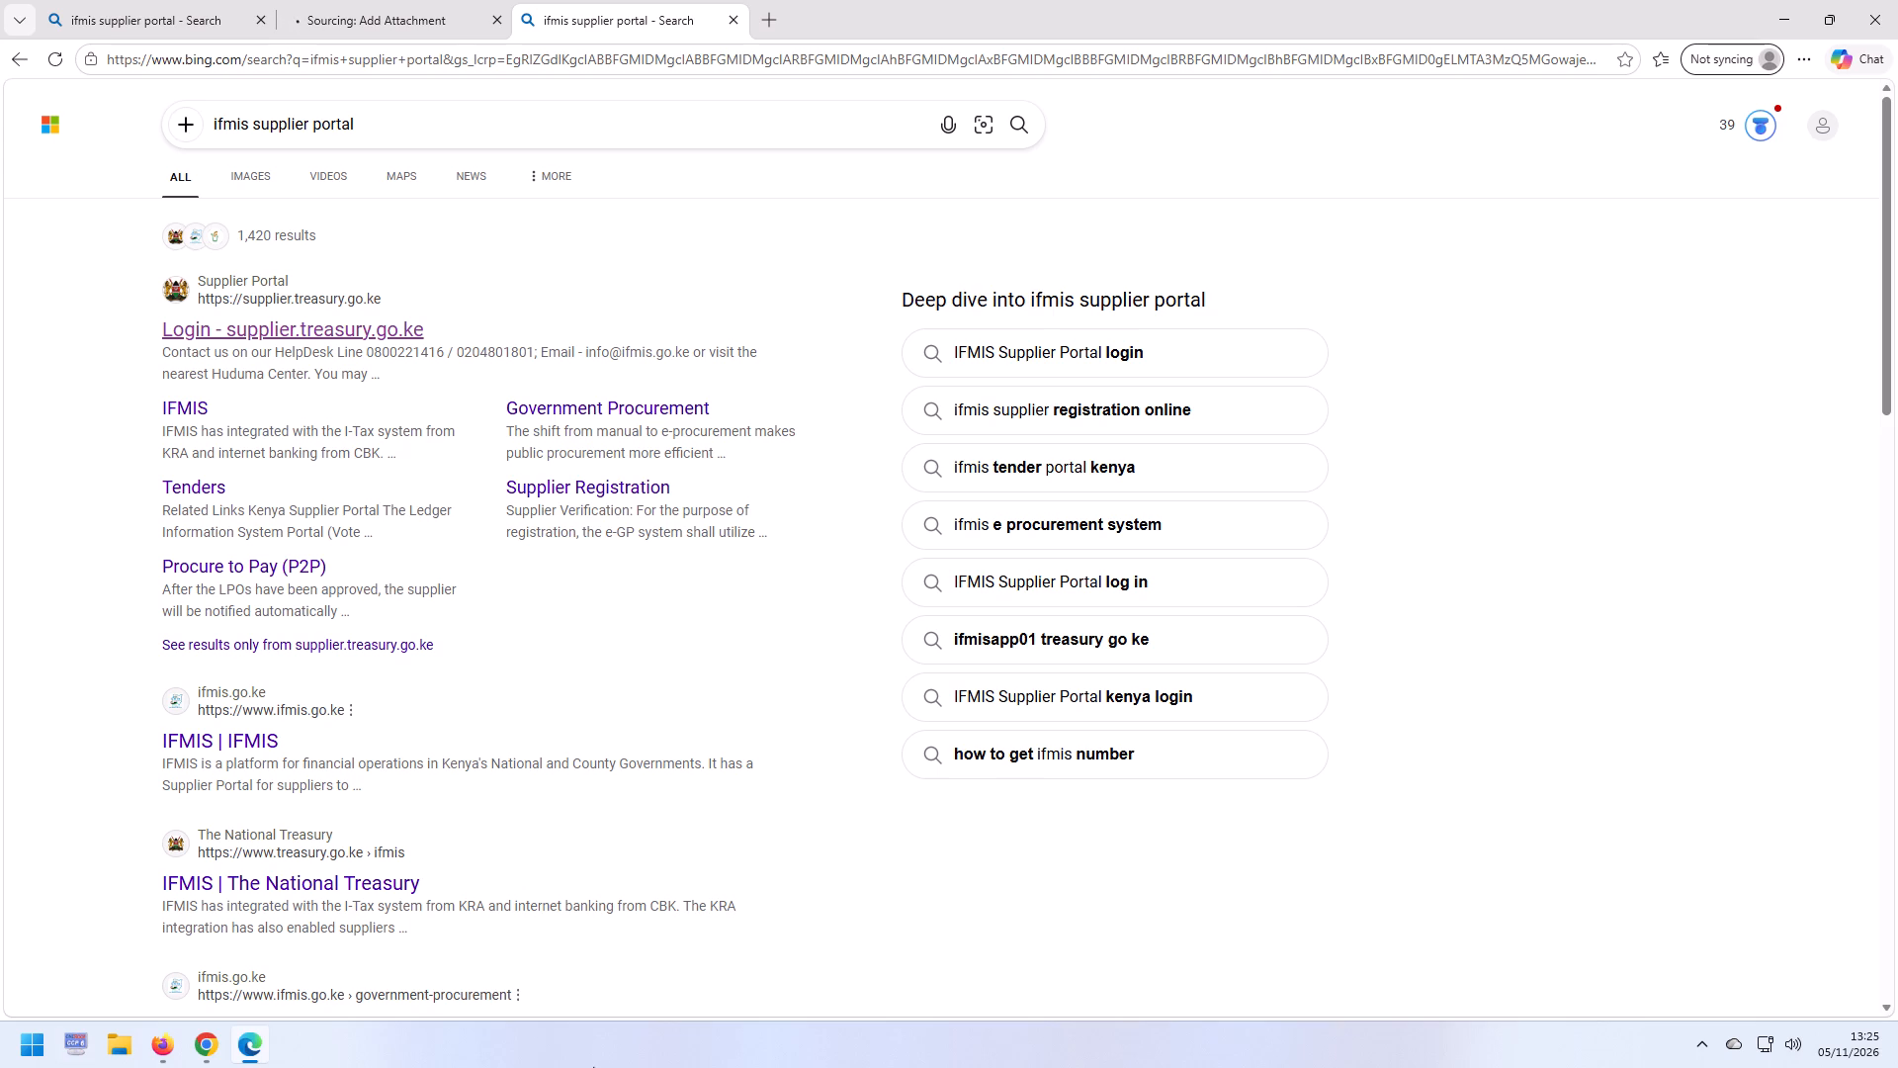
Open the supplier.treasury.go.ke login page from the search results.
{"action": "left_click", "coordinate": [303, 315]}
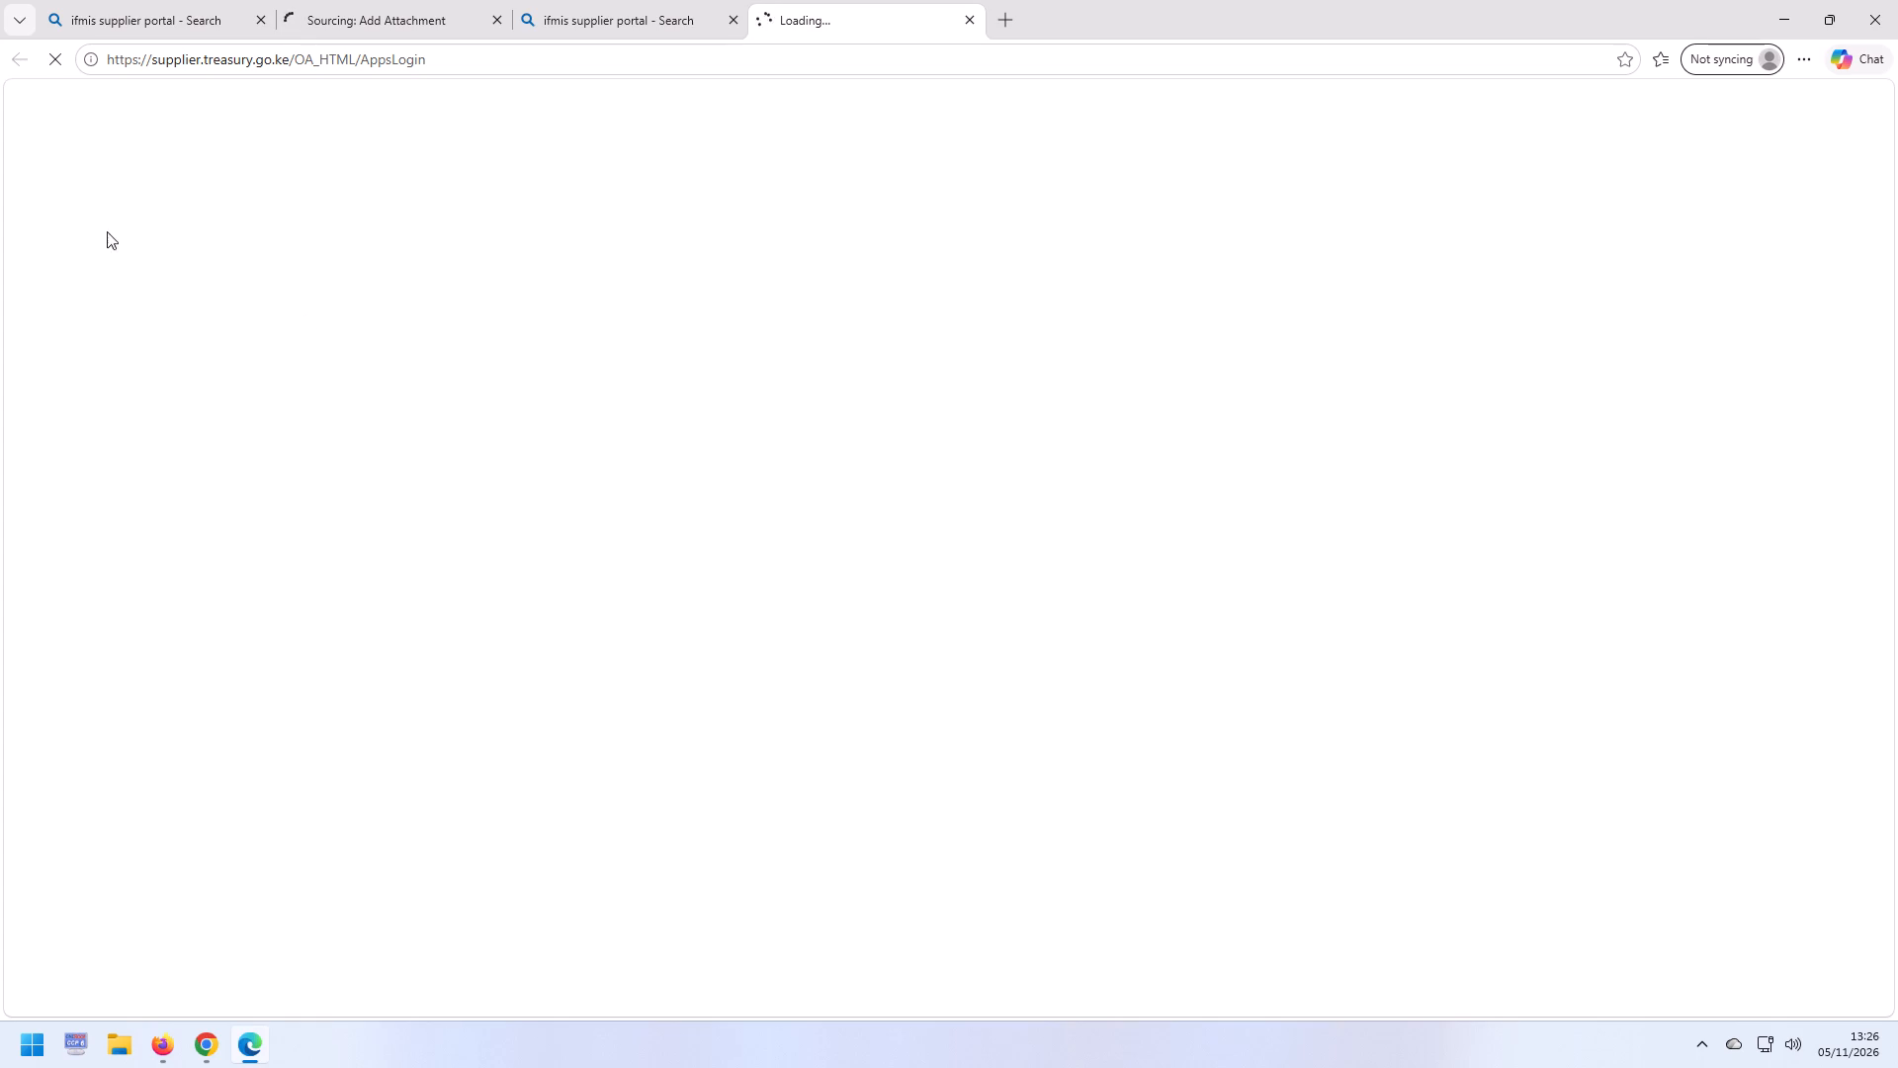
Switch to Firefox and on to Chrome to check the supplier portal page in each browser.
{"action": "left_click", "coordinate": [166, 1041]}
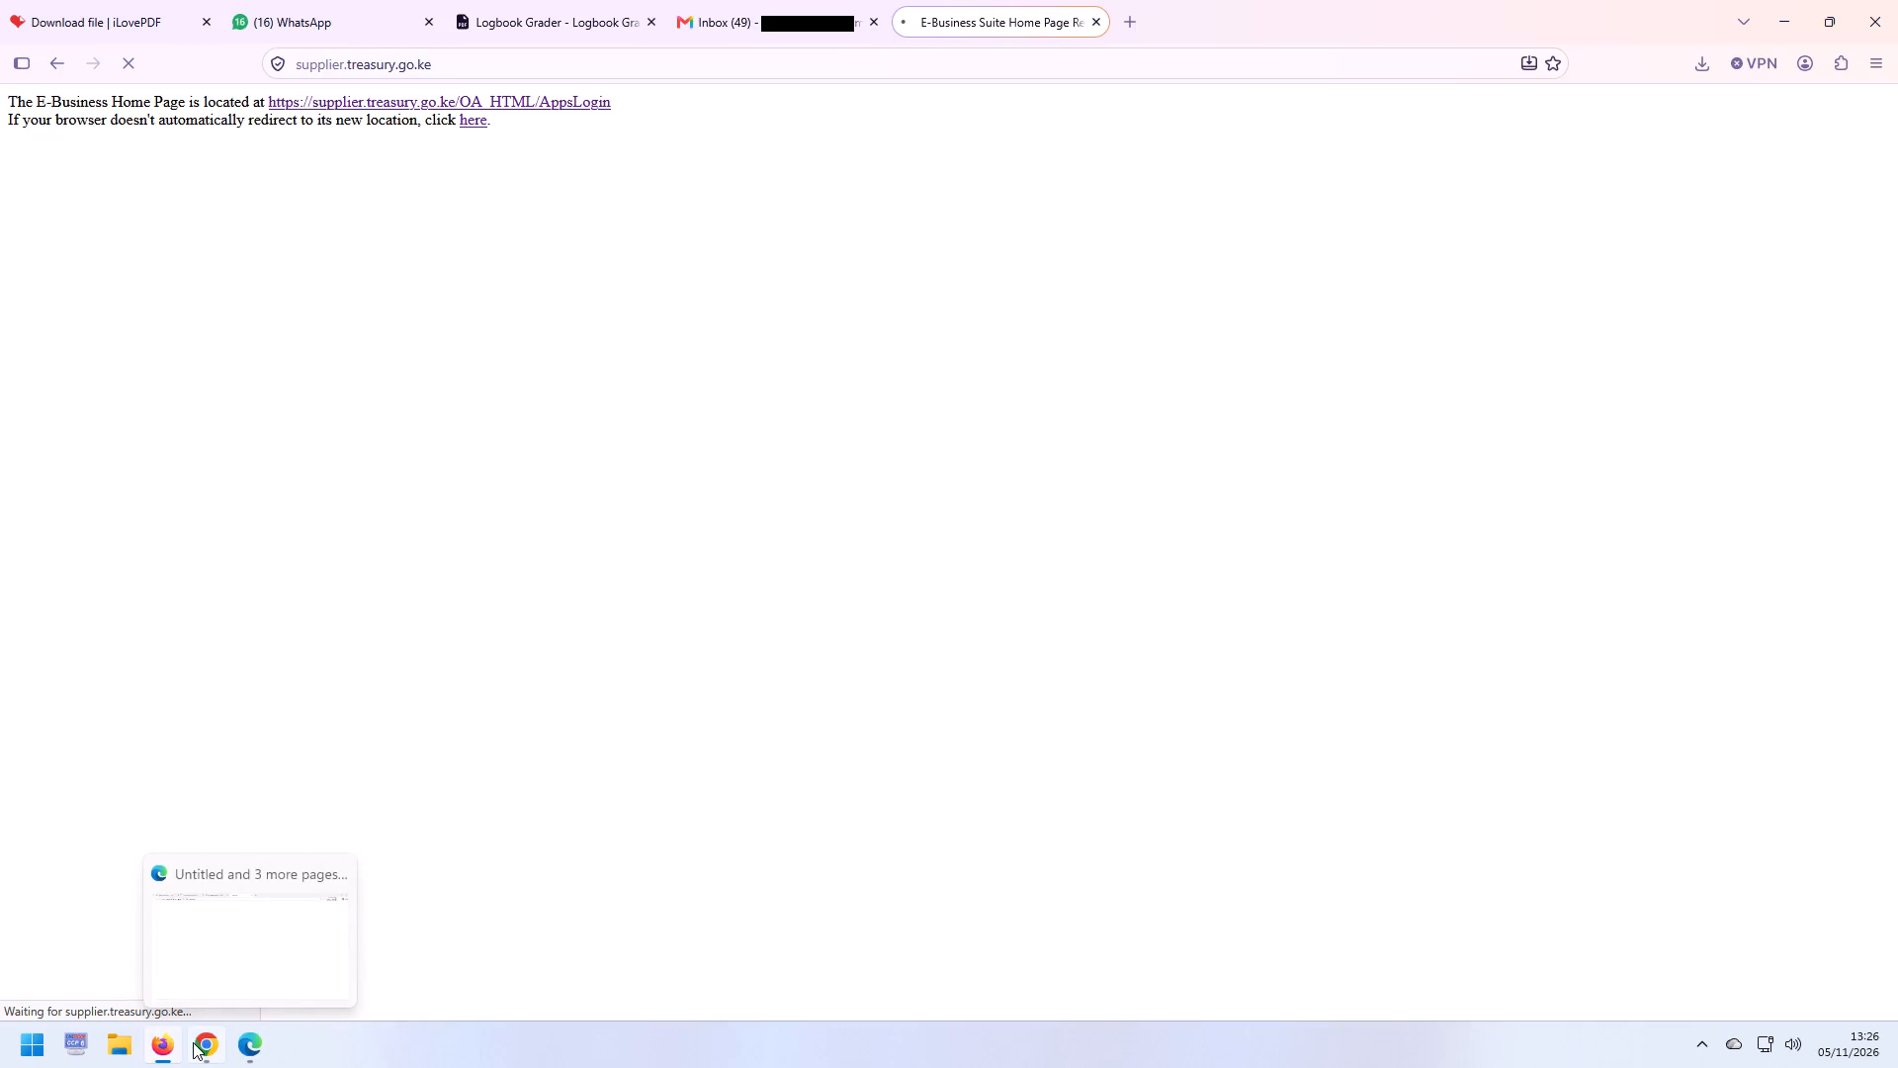
{"action": "left_click", "coordinate": [180, 946]}
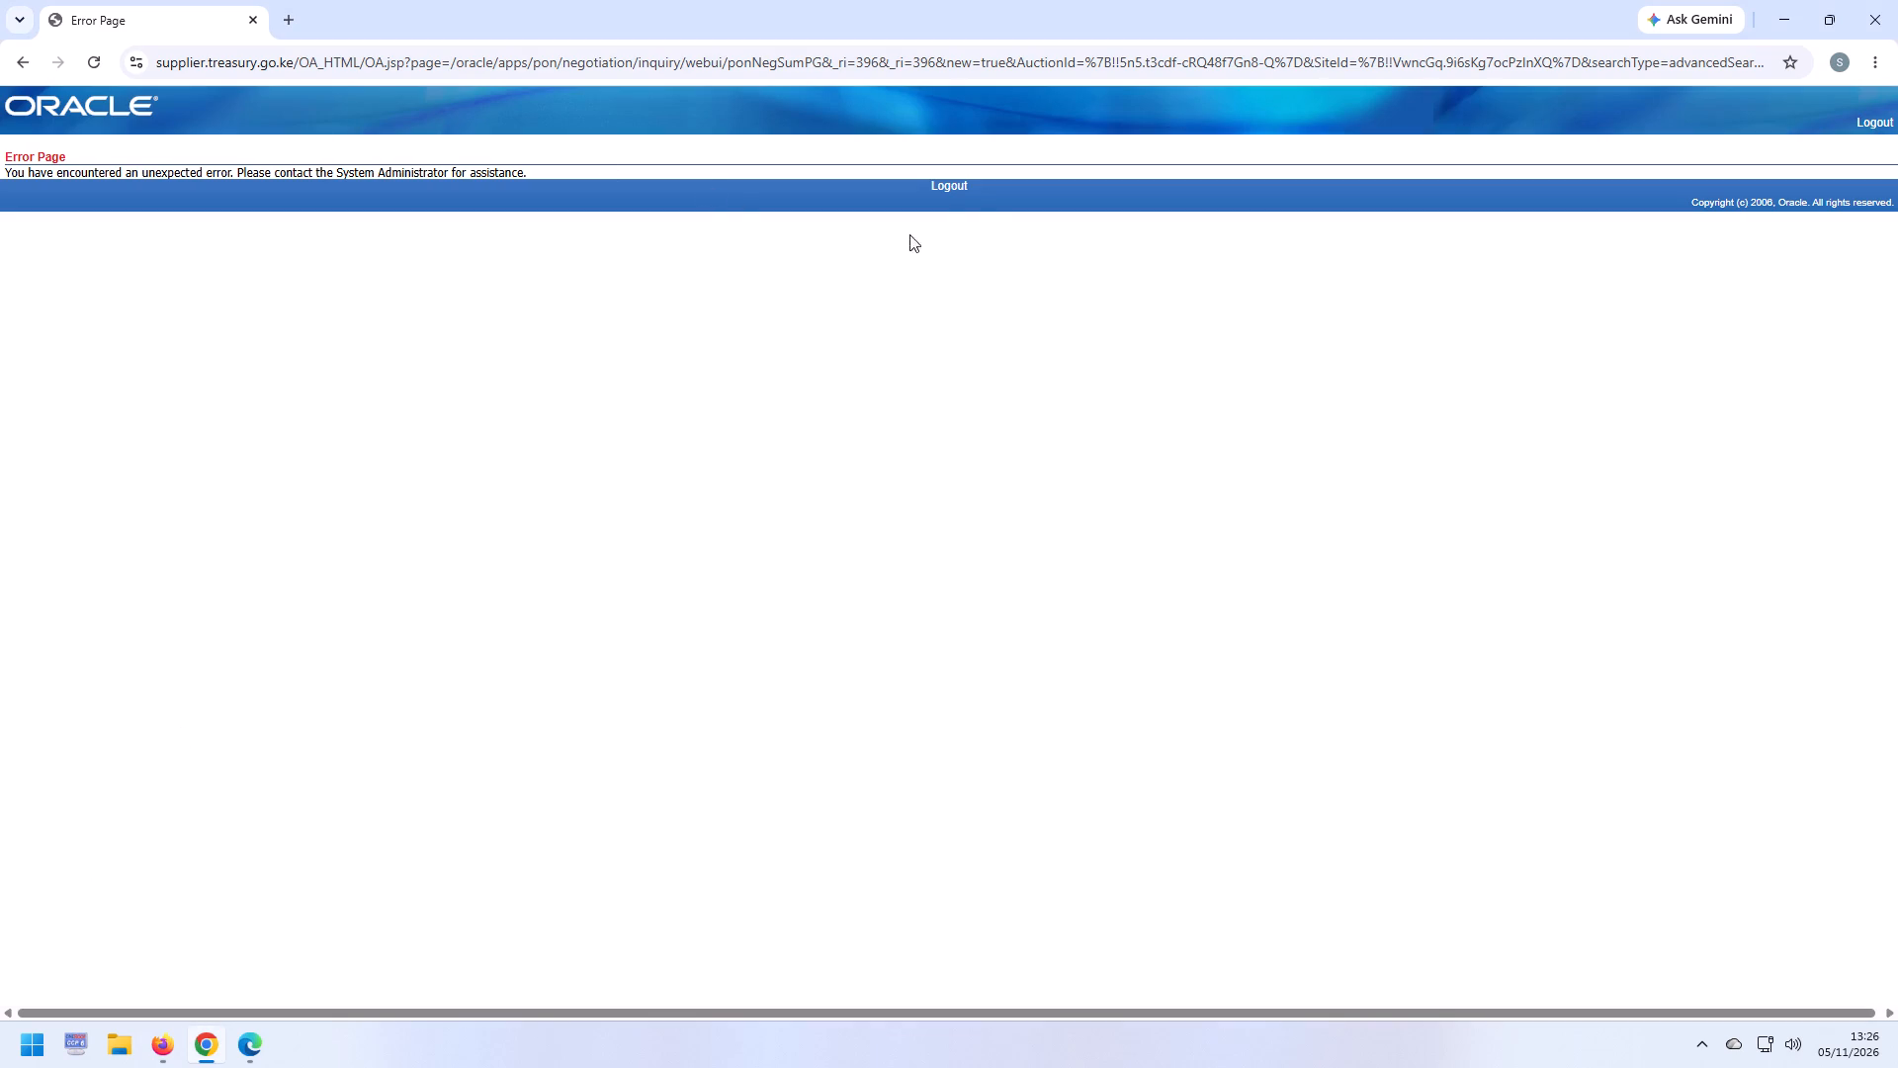
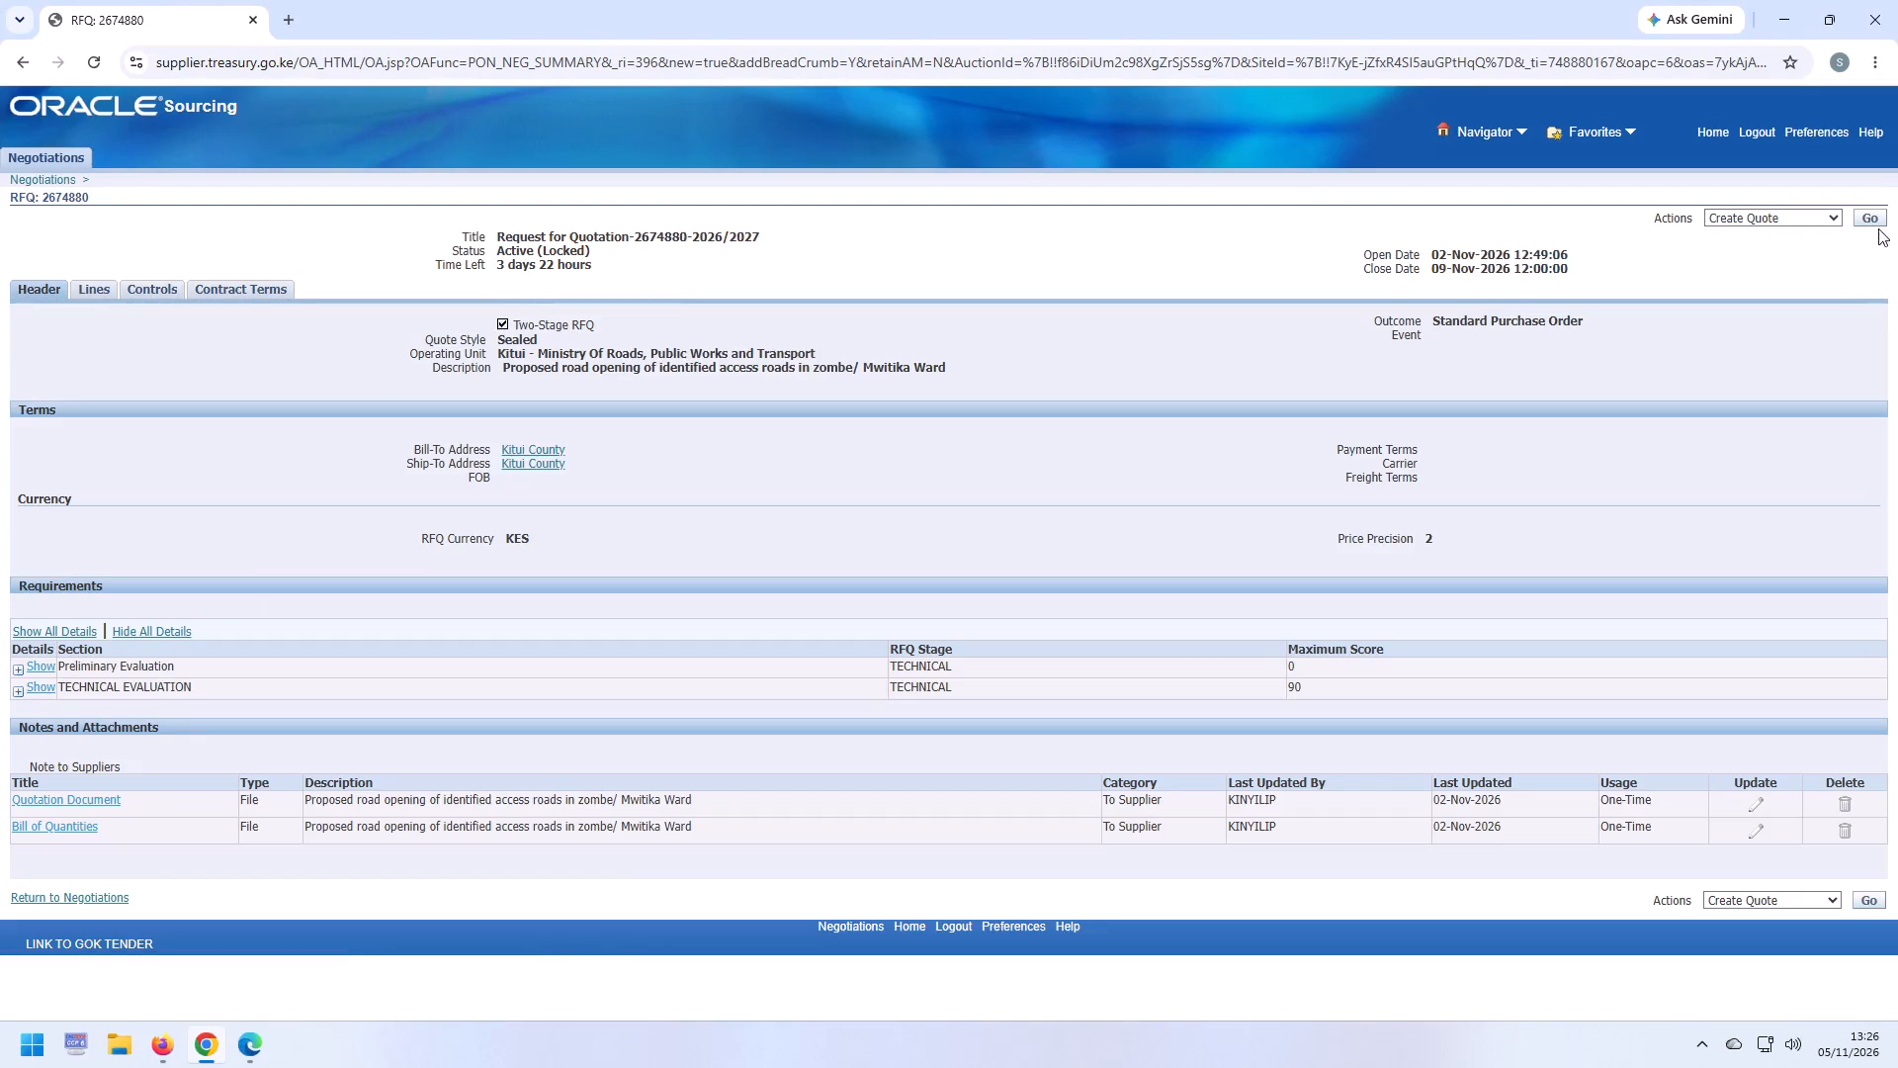
Try to start the Create Quote action for RFQ 2674880 from its negotiation page.
{"action": "left_click", "coordinate": [1867, 214]}
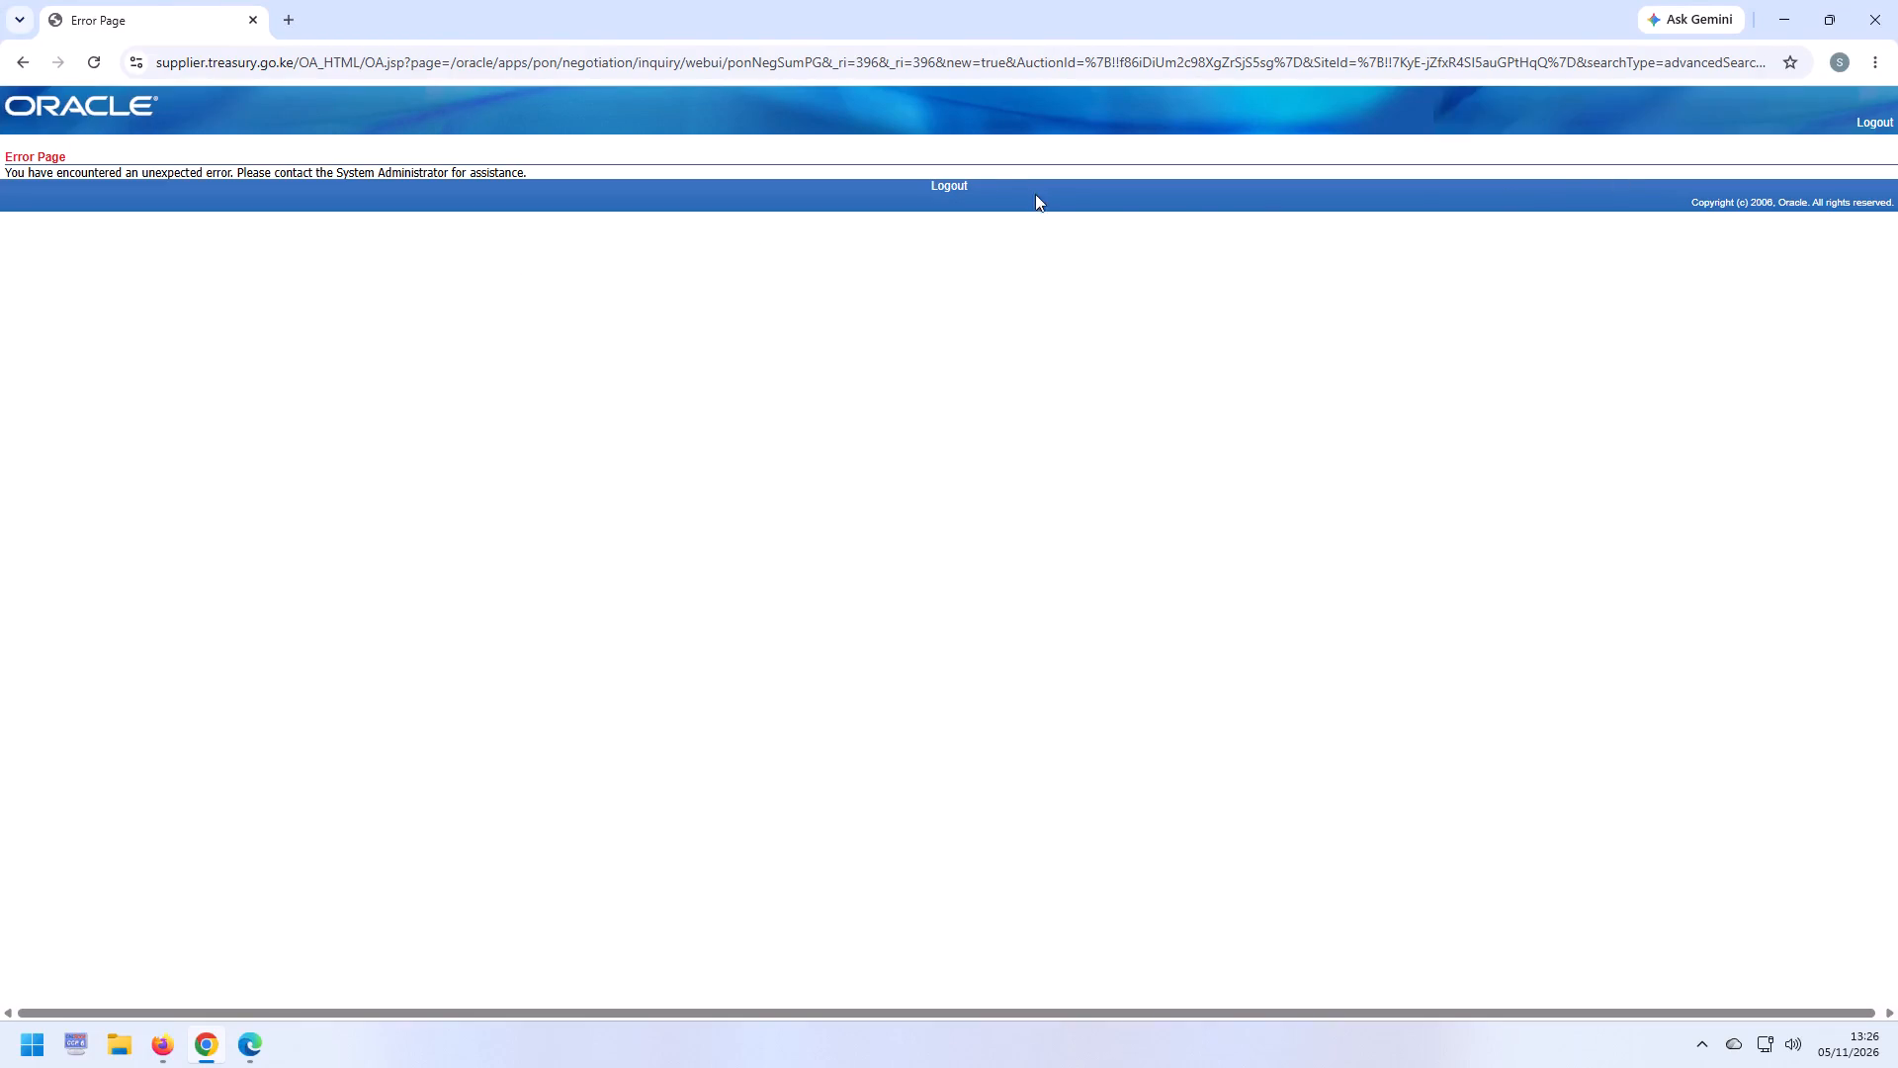
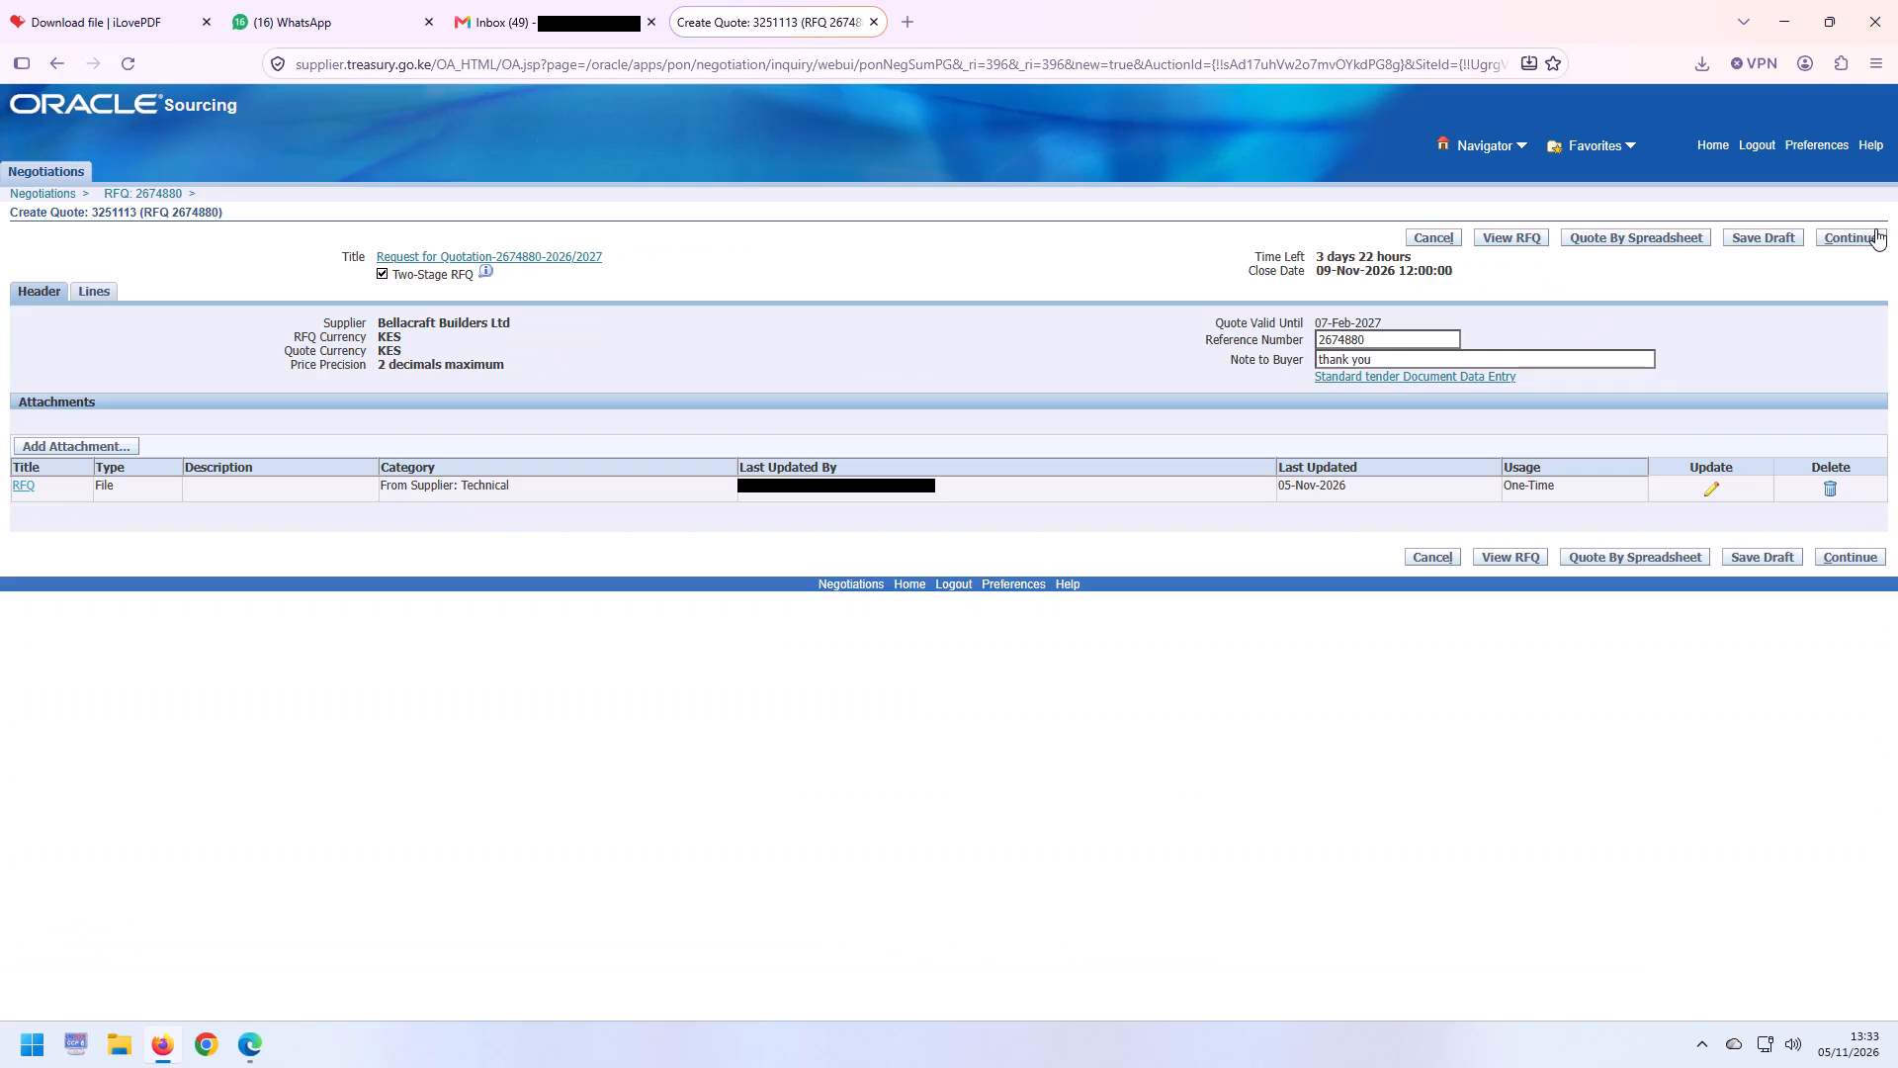
Set the quote price of line 1, Routine Maintenance of Access Roads, to 2016660 and continue to the quote review.
{"action": "left_click", "coordinate": [97, 293]}
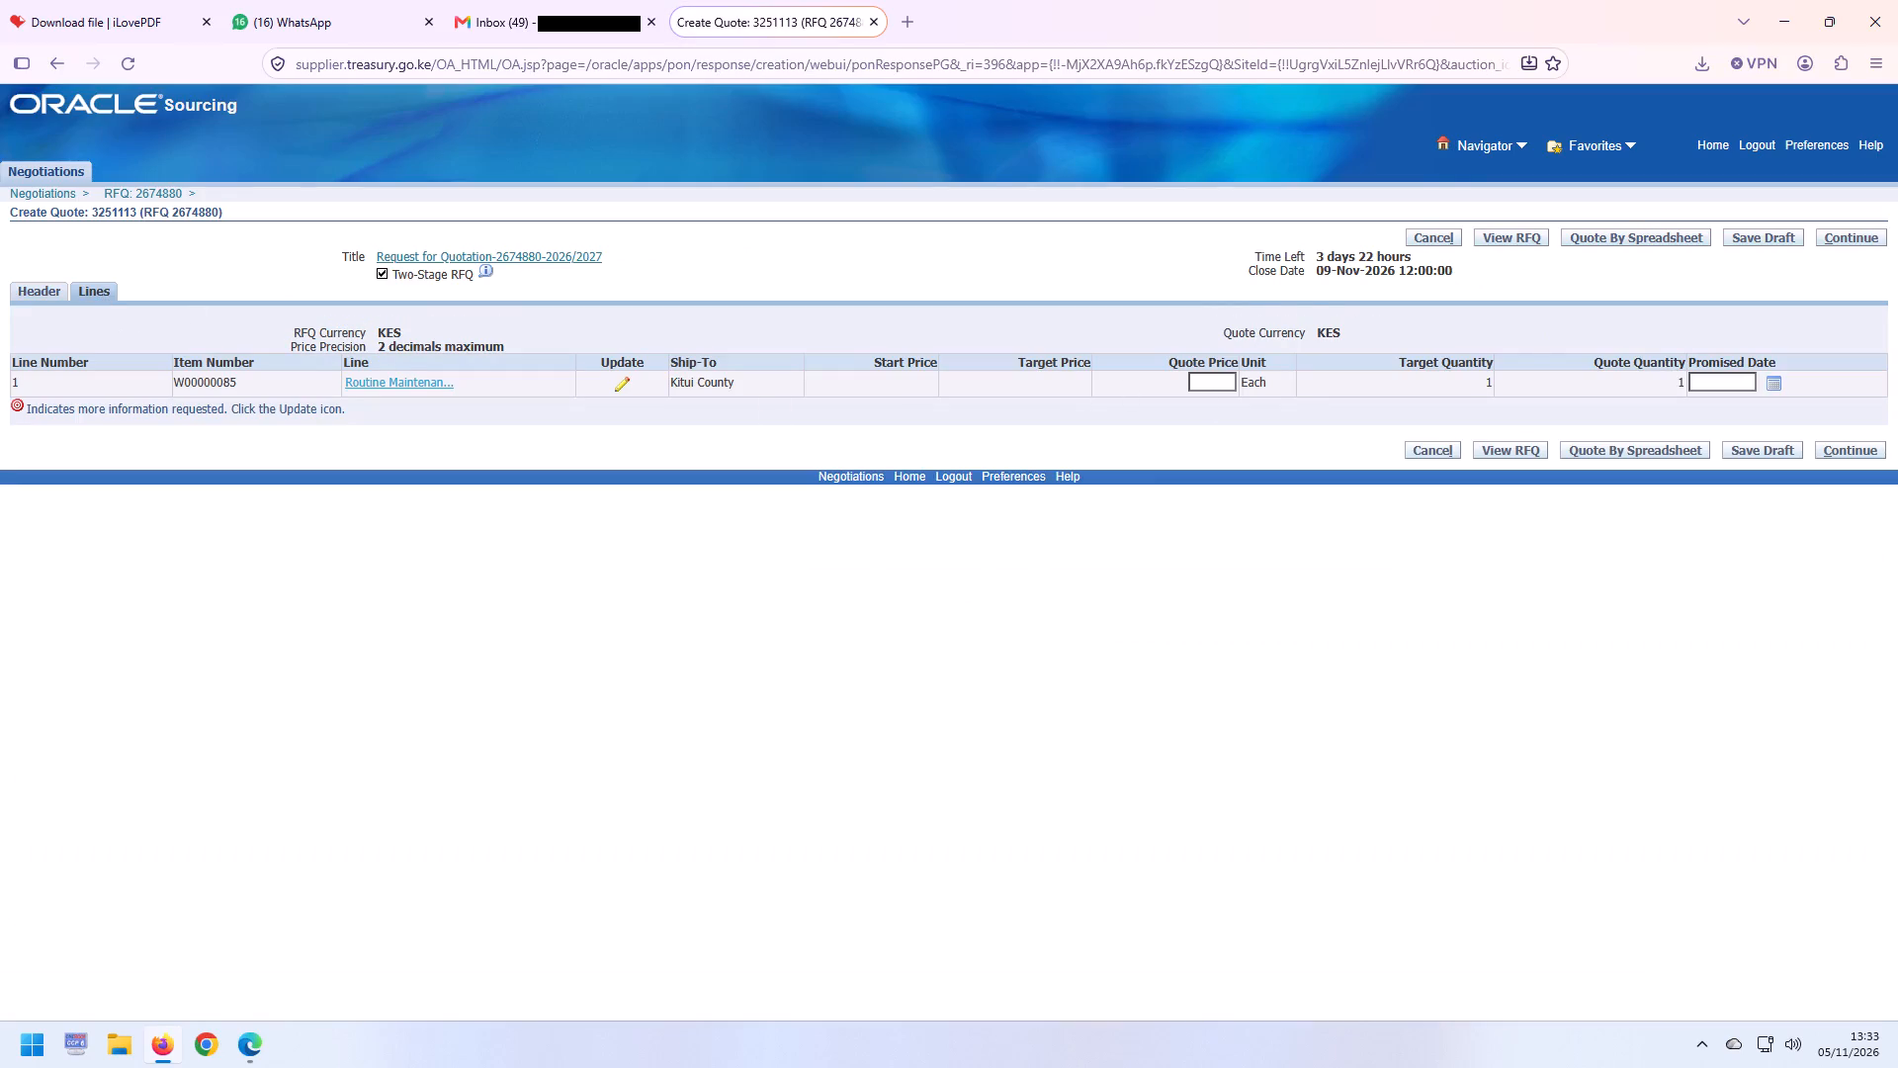
{"action": "left_click", "coordinate": [1202, 384]}
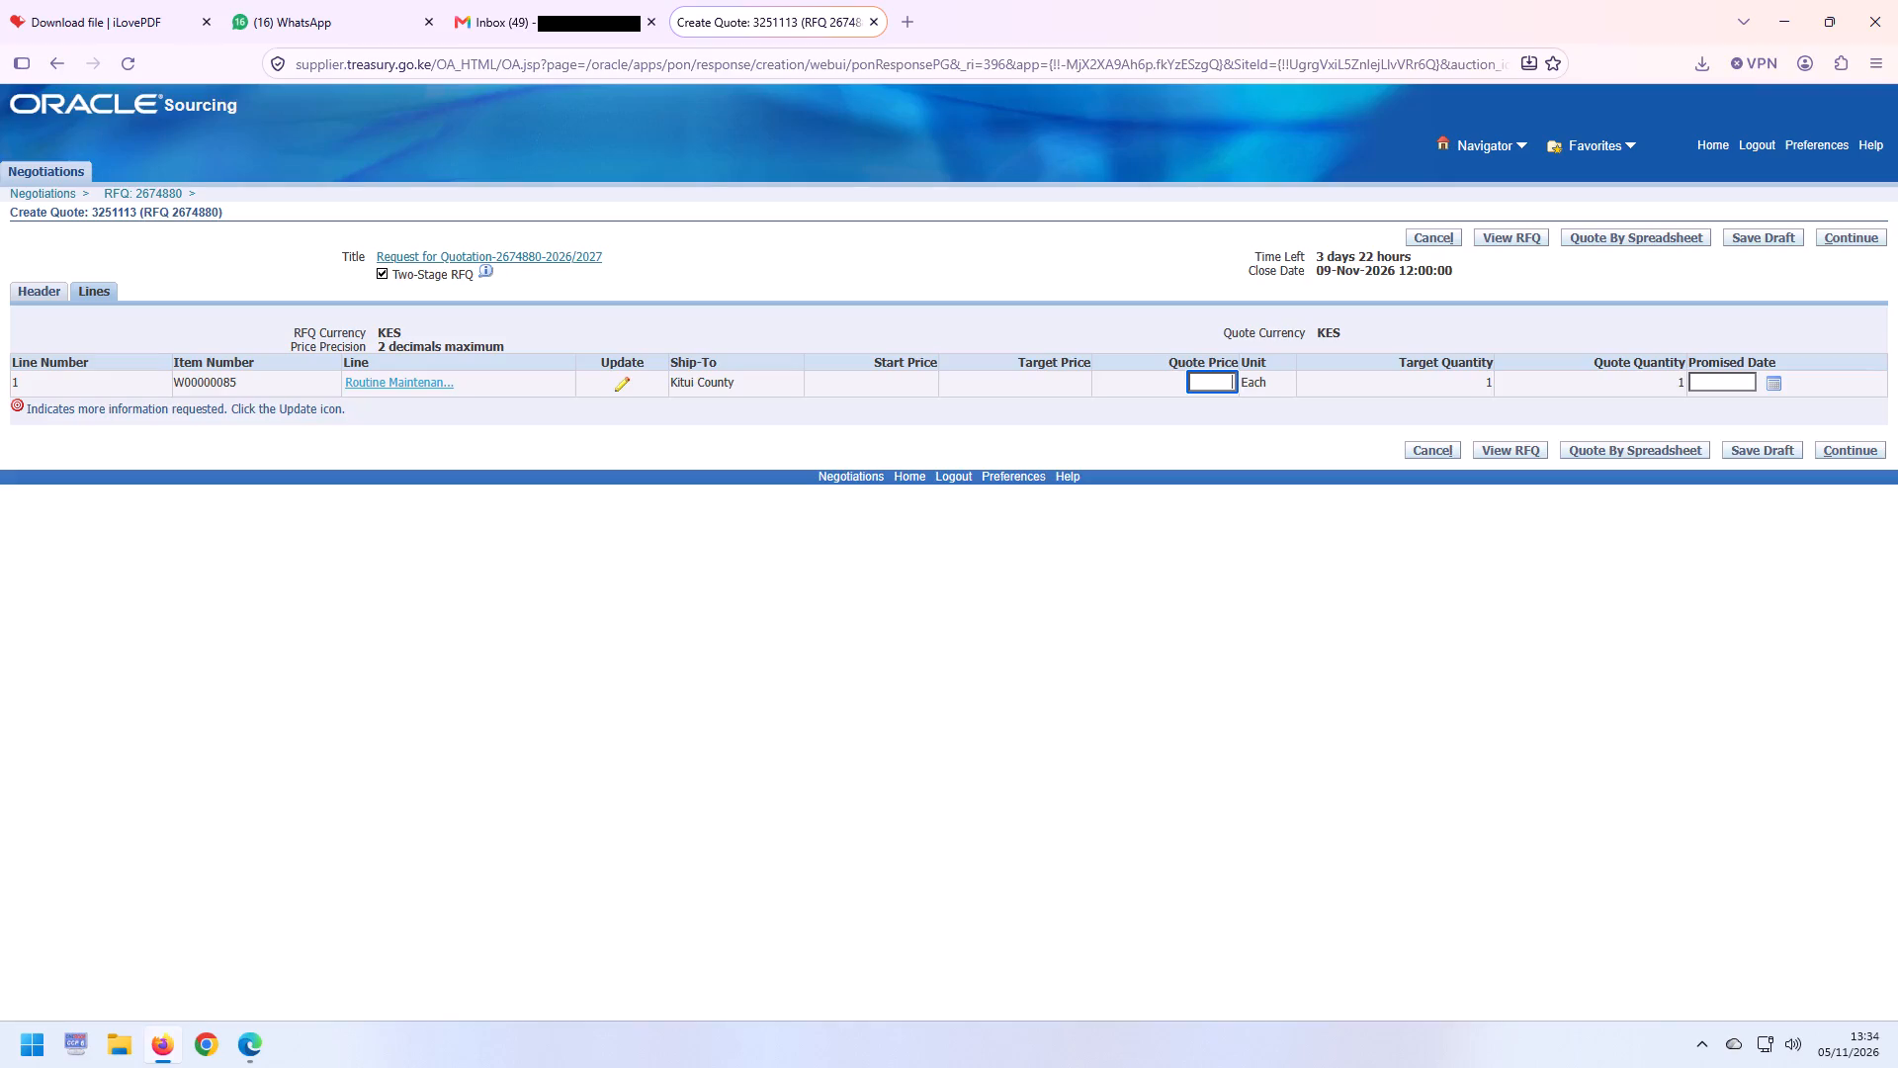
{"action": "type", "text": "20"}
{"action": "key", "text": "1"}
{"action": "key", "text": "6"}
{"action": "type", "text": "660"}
{"action": "left_click", "coordinate": [1852, 459]}
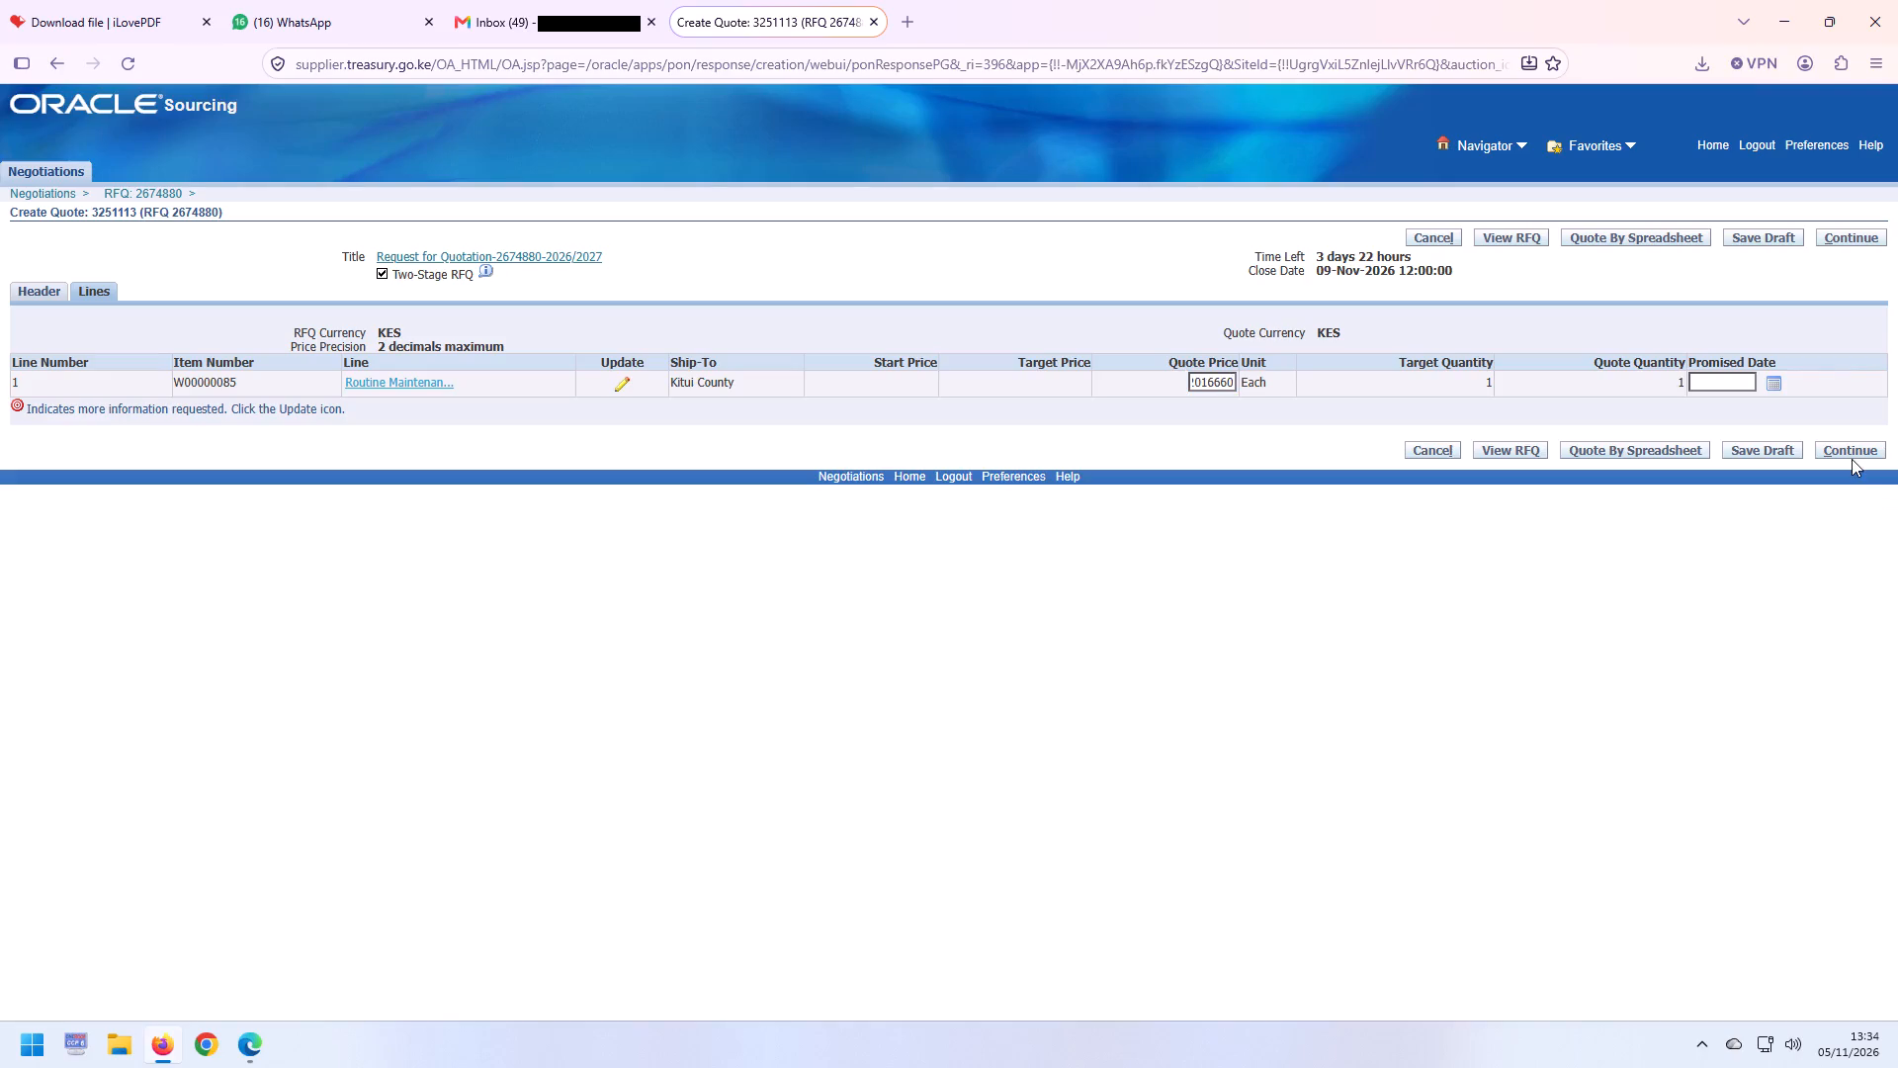
{"action": "left_click", "coordinate": [1852, 458]}
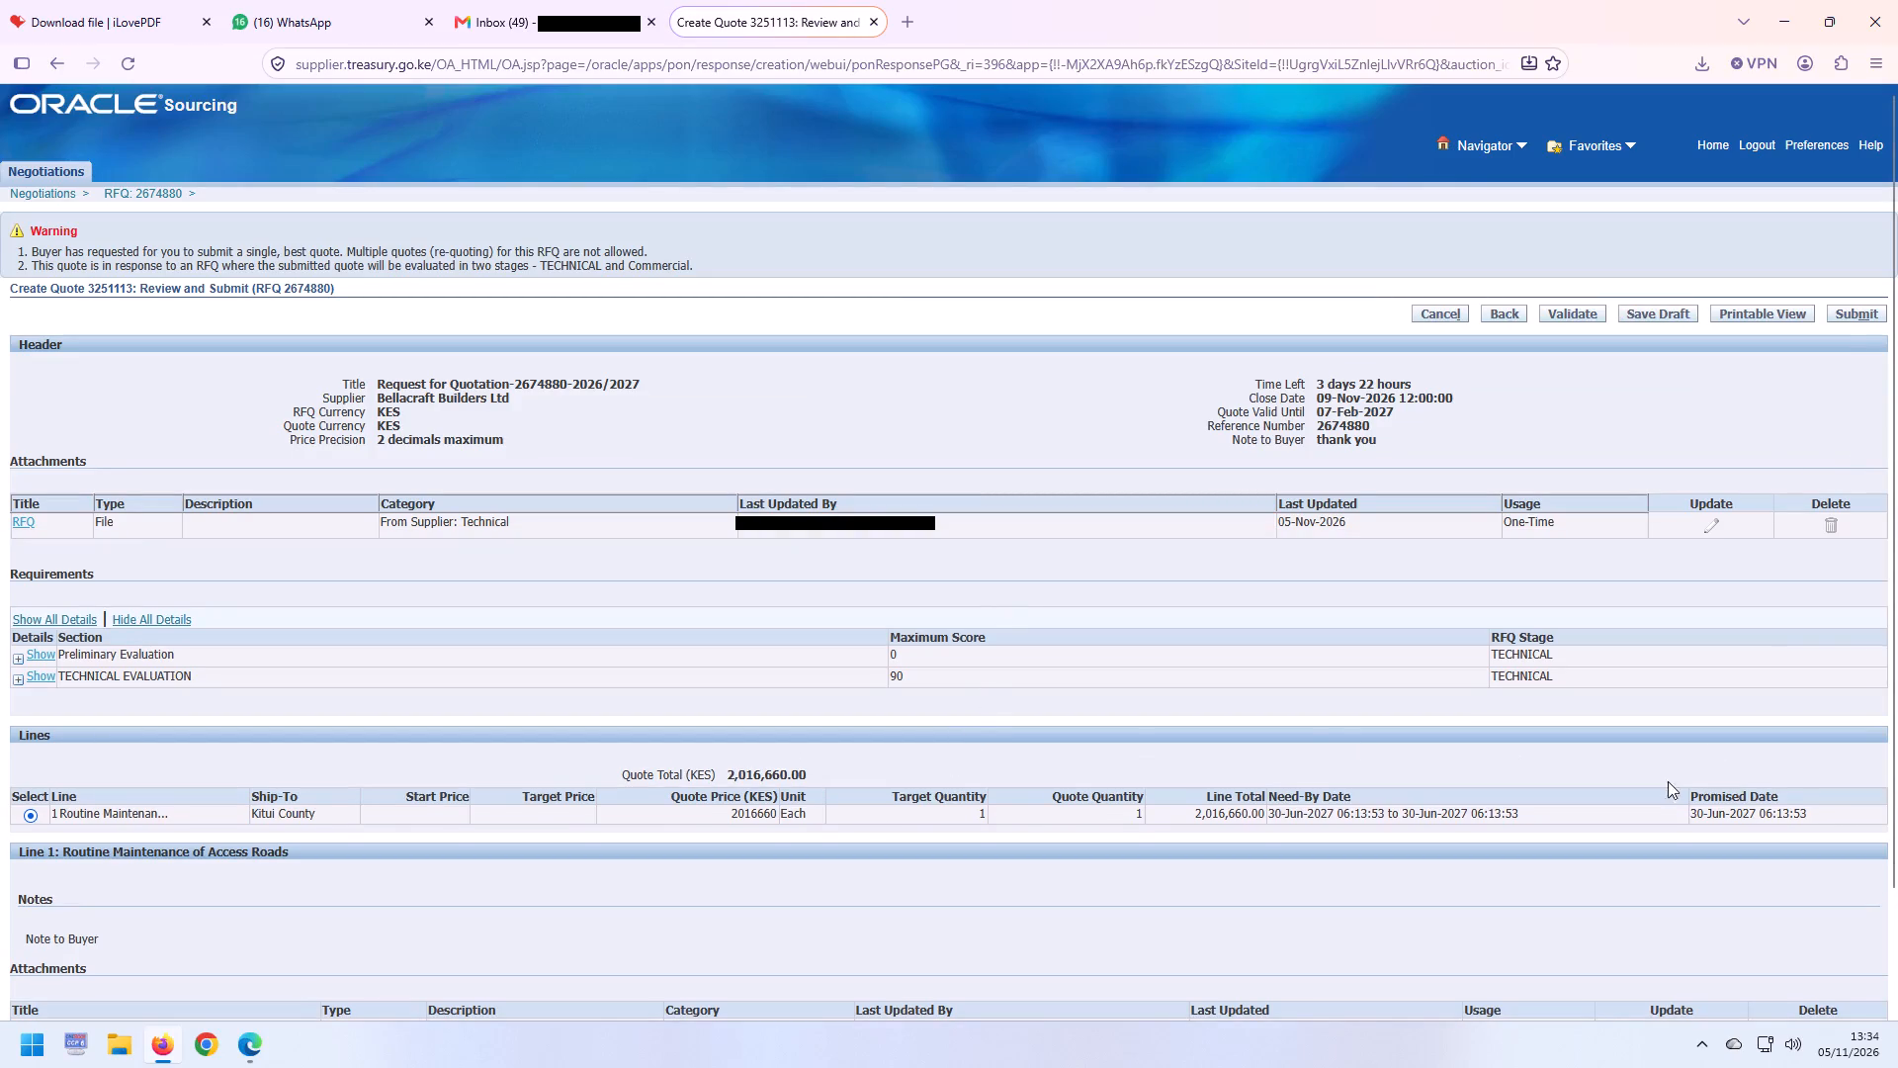
Submit the reviewed quote for RFQ 2674880.
{"action": "left_click", "coordinate": [1852, 317]}
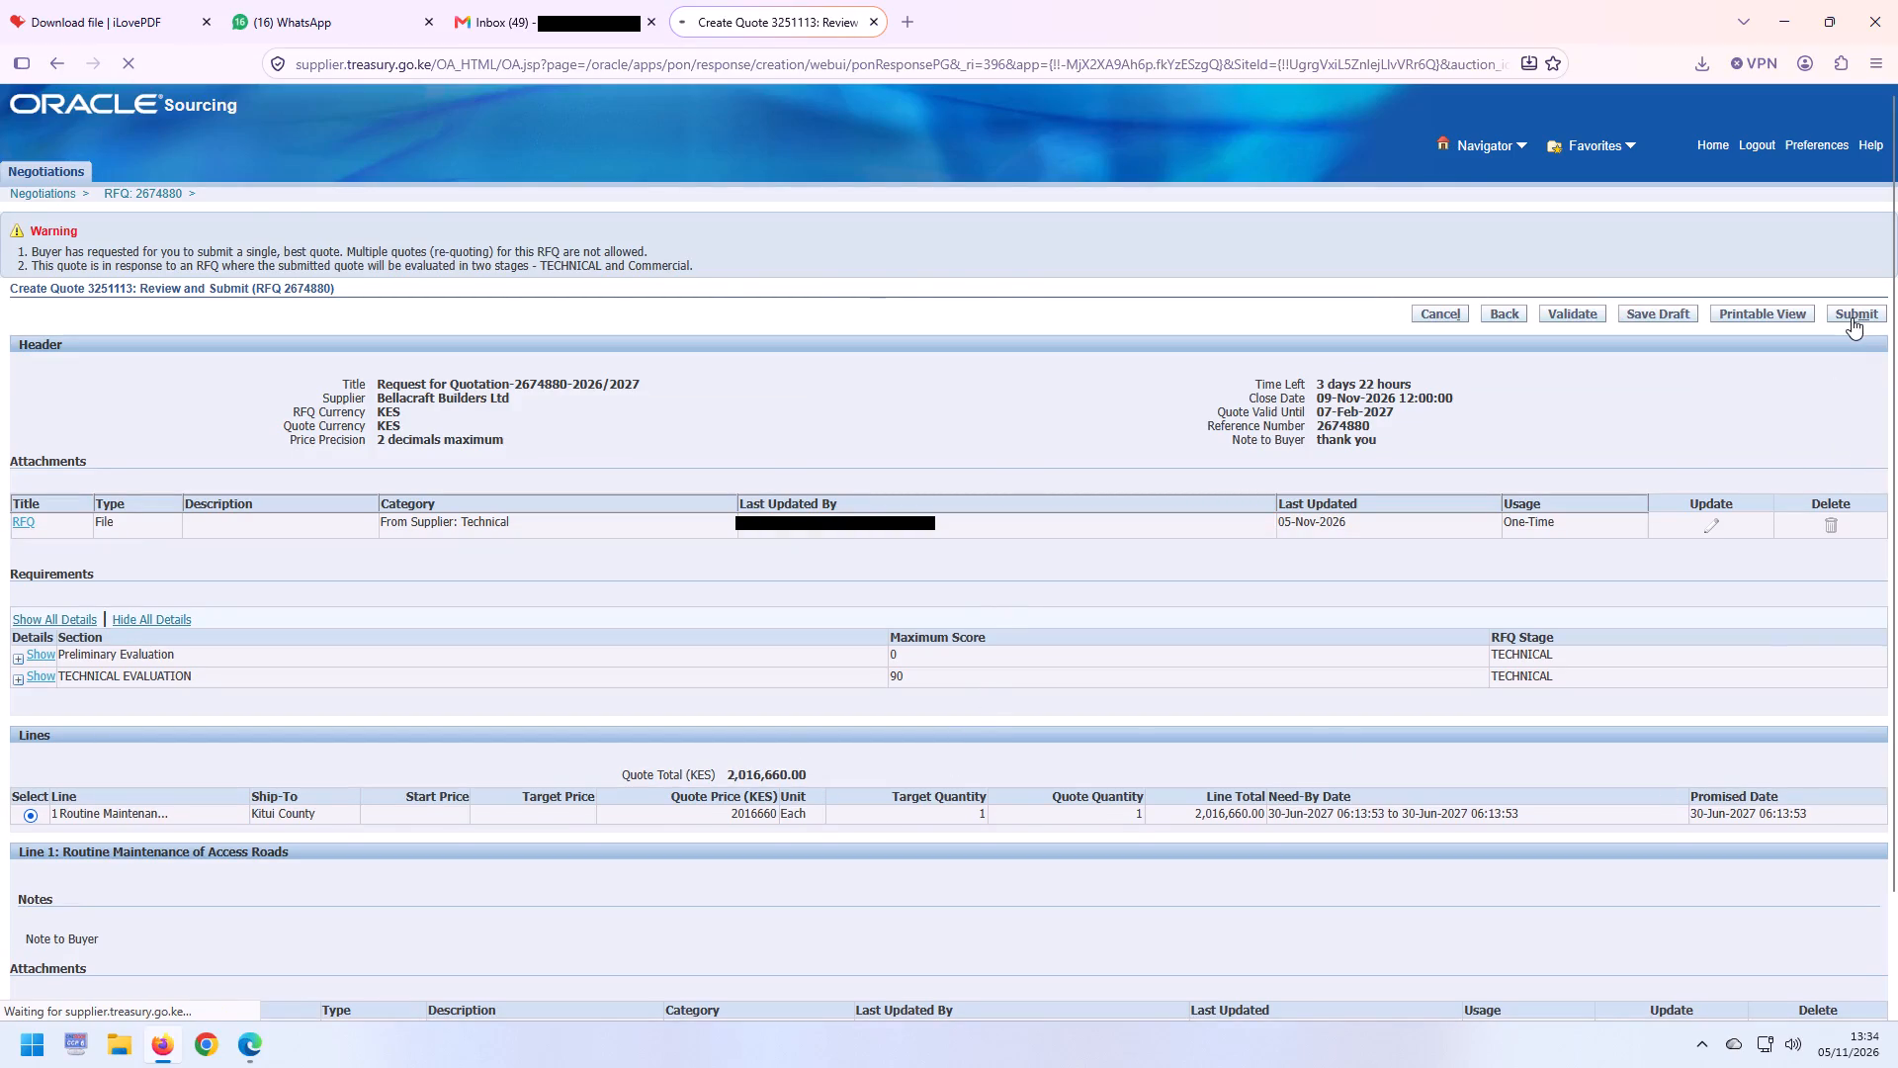
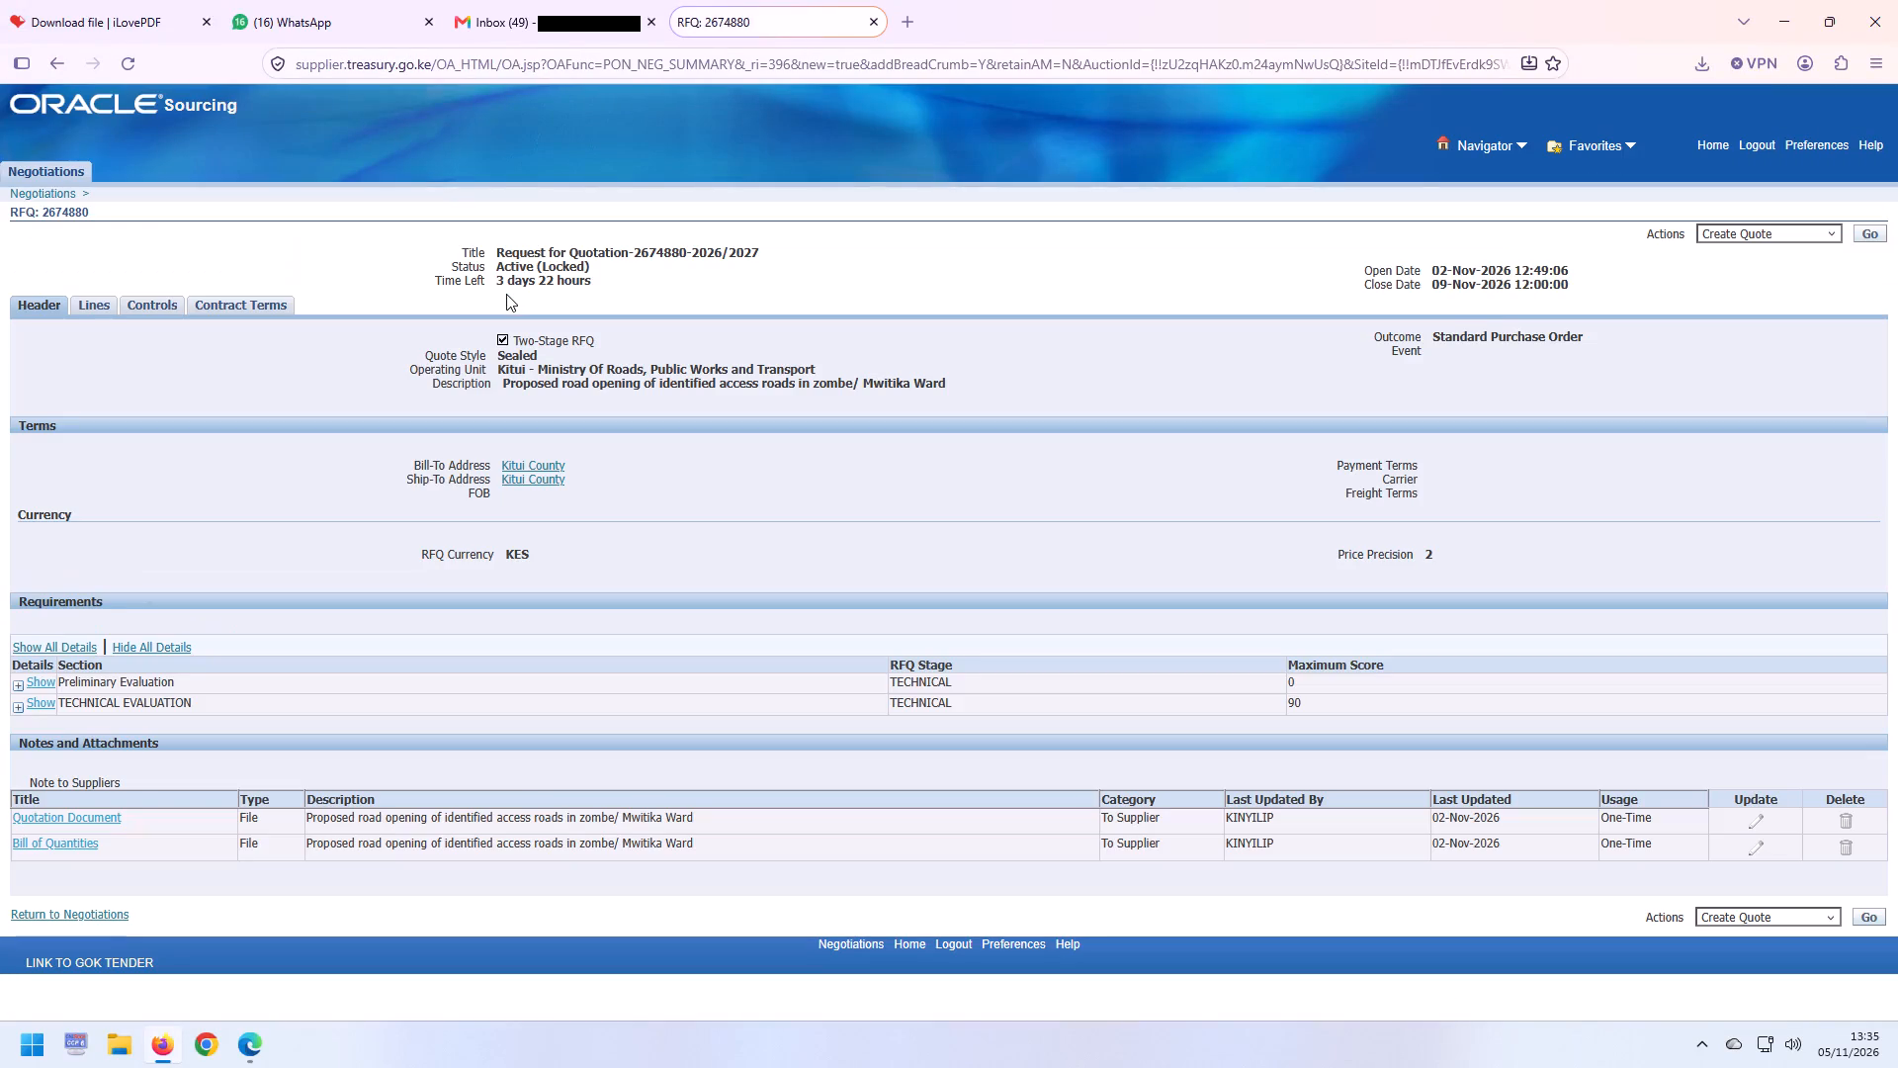
Create a new quote for RFQ 2674880 from its summary page.
{"action": "left_click", "coordinate": [1869, 229]}
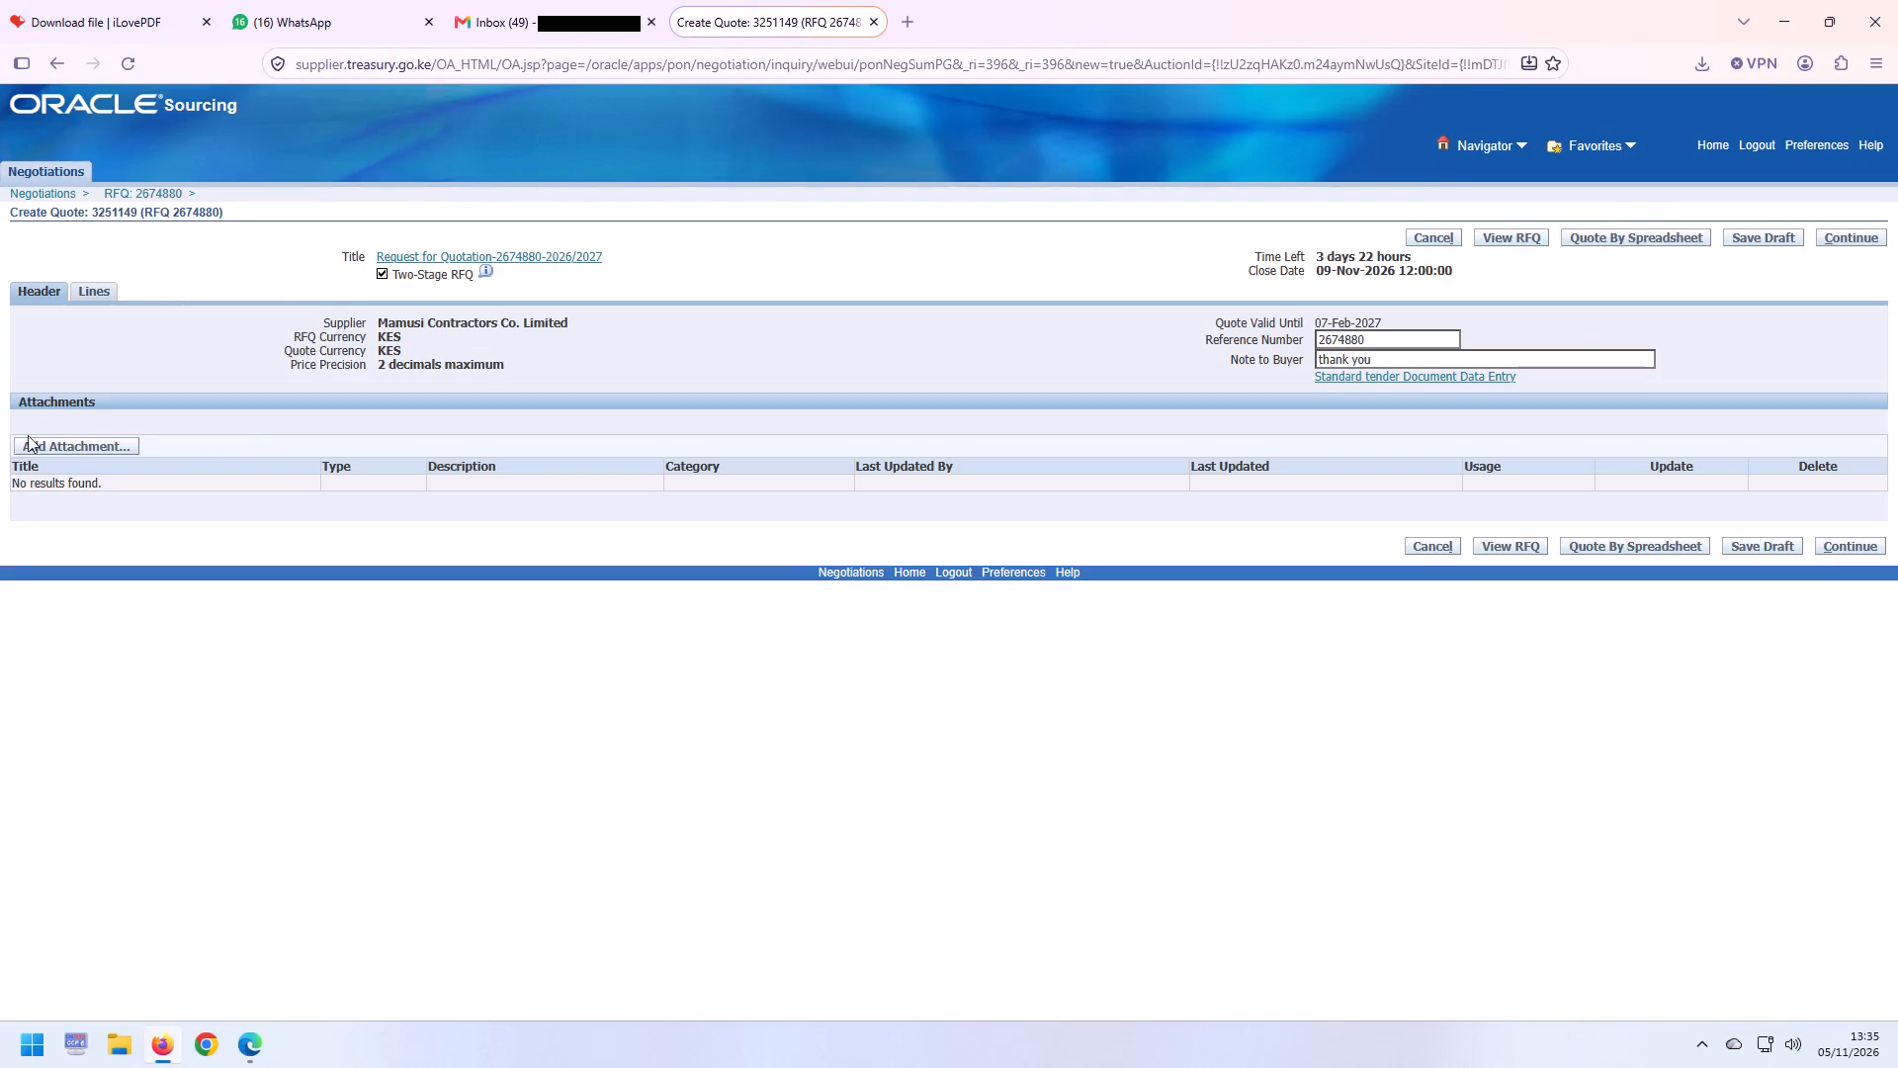
Attach MAMUSI RFQ.pdf from the Downloads folder to the quote header, with the title RFQ, and apply it.
{"action": "left_click", "coordinate": [103, 441]}
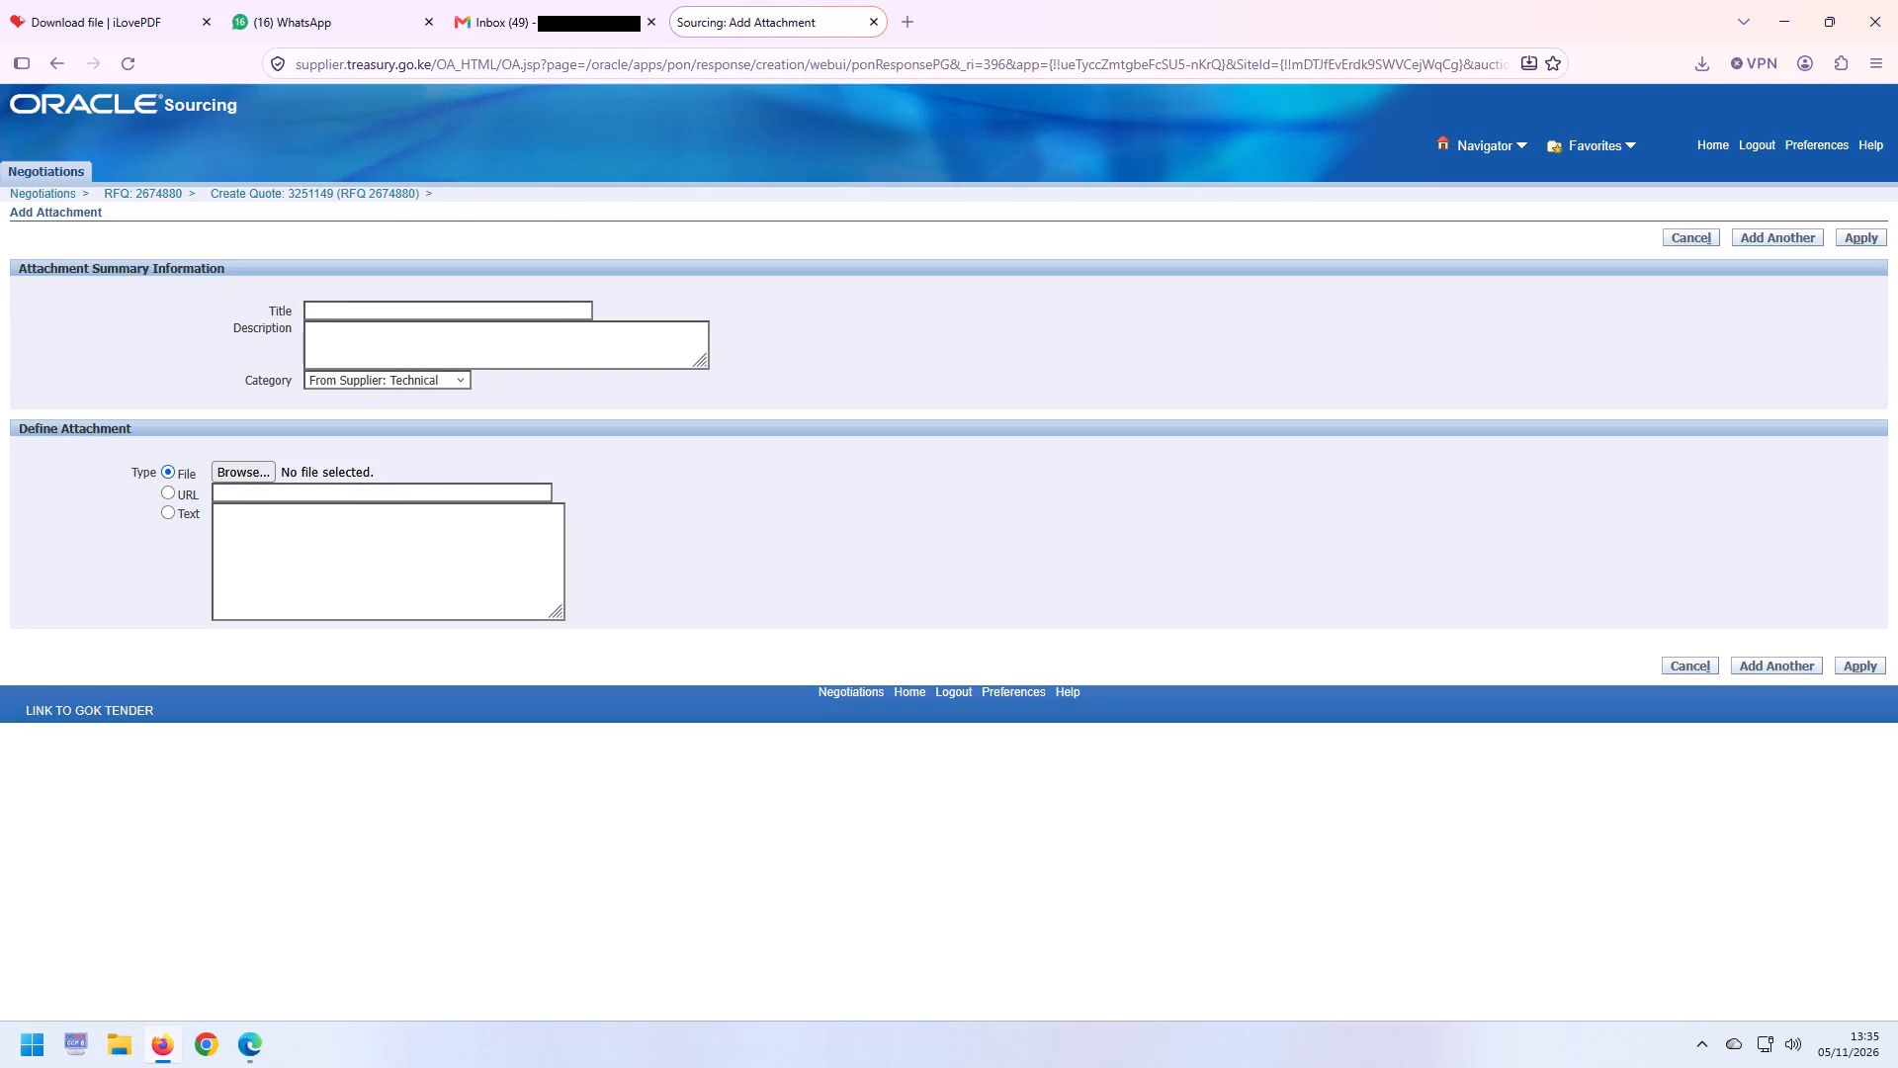
{"action": "left_click", "coordinate": [348, 308]}
{"action": "key", "text": "r"}
{"action": "left_click", "coordinate": [347, 324]}
{"action": "left_click", "coordinate": [349, 340]}
{"action": "left_click", "coordinate": [245, 475]}
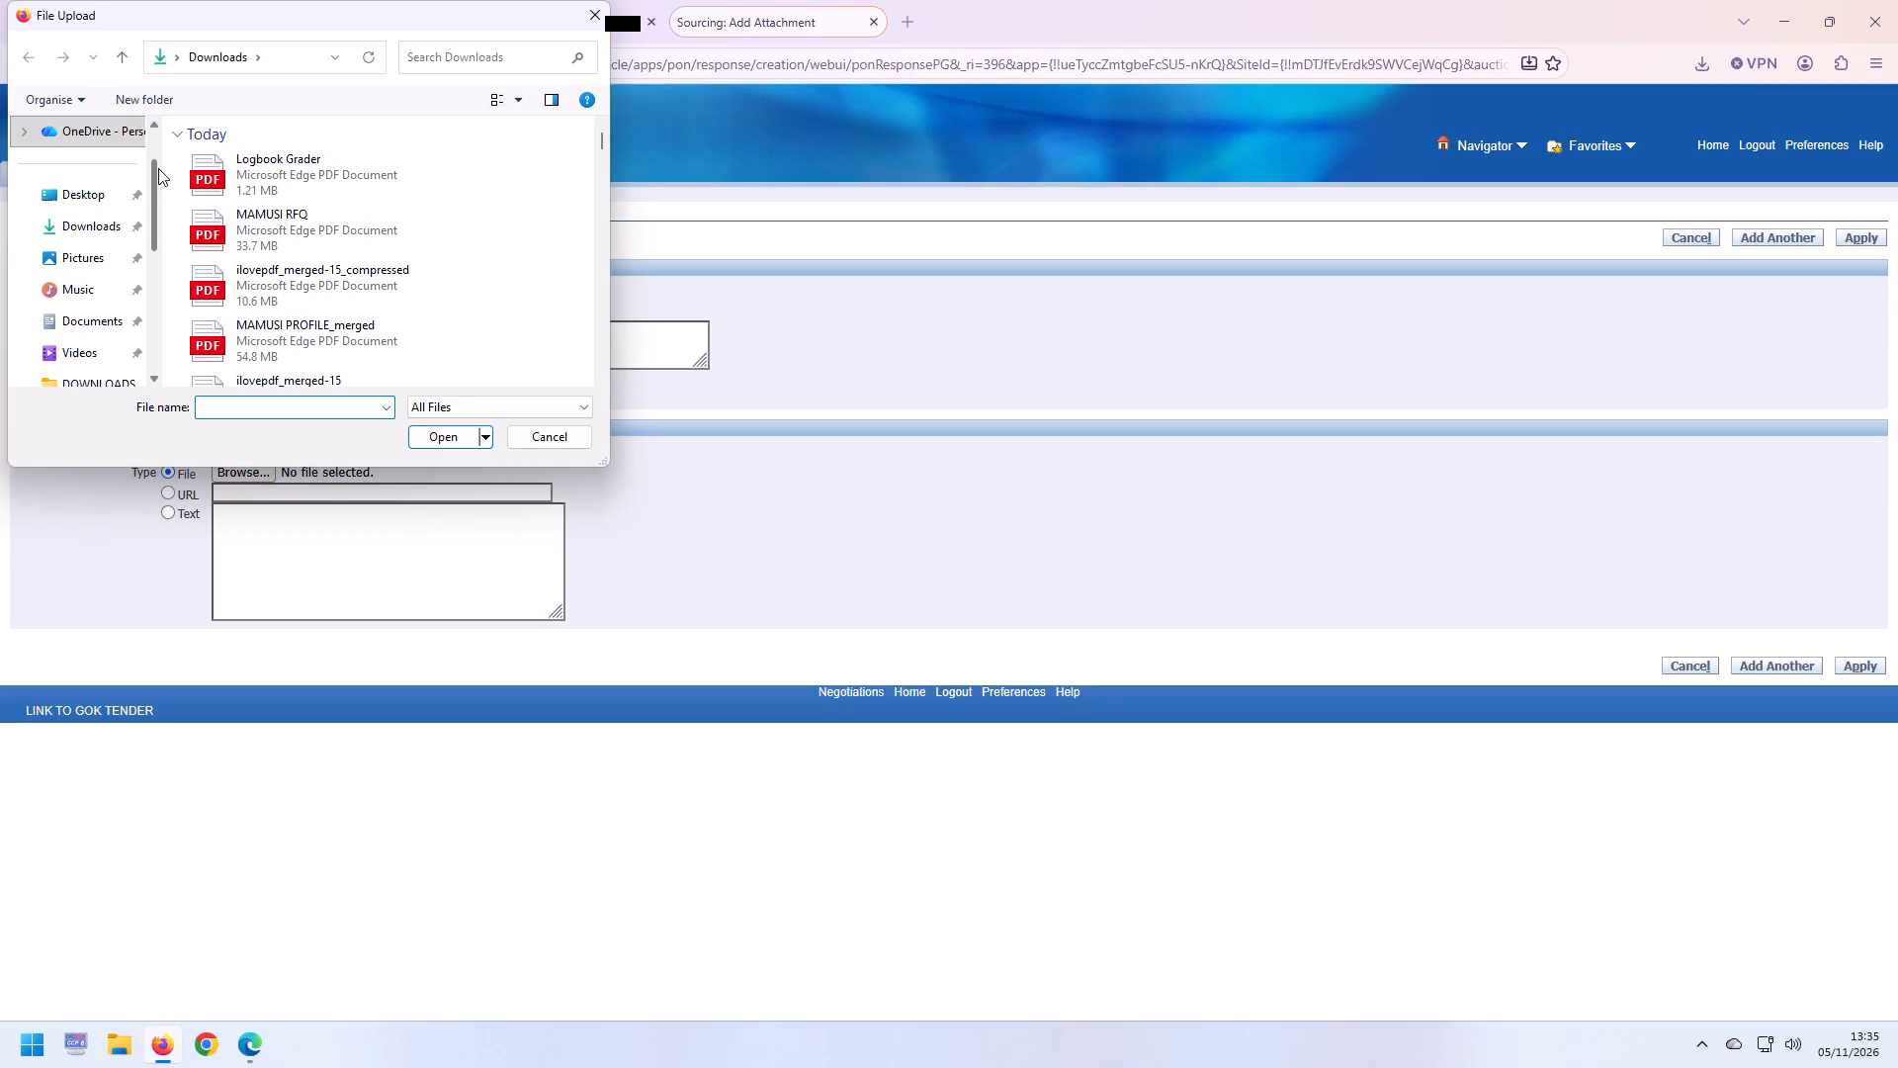
{"action": "left_click_drag", "start_coordinate": [152, 173], "coordinate": [157, 124]}
{"action": "left_click_drag", "start_coordinate": [154, 139], "coordinate": [137, 240]}
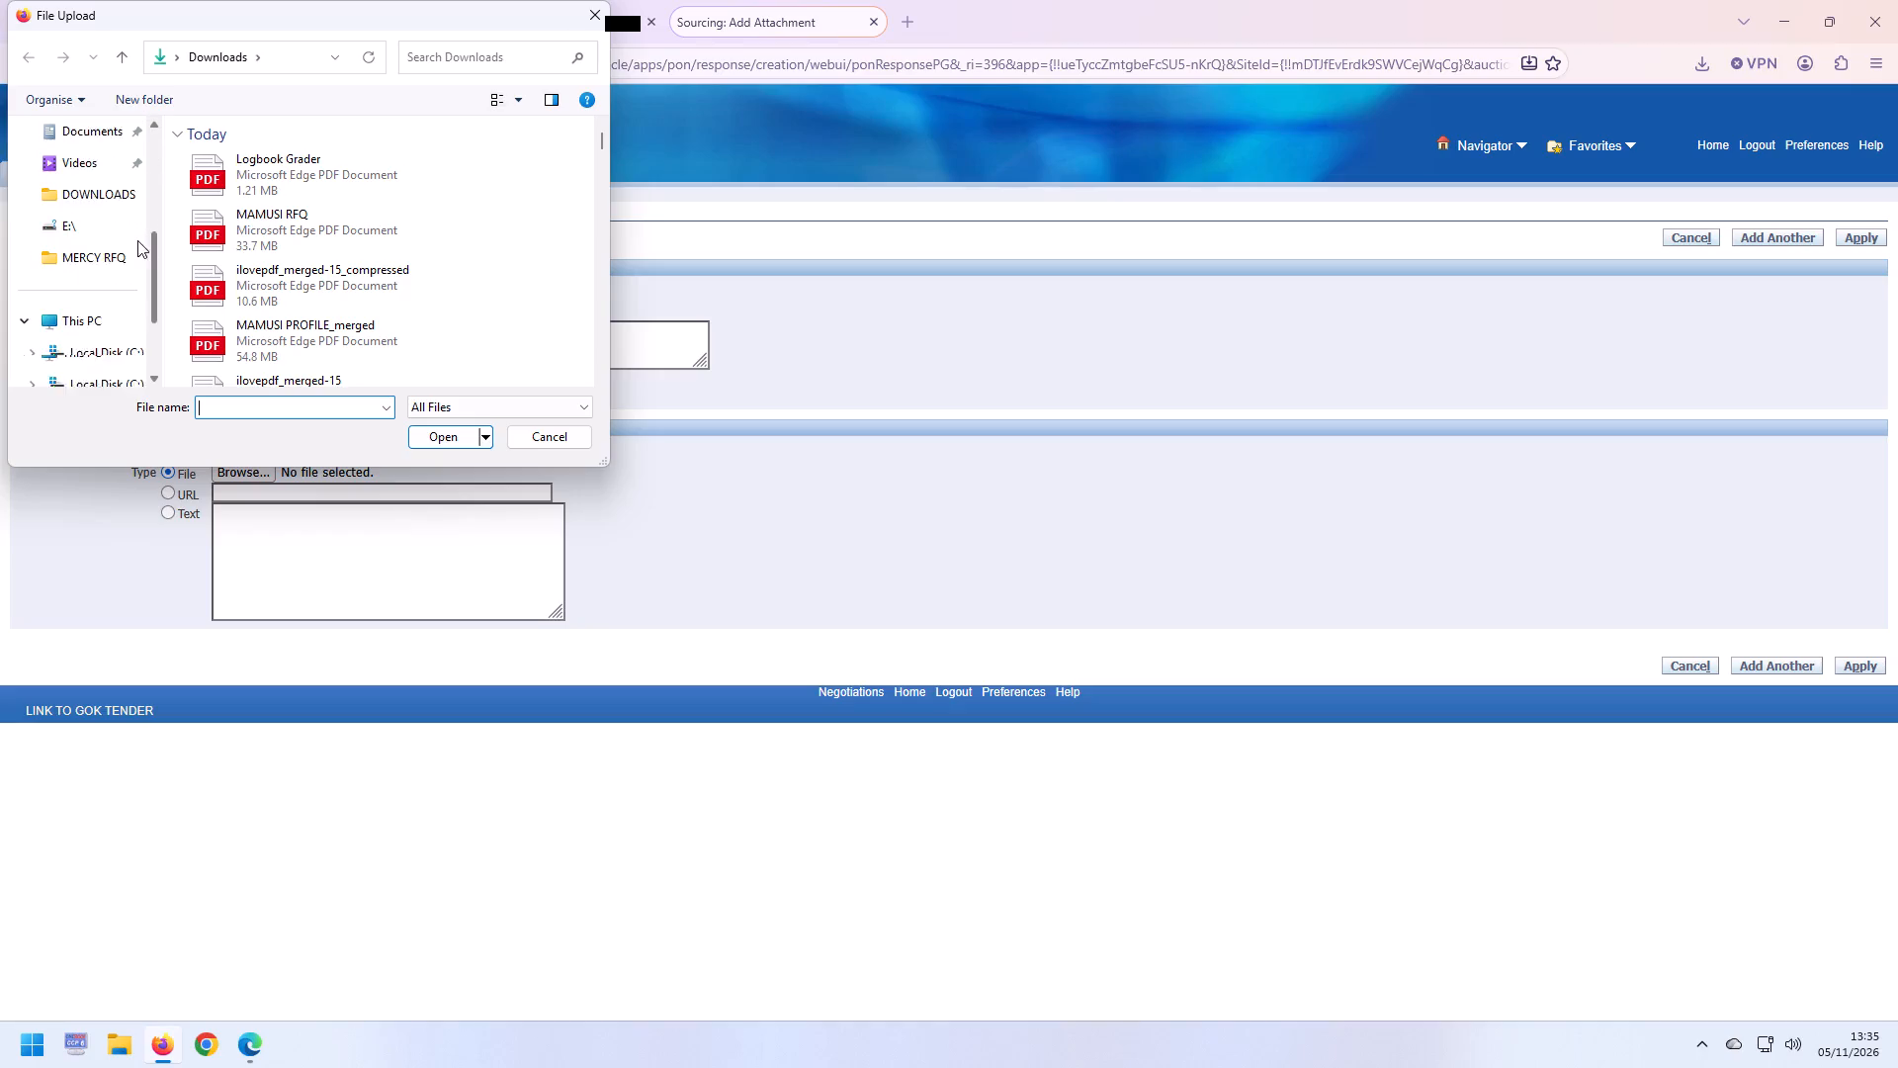
{"action": "left_click_drag", "start_coordinate": [137, 240], "coordinate": [131, 285]}
{"action": "left_click", "coordinate": [131, 285]}
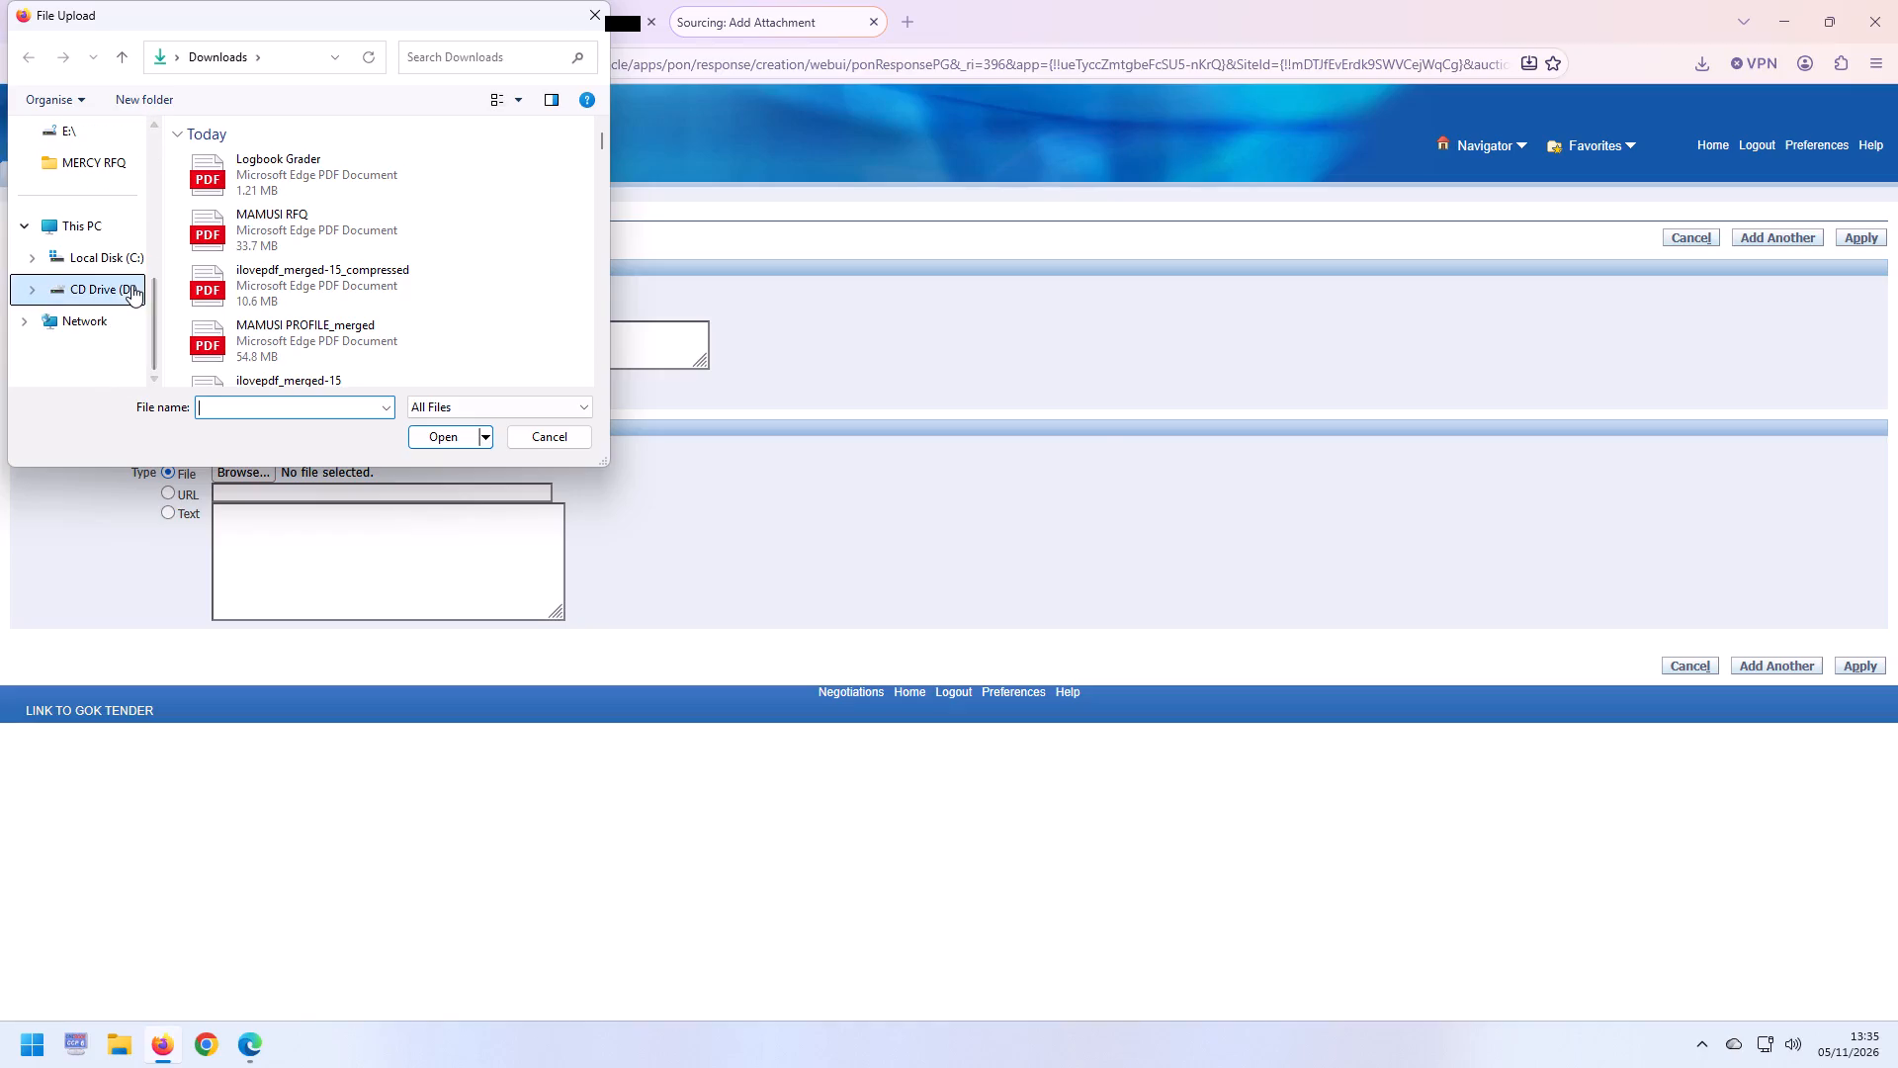
{"action": "left_click", "coordinate": [1078, 552]}
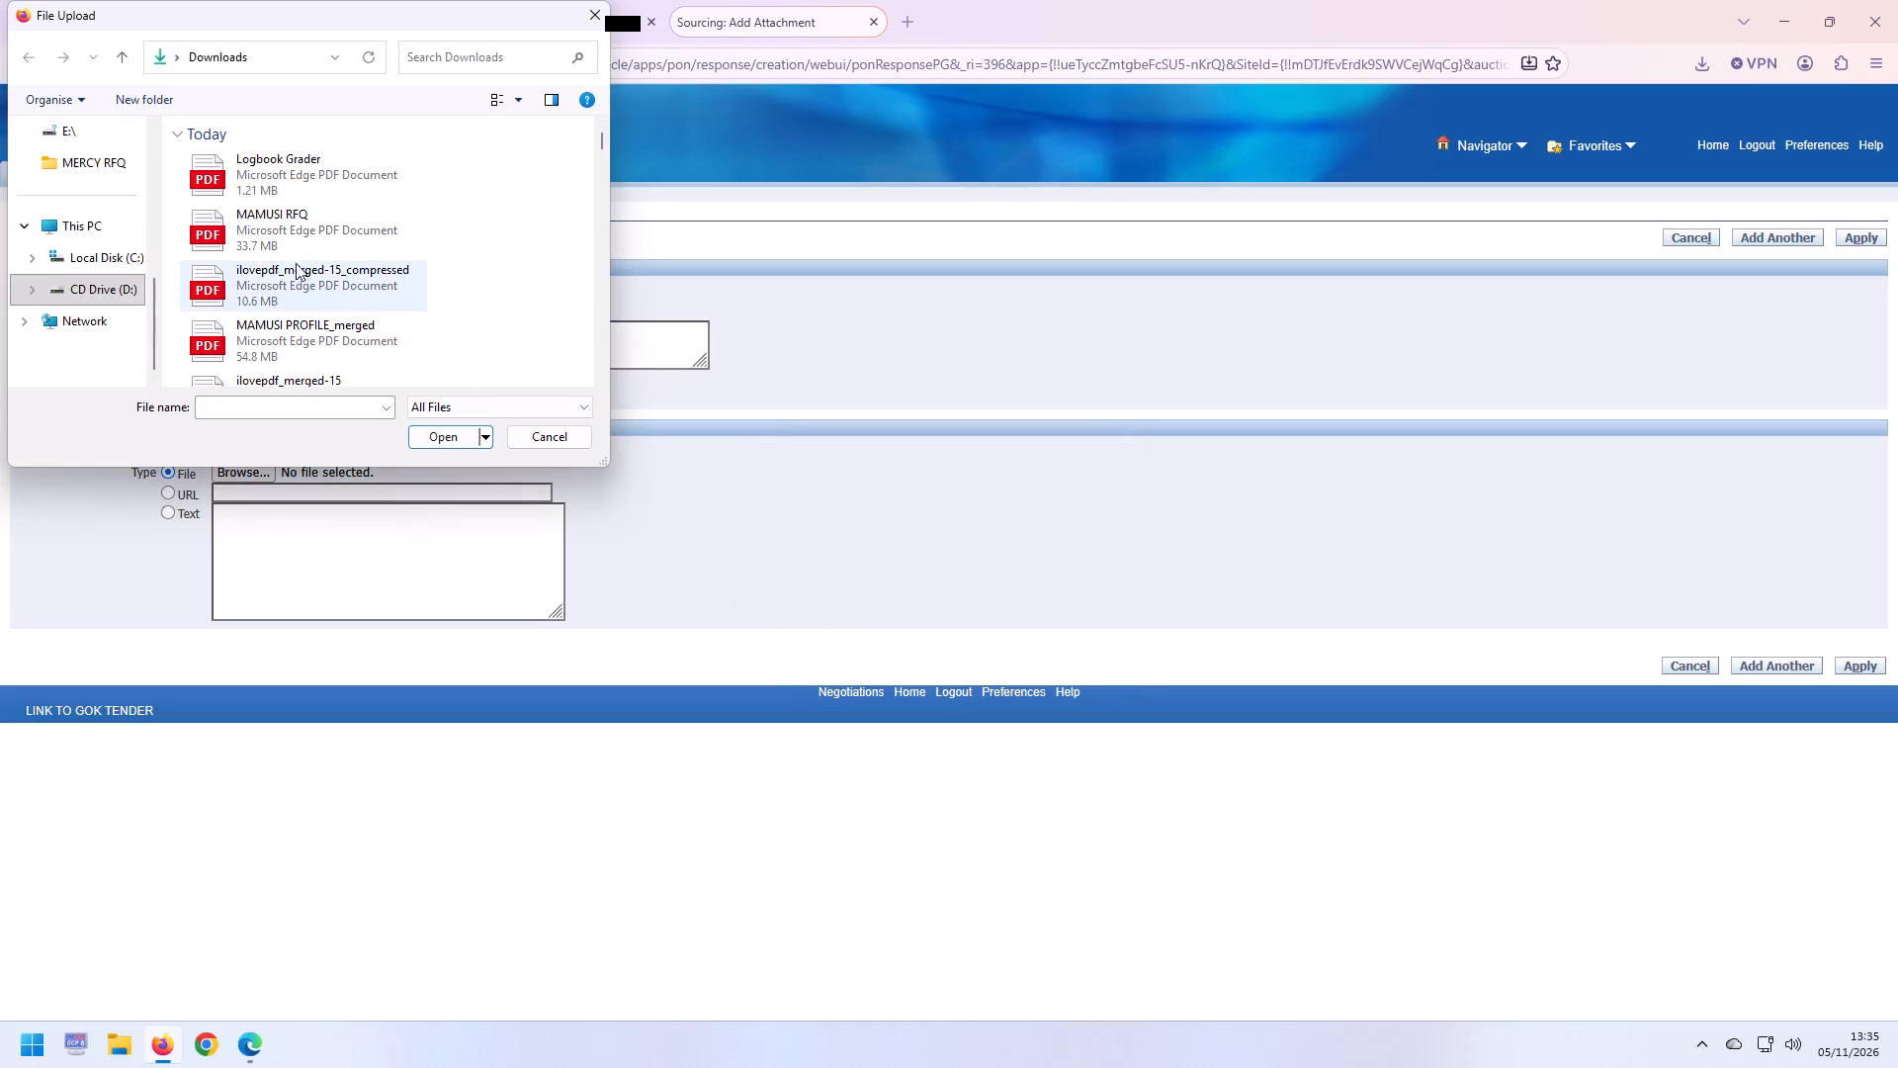
{"action": "left_click", "coordinate": [299, 230]}
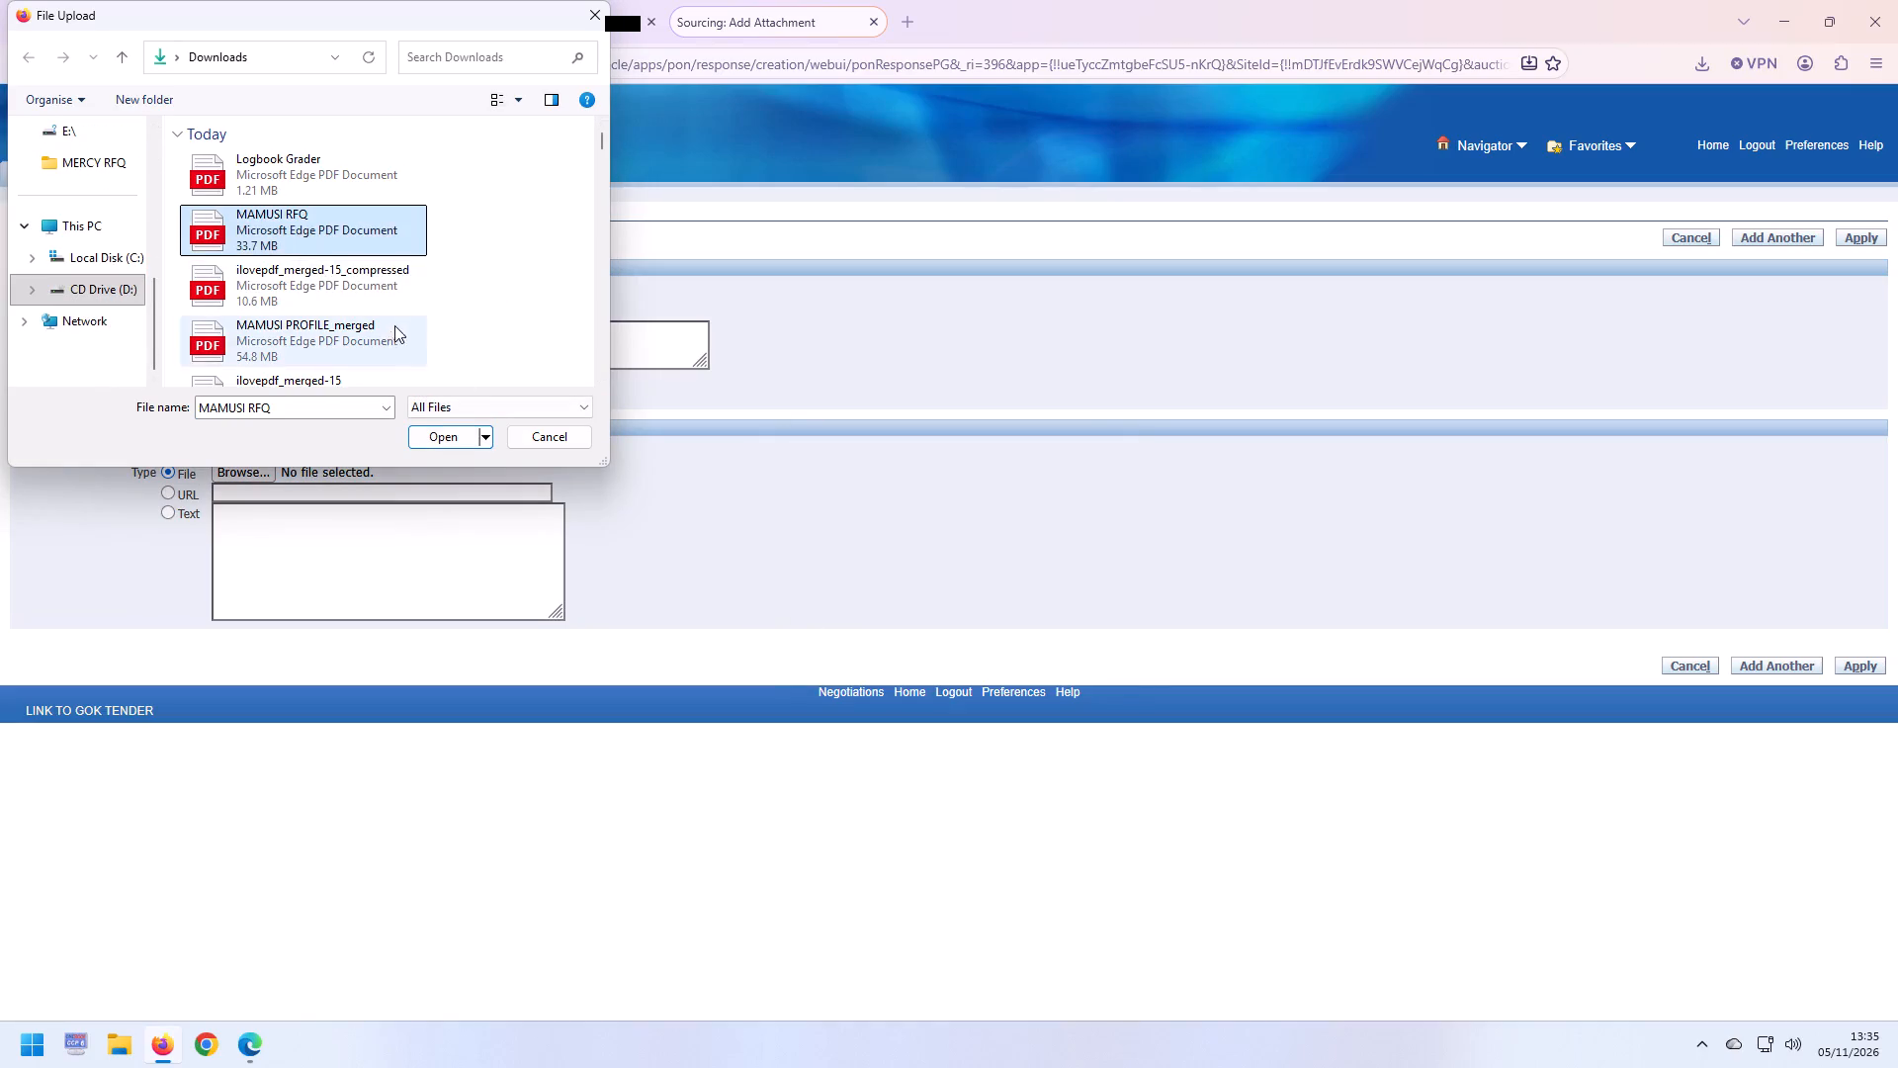
{"action": "left_click", "coordinate": [414, 435]}
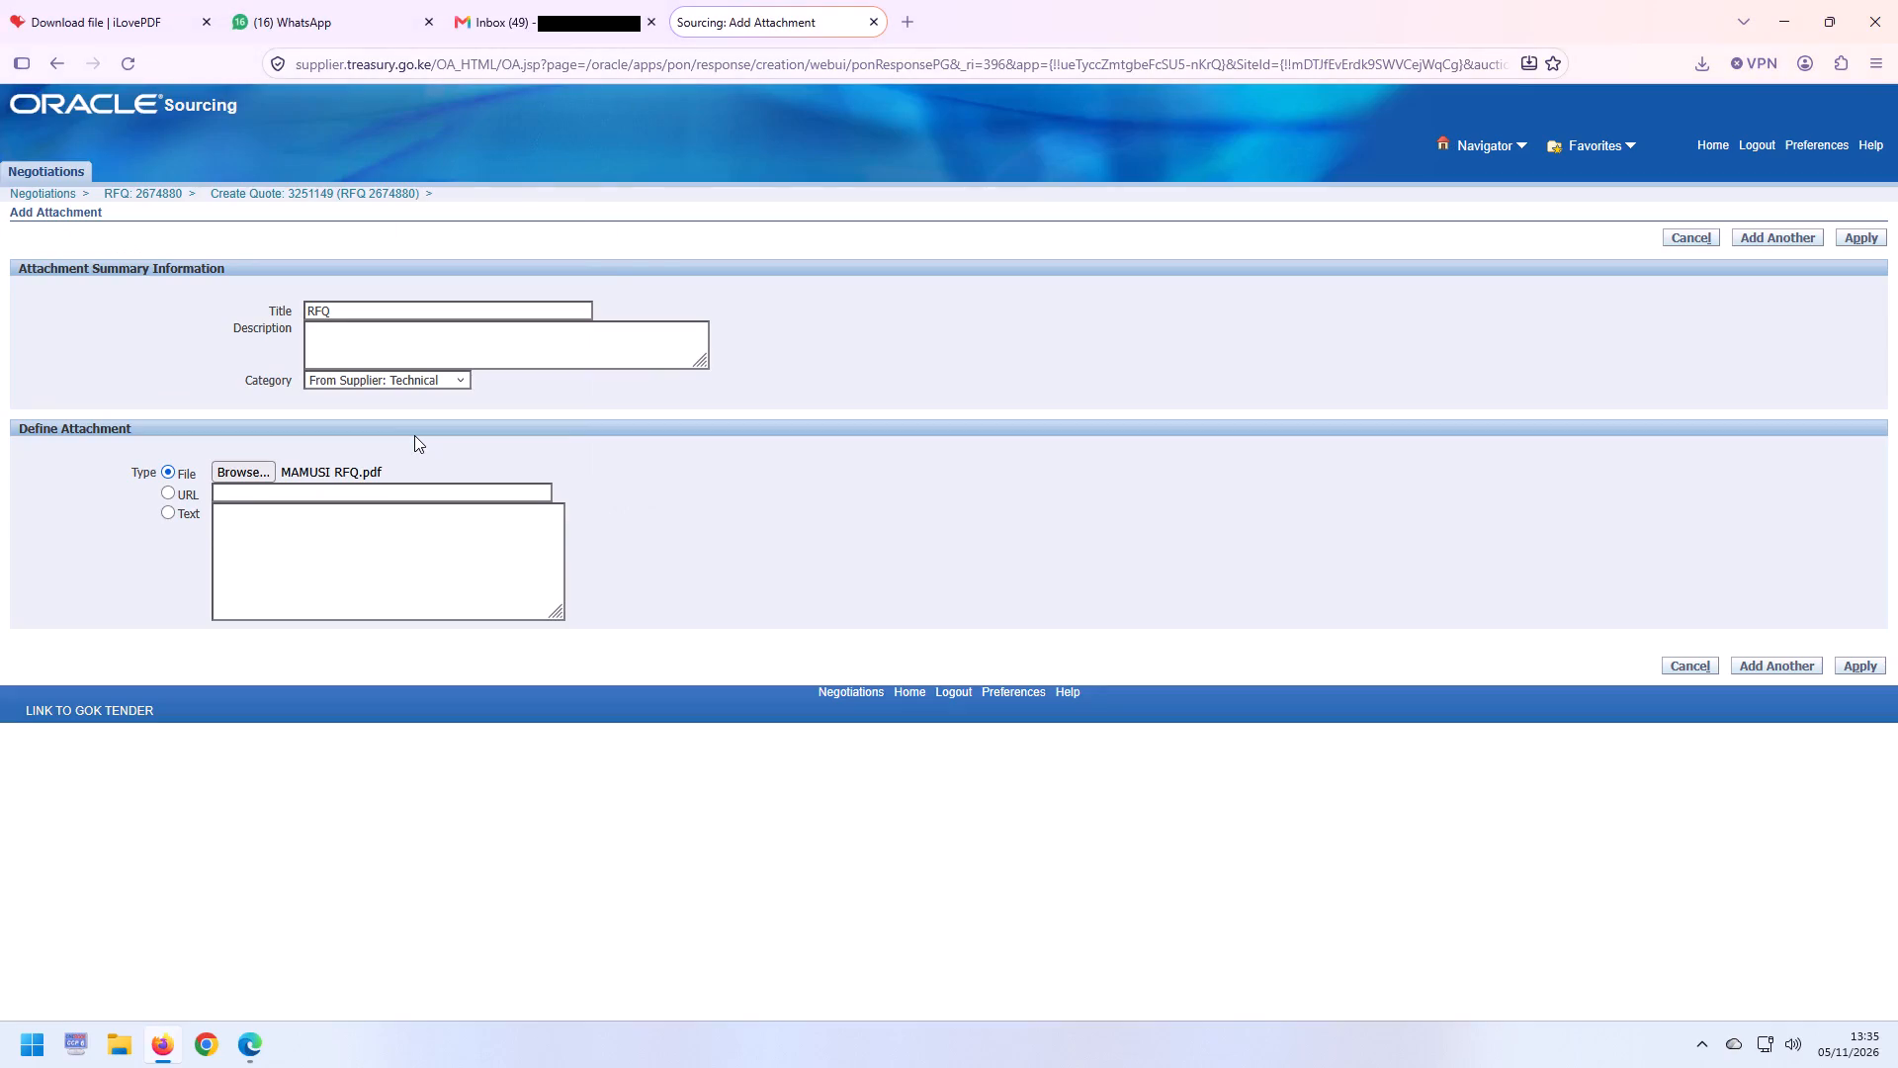
{"action": "left_click", "coordinate": [1870, 231]}
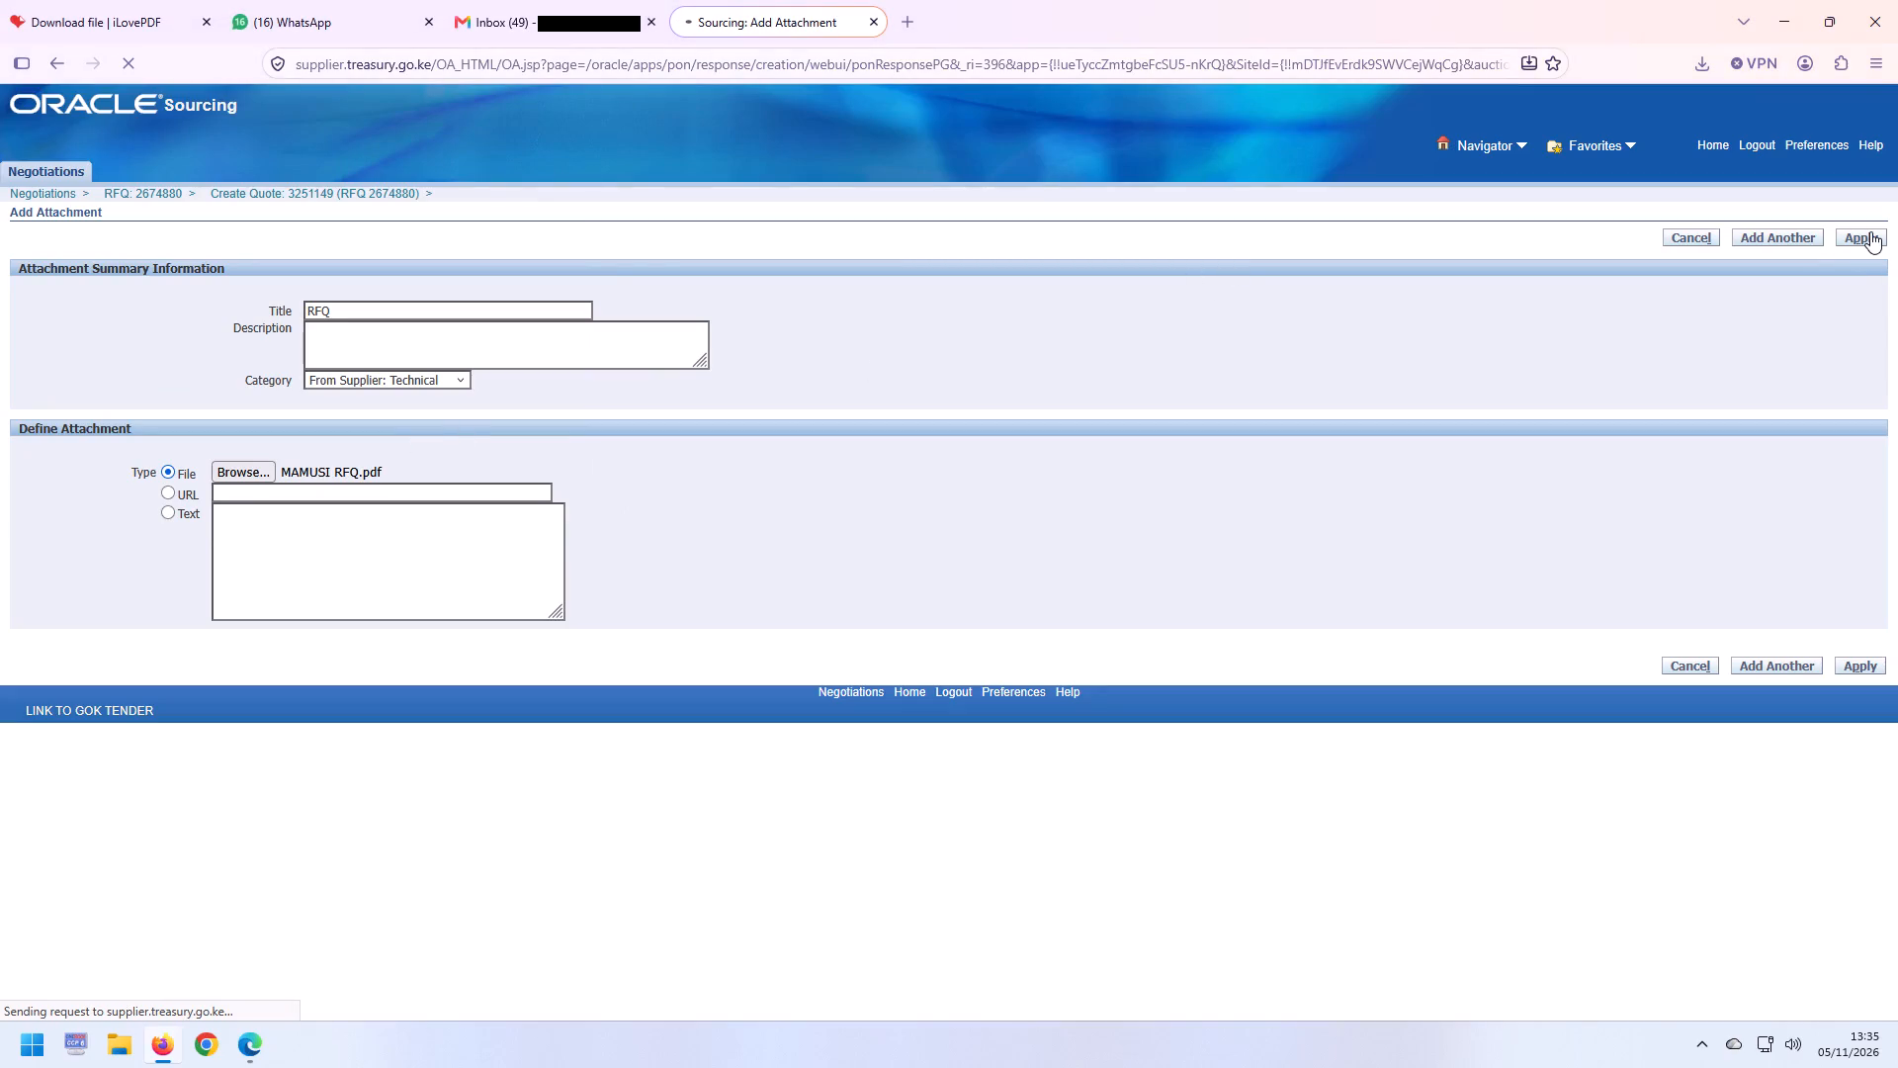